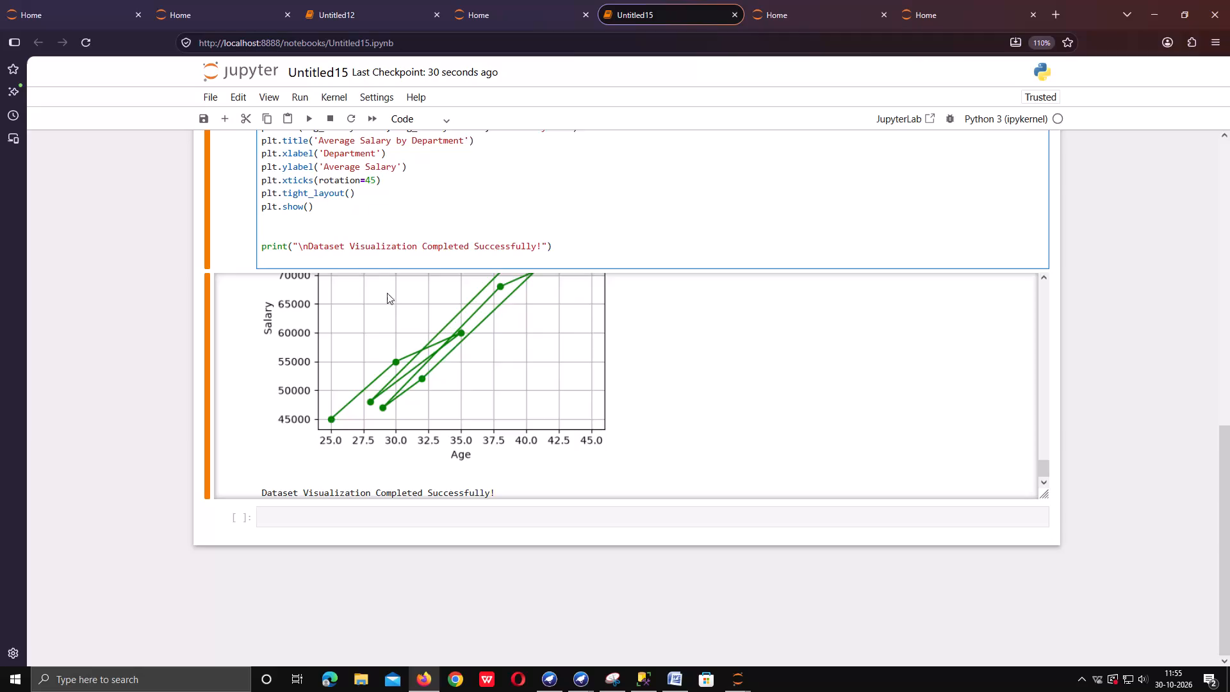
Change "Visualization" to "visualization" in the final print statement and delete one blank line above that statement.
left_click(348, 225)
left_click(352, 242)
key("BackSpace")
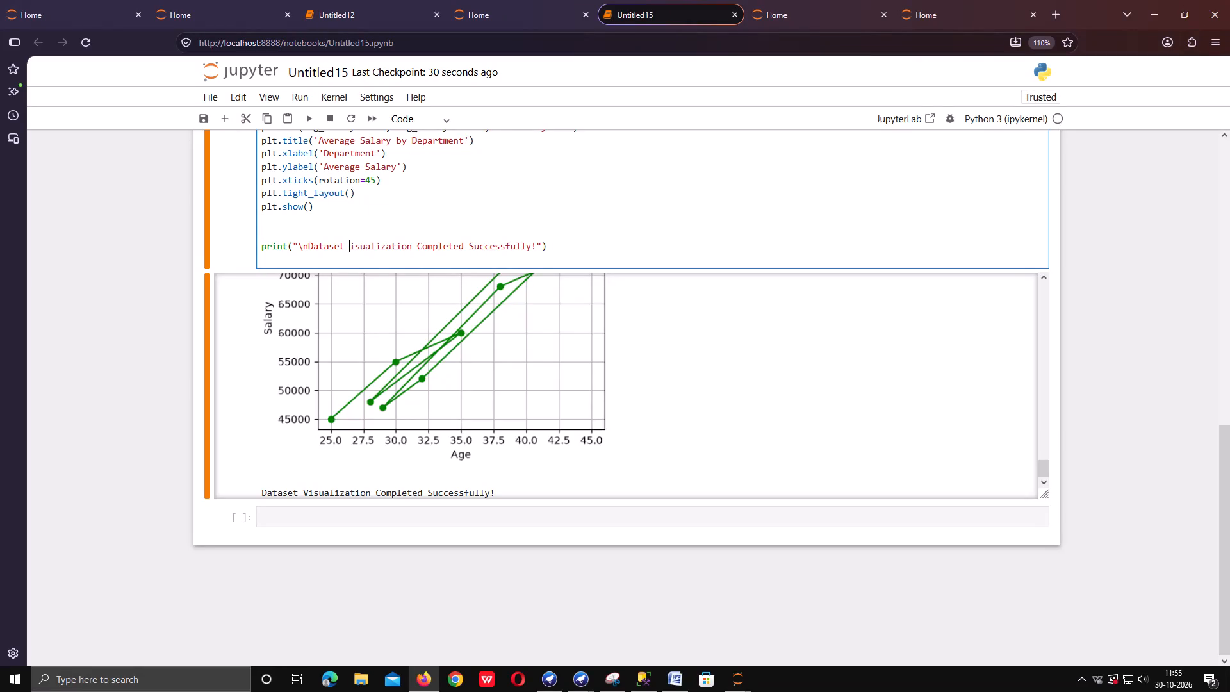
key("v")
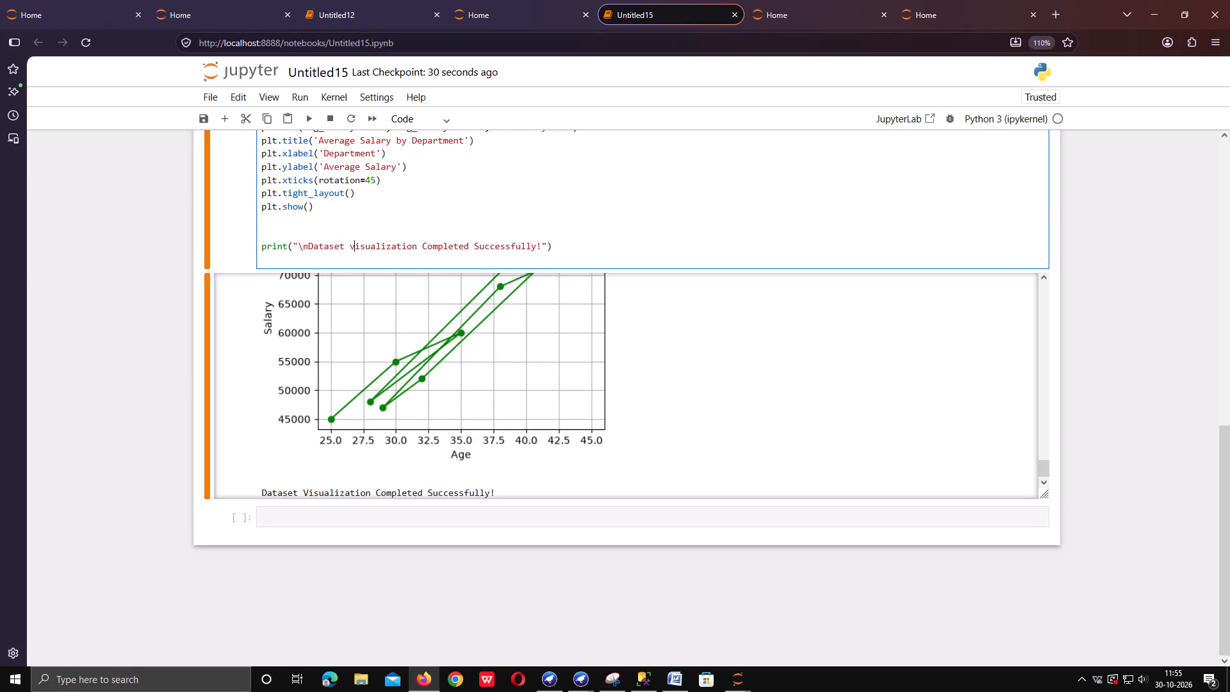
left_click(306, 226)
key("BackSpace")
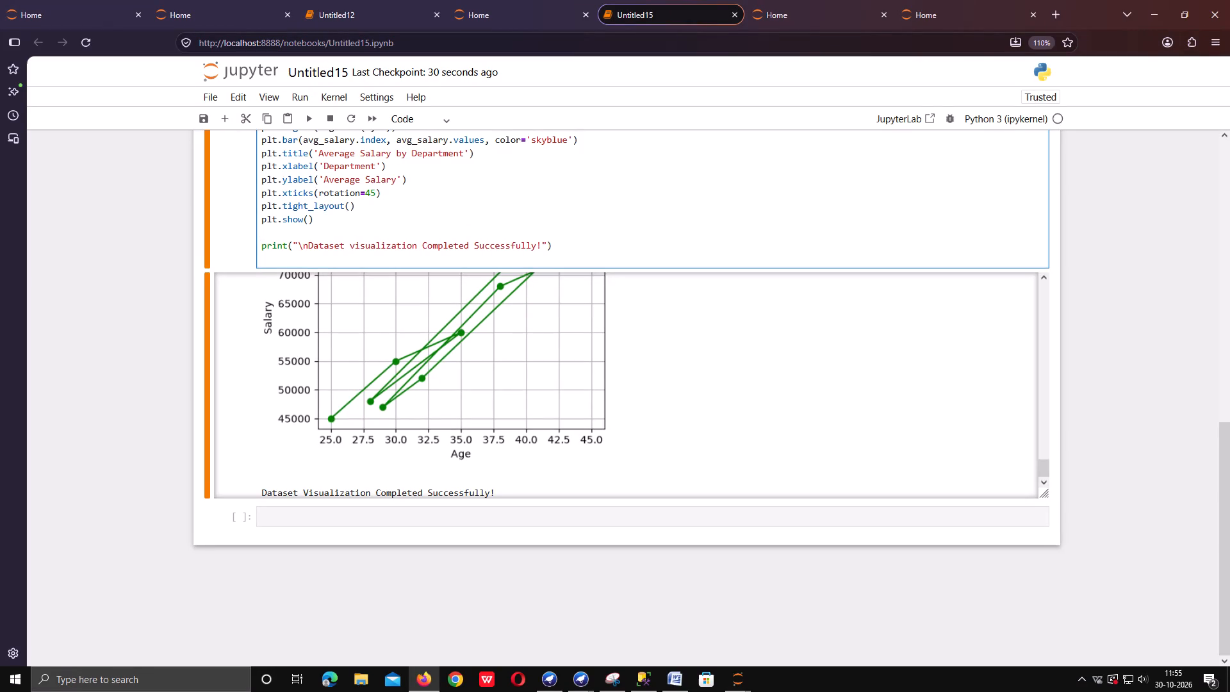
Run the selected code cell.
scroll(305, 226, "up", 14)
left_click(297, 95)
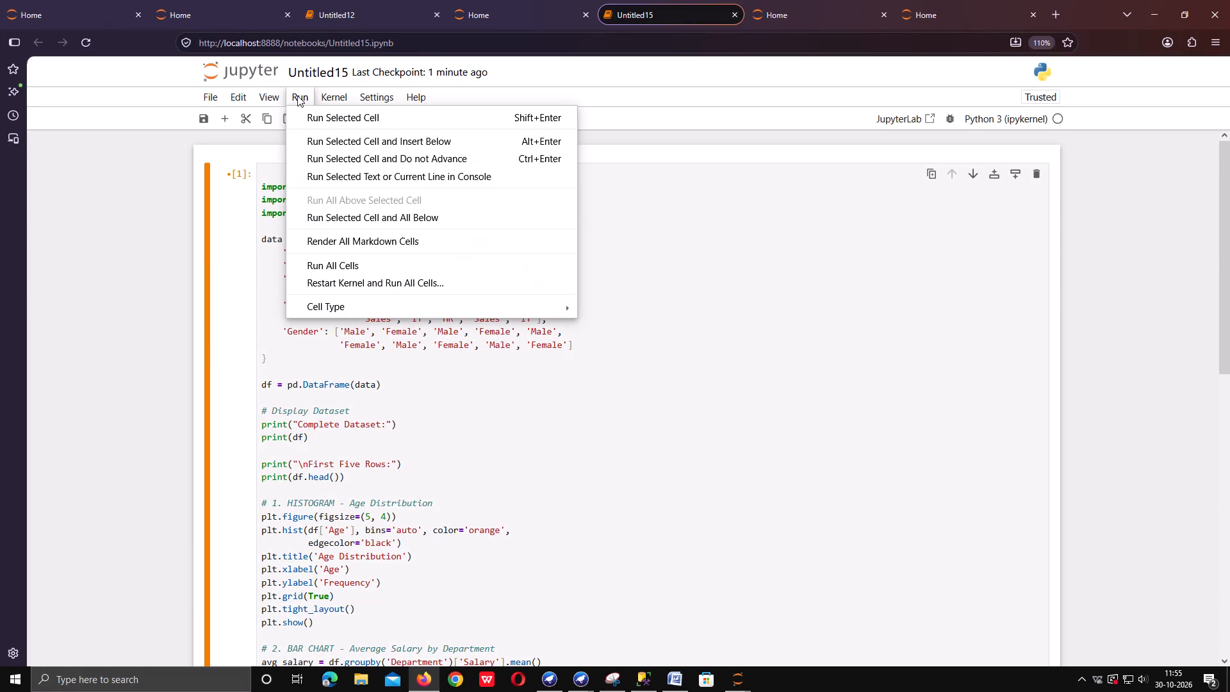
left_click(333, 113)
Examine the rerun cell's output tables, the Age Distribution histogram and the Average Salary by Department chart.
scroll(365, 332, "up", 4)
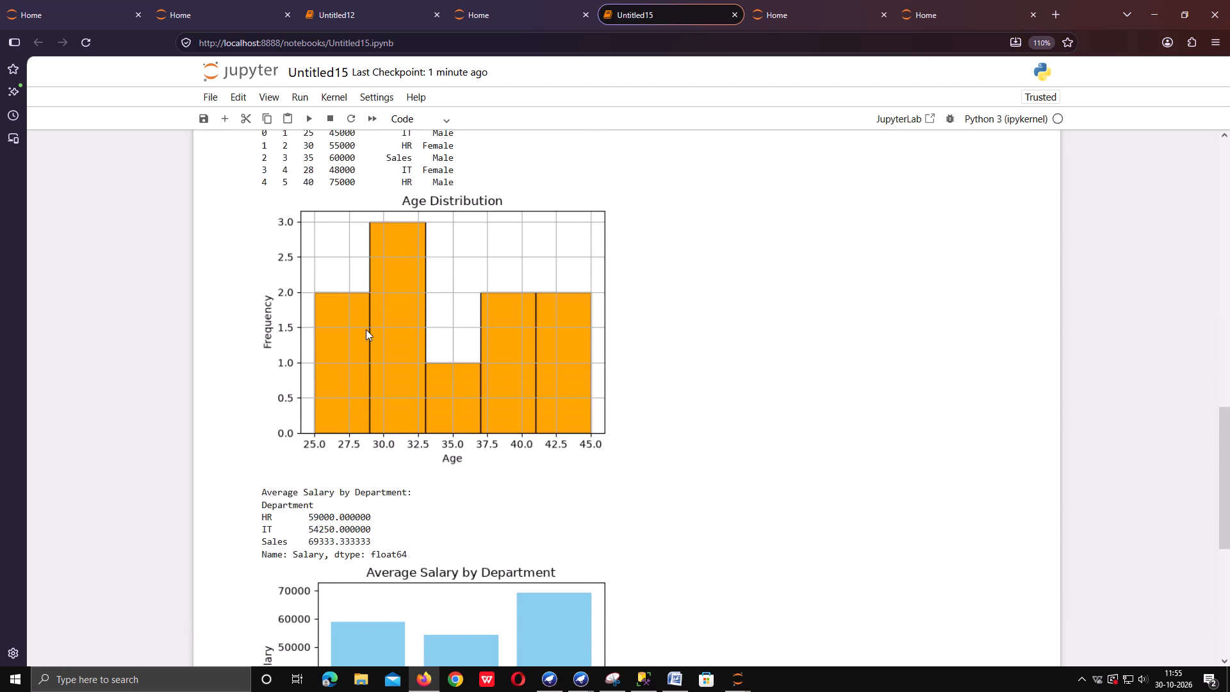
scroll(366, 329, "up", 8)
scroll(366, 329, "down", 8)
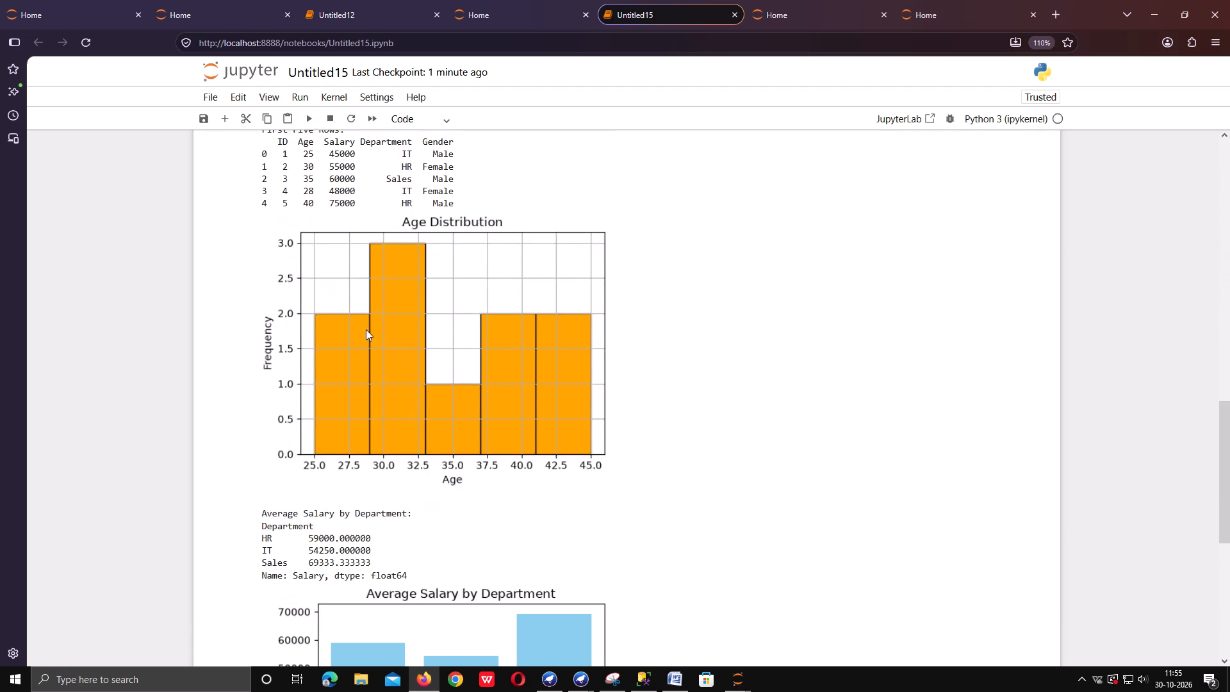
scroll(366, 329, "down", 5)
scroll(366, 329, "up", 6)
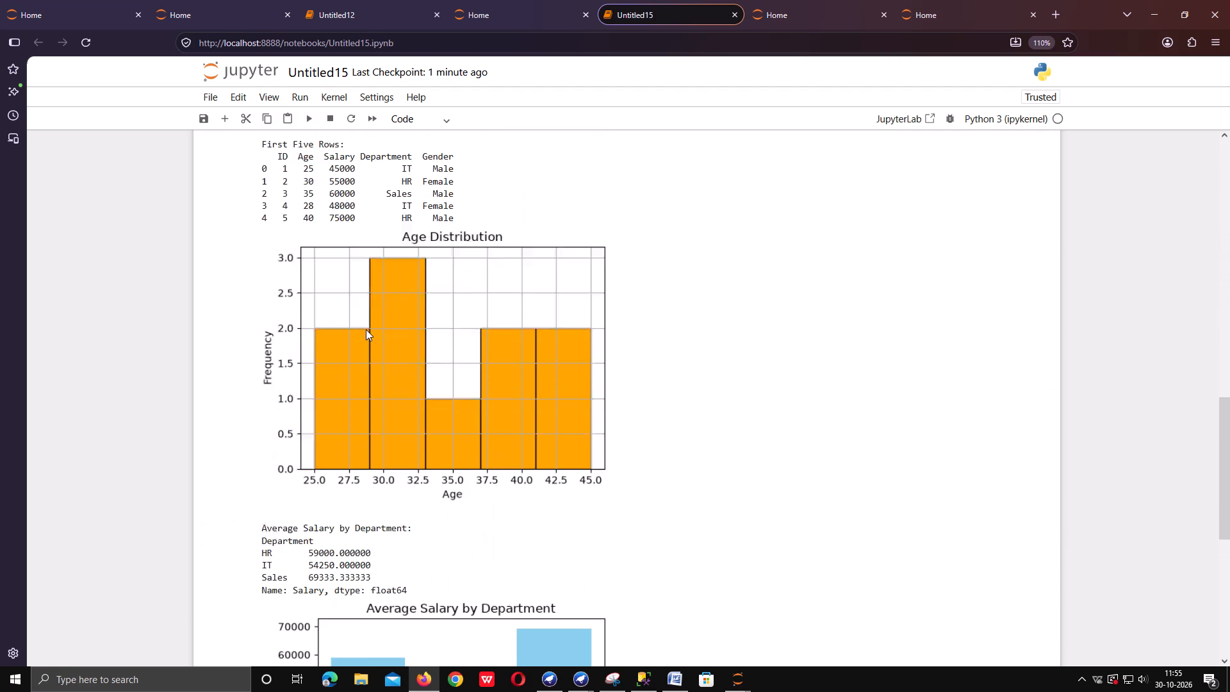
Copy the cell's code from the pandas import line through the final print statement.
scroll(366, 329, "up", 14)
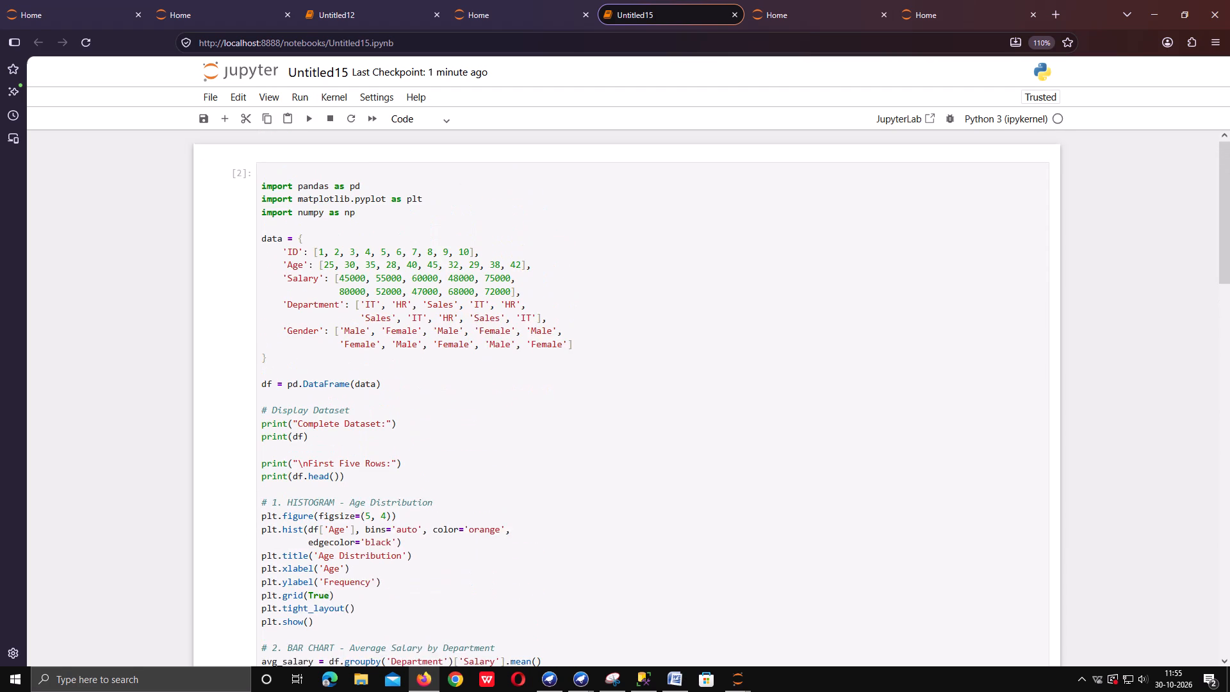
scroll(366, 329, "up", 3)
scroll(331, 401, "up", 4)
scroll(331, 401, "down", 20)
scroll(331, 401, "up", 19)
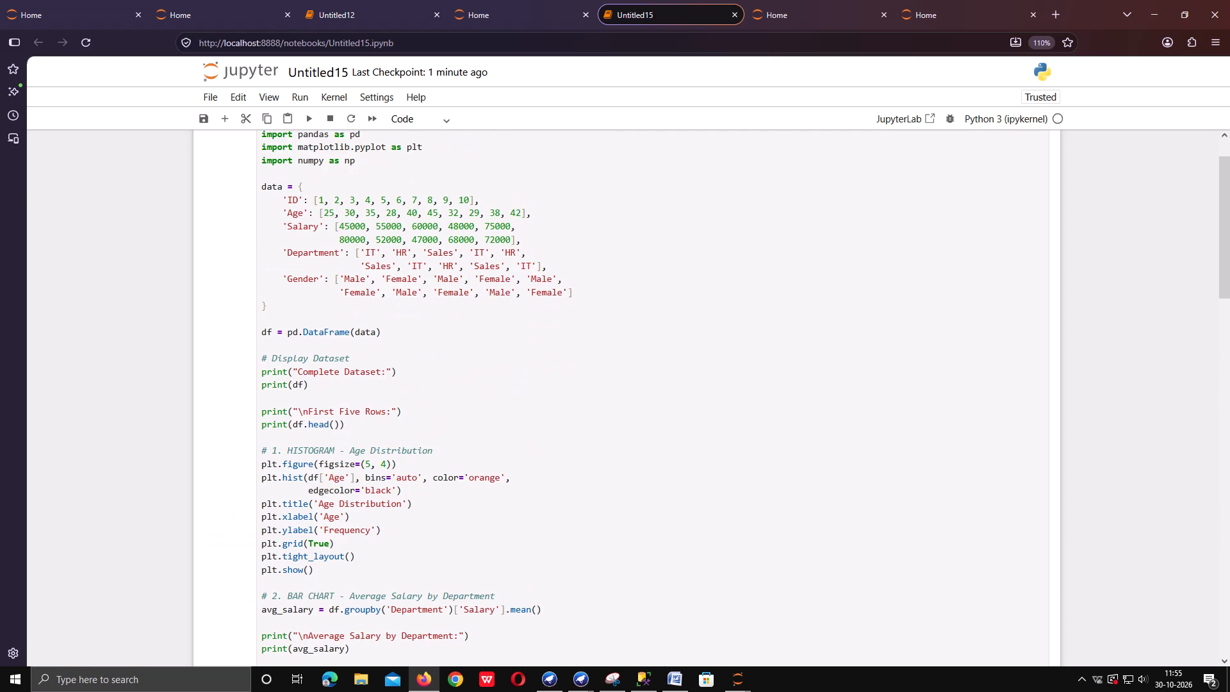
scroll(331, 401, "up", 3)
left_click_drag(258, 183, 345, 673)
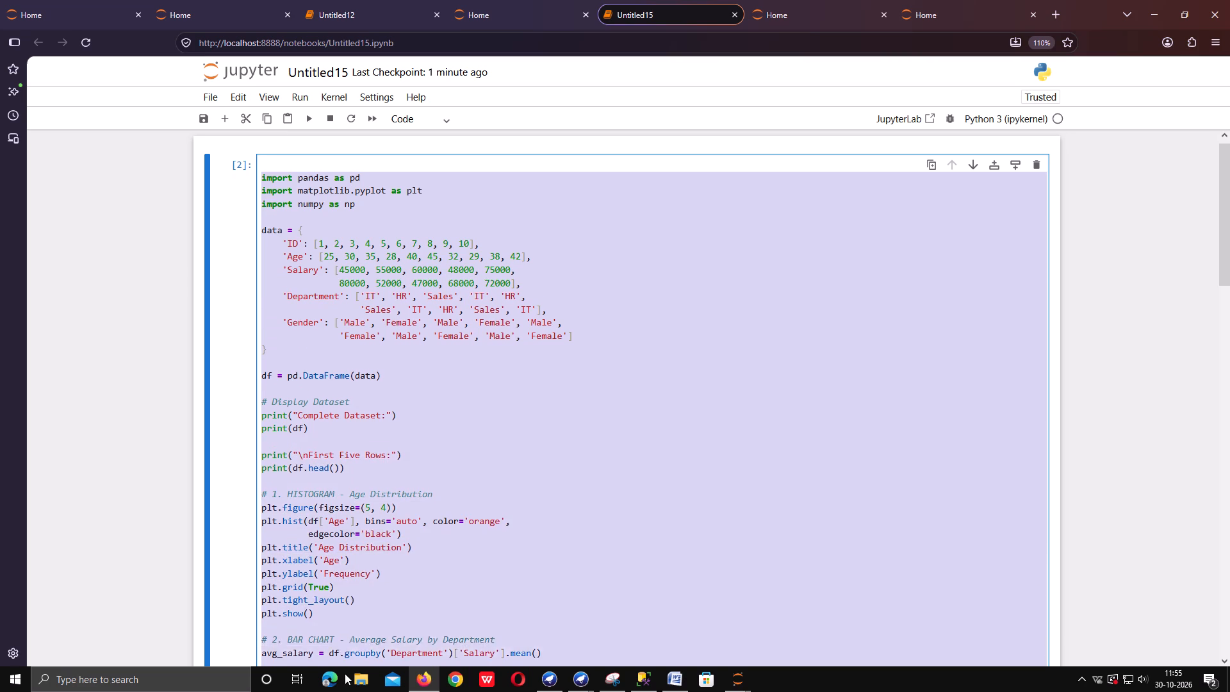
left_click_drag(345, 673, 348, 611)
left_click(357, 573)
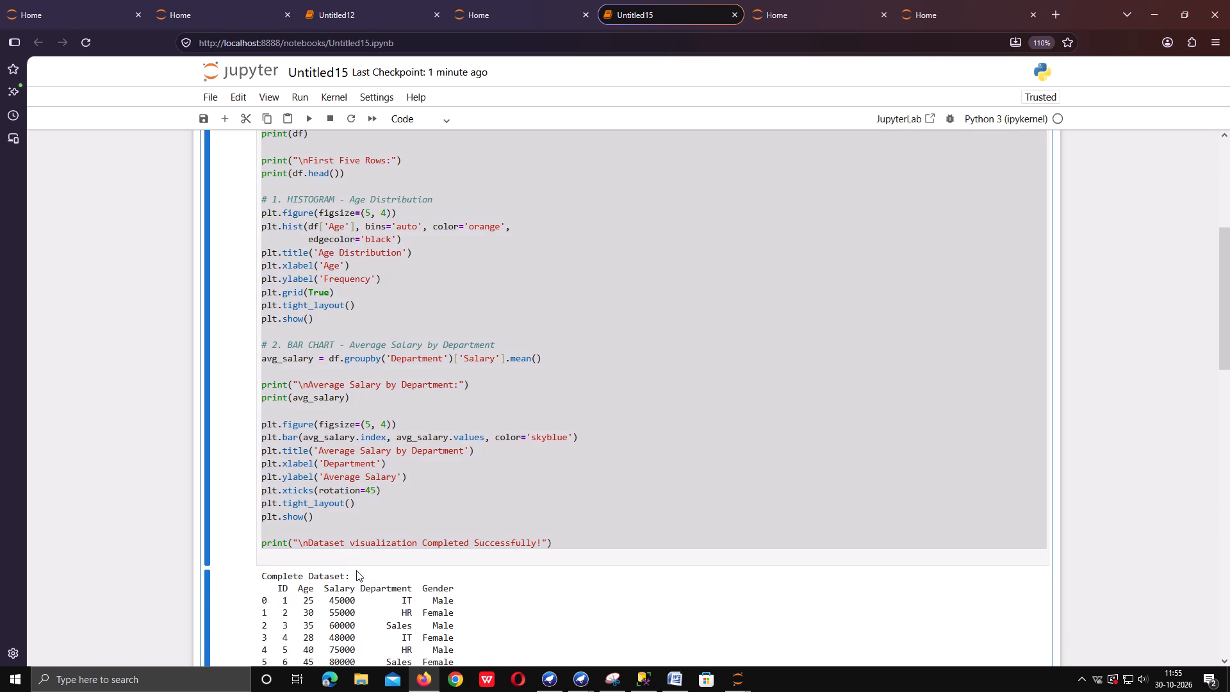
key("ctrl+c")
left_click(536, 399)
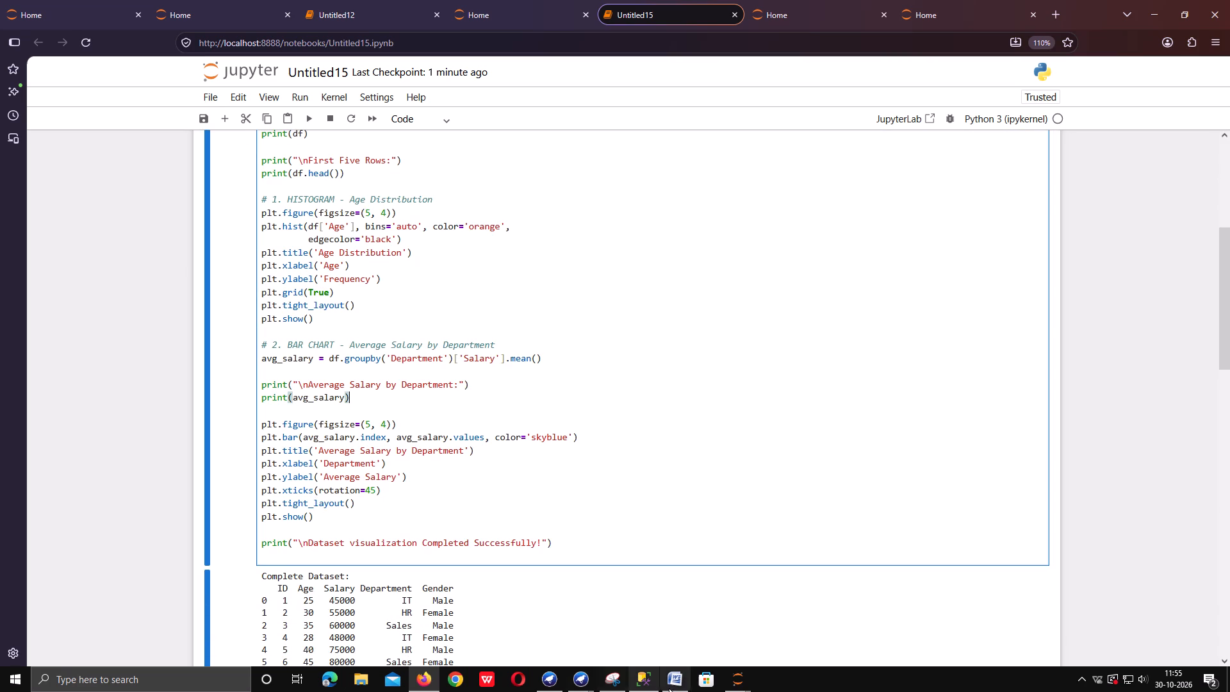
Switch to the Word document containing the Weka screenshot and paste the clipboard code on a new line.
left_click(669, 689)
scroll(536, 397, "up", 8)
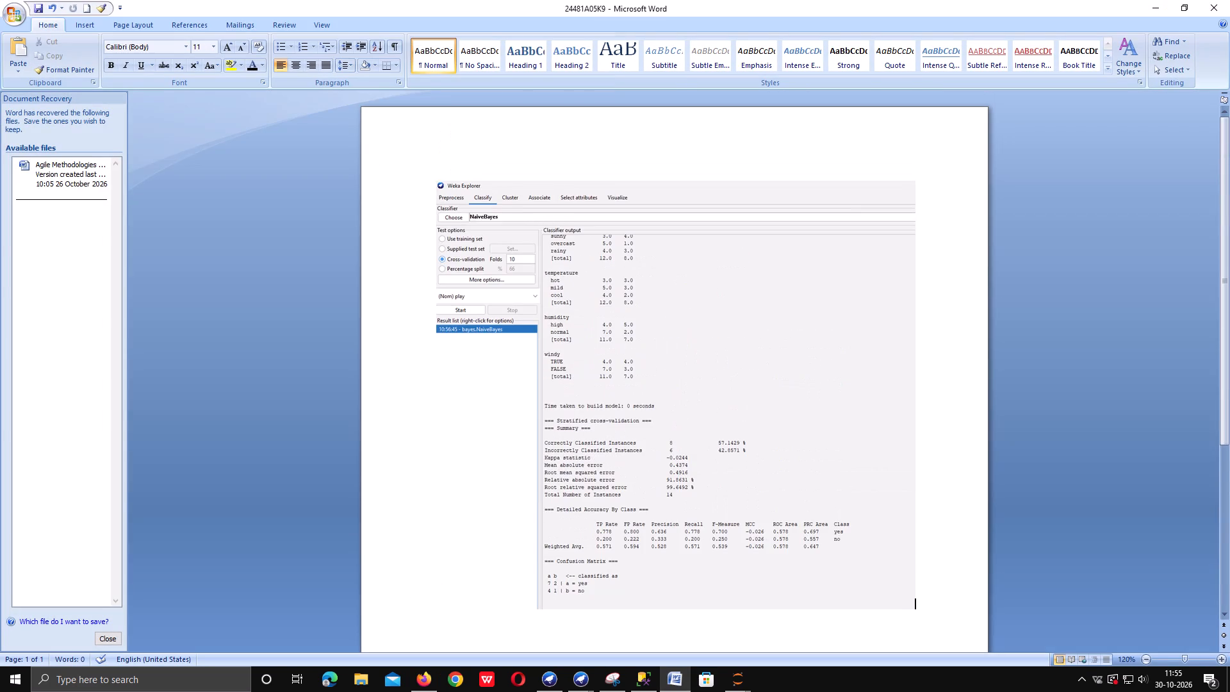
scroll(557, 375, "up", 2)
scroll(558, 375, "down", 9)
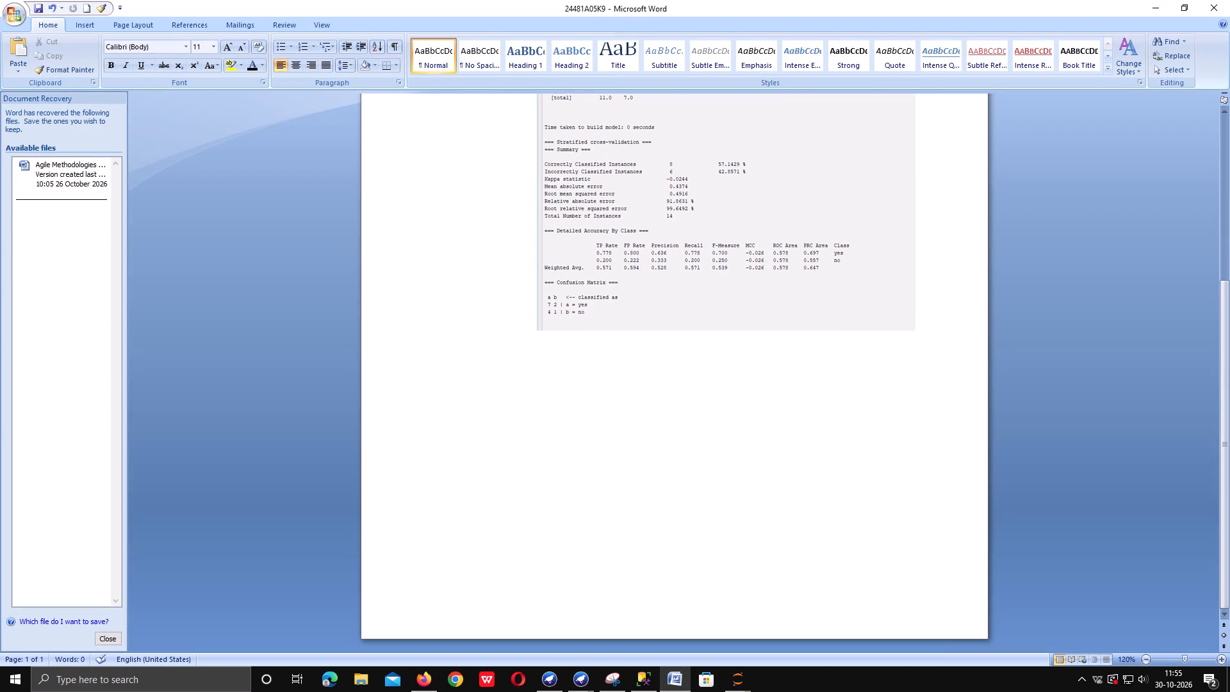
double_click(937, 336)
key("Return")
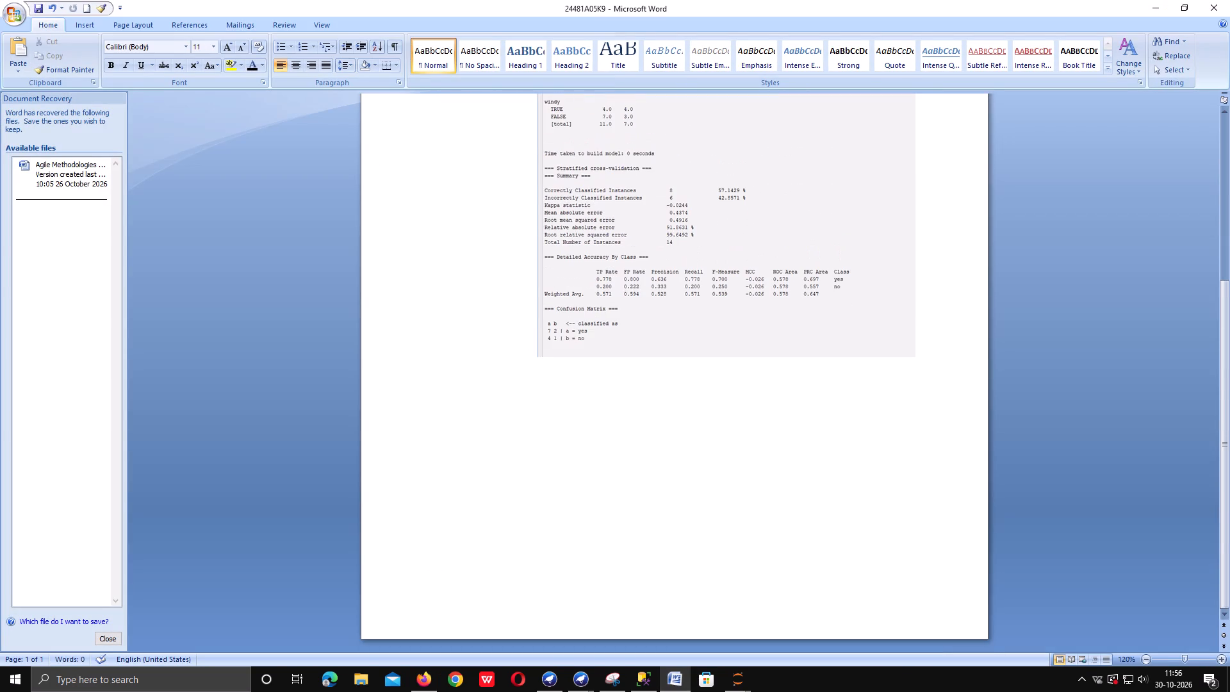
key("ctrl+v")
scroll(937, 336, "down", 6)
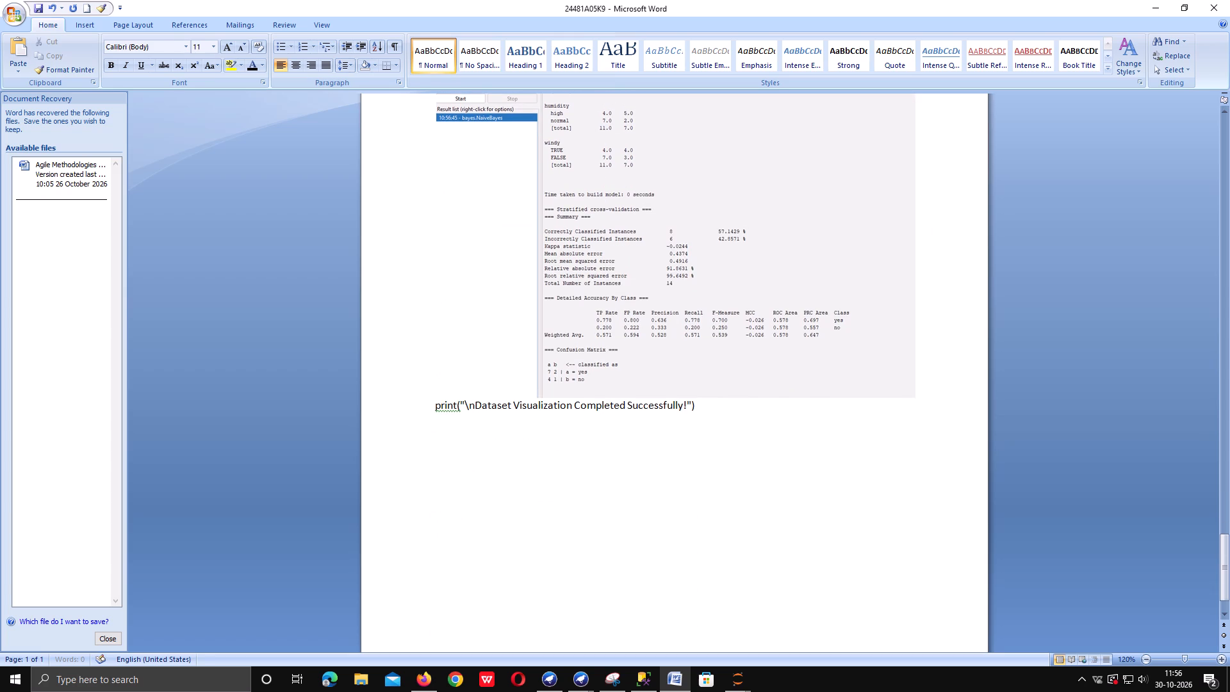
Delete the "Dataset Visualization Completed Successfully!" print line at the end of the pasted code.
left_click_drag(716, 406, 454, 414)
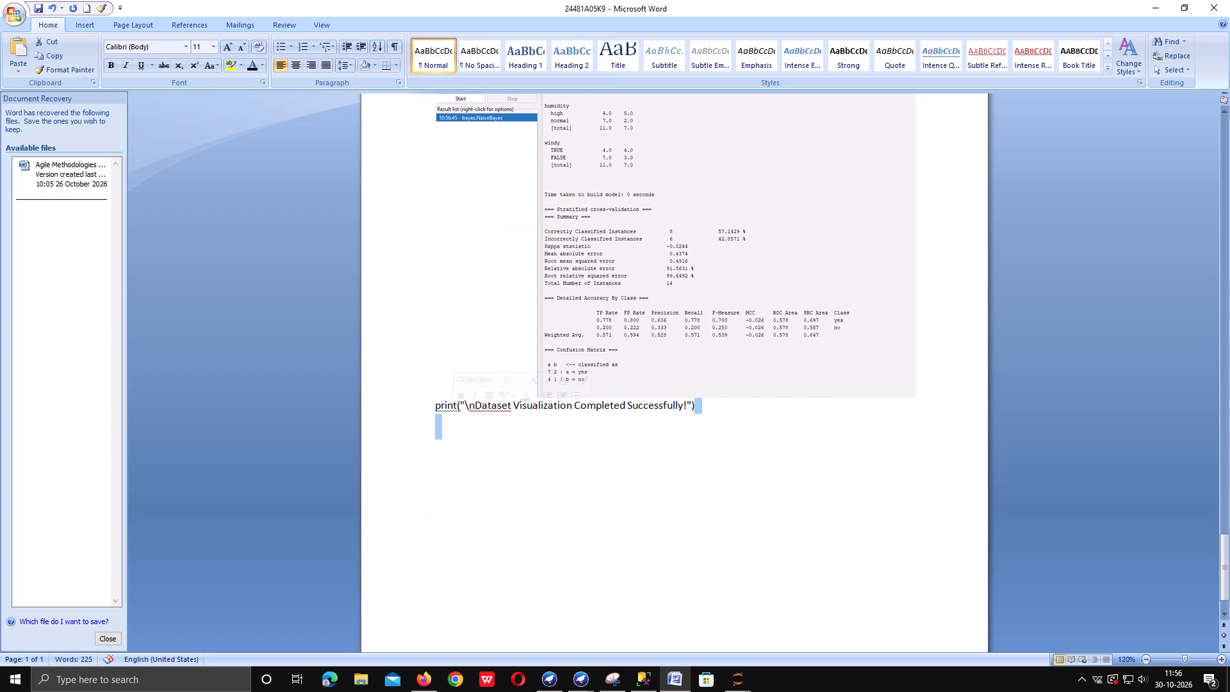
left_click_drag(436, 405, 706, 409)
key("BackSpace")
Review the pasted code across the document's pages, from the imports to the Final Output comment.
scroll(547, 406, "up", 3)
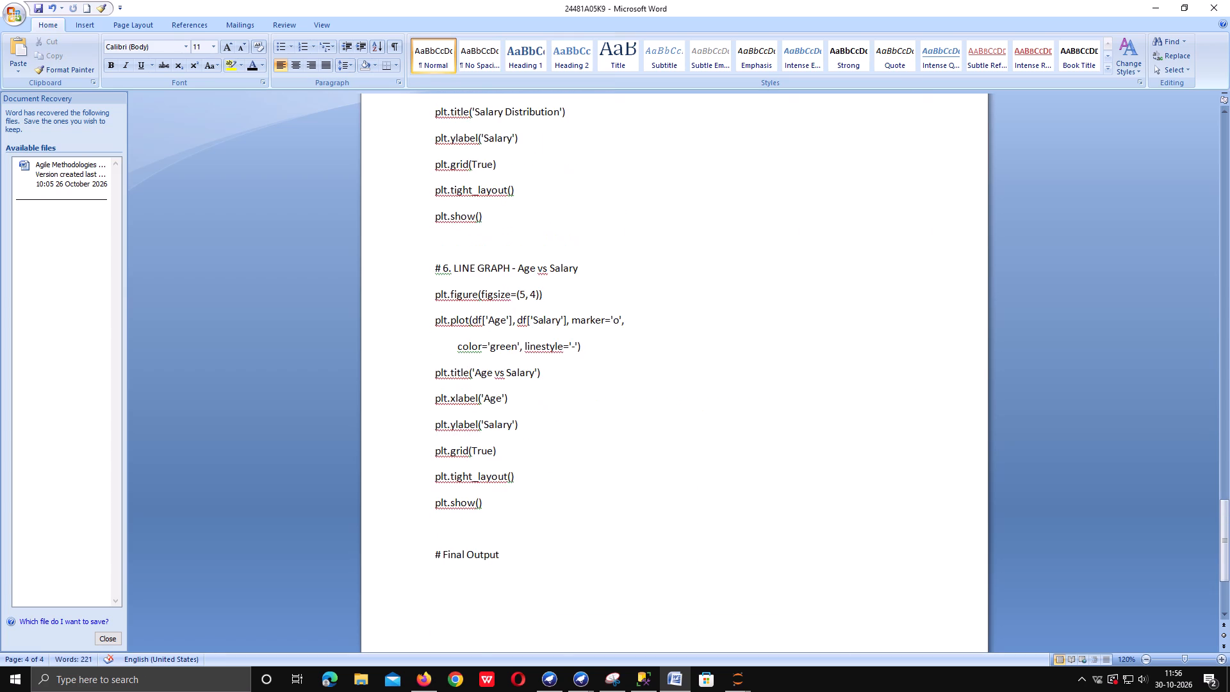
scroll(547, 406, "up", 15)
scroll(547, 406, "up", 16)
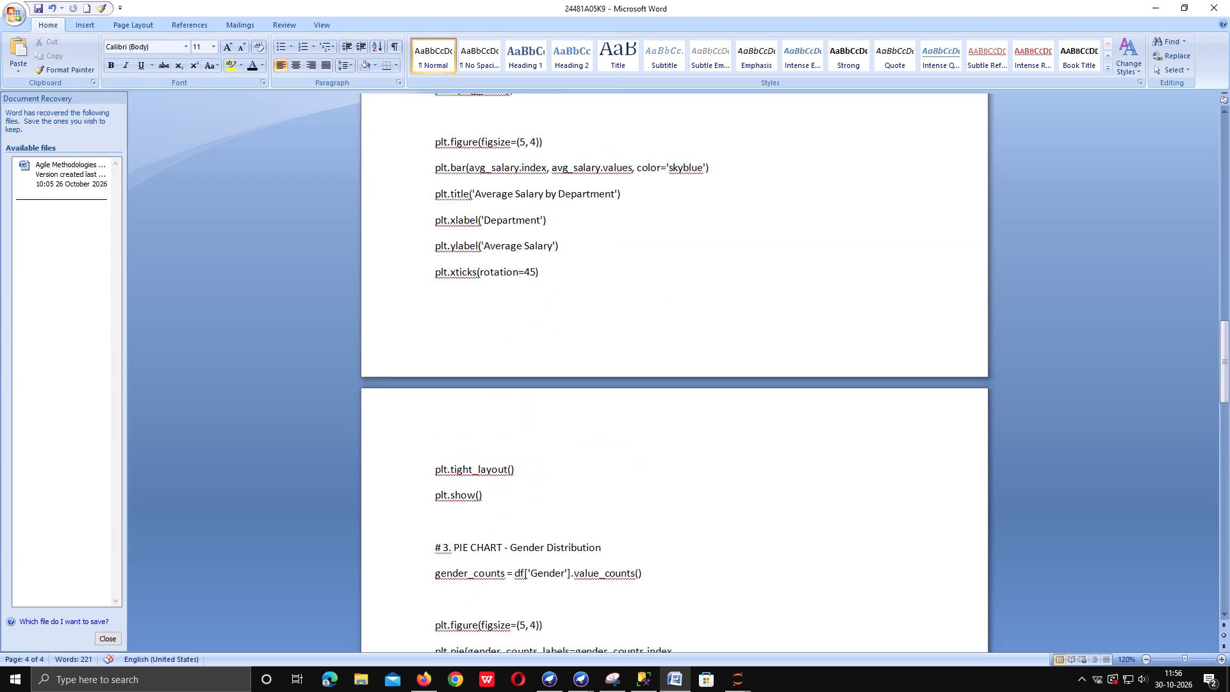
scroll(547, 406, "up", 20)
scroll(547, 406, "up", 18)
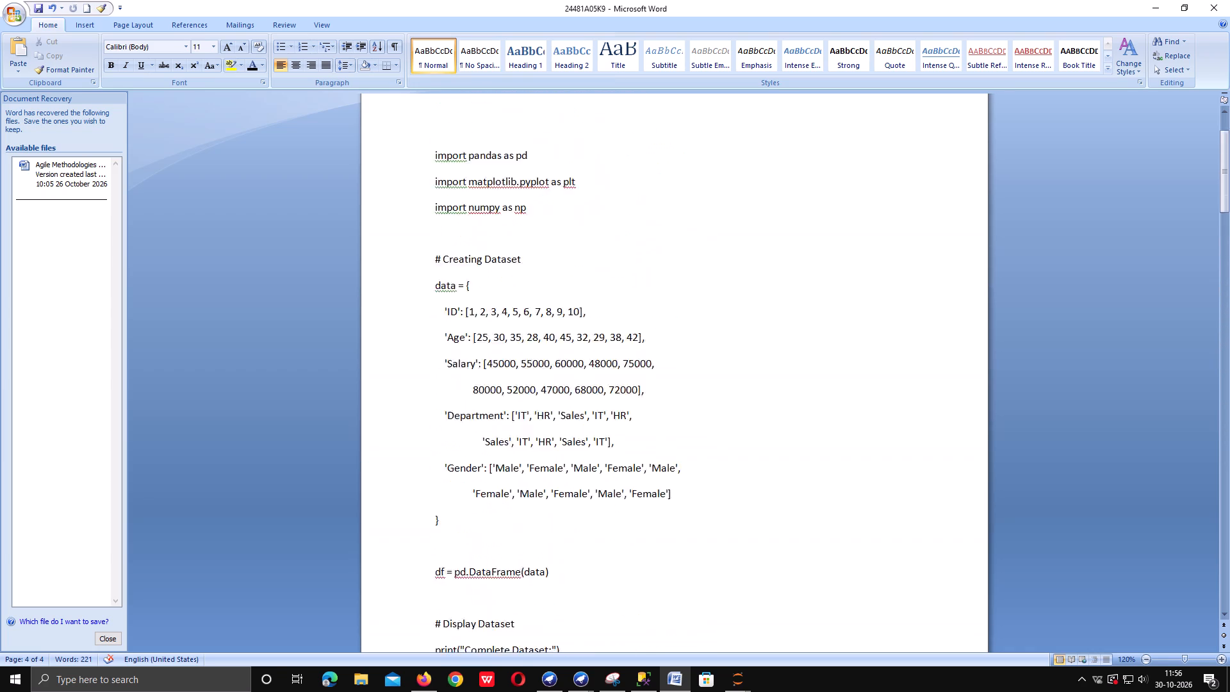
scroll(547, 406, "up", 11)
scroll(547, 406, "down", 11)
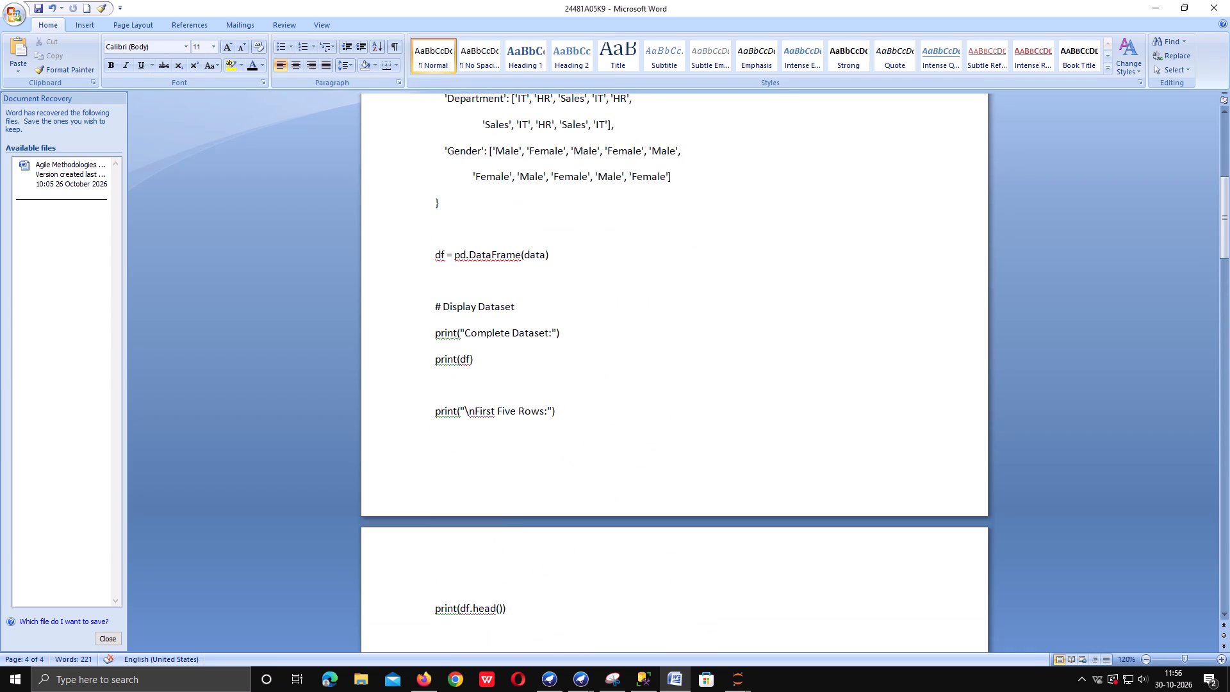
scroll(547, 406, "down", 19)
scroll(547, 406, "down", 7)
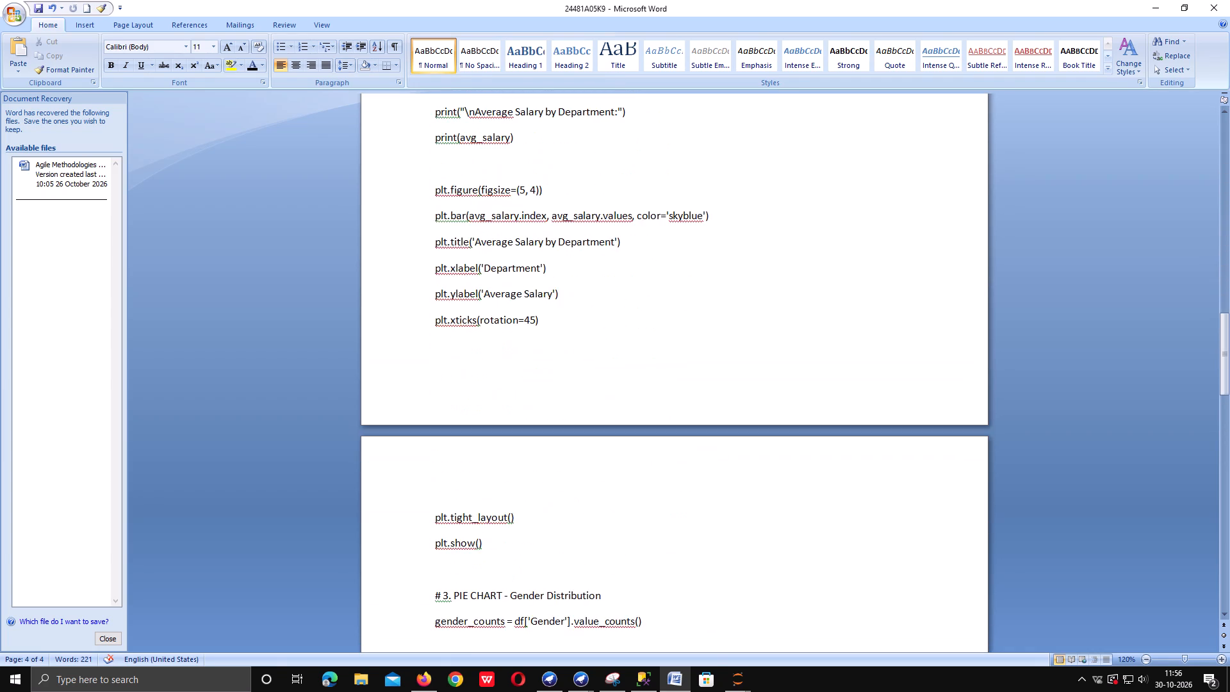
scroll(547, 406, "down", 19)
scroll(547, 406, "down", 12)
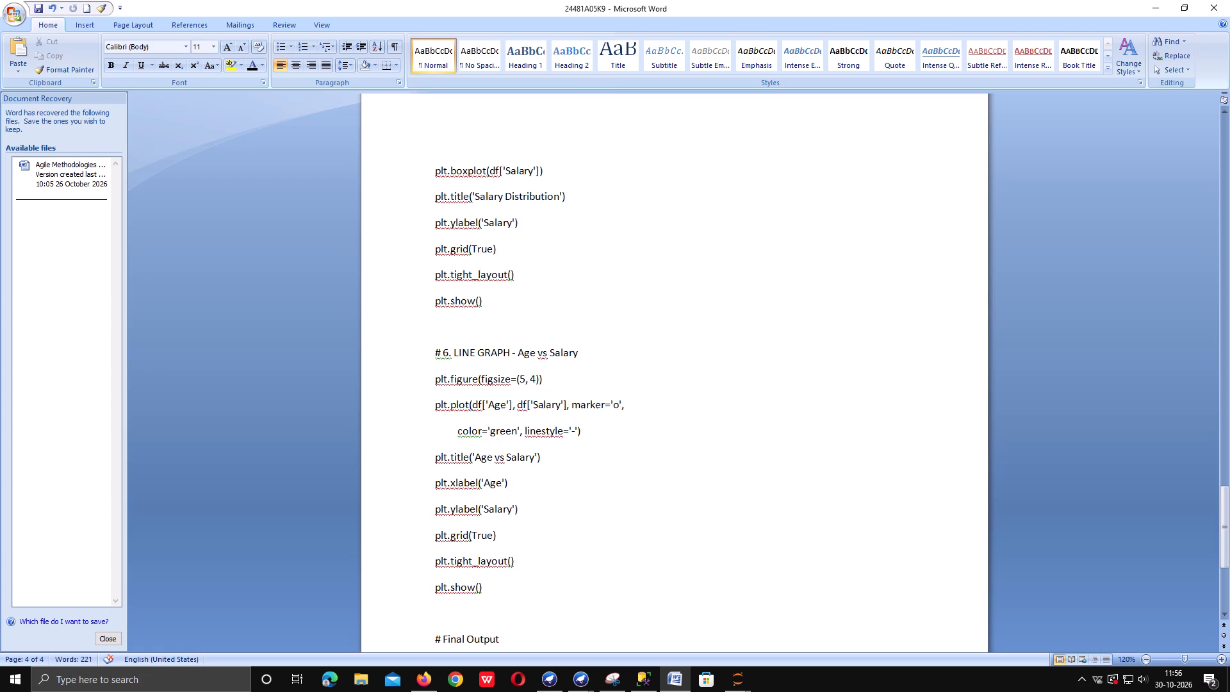
scroll(547, 406, "down", 11)
scroll(547, 406, "up", 20)
scroll(547, 406, "up", 4)
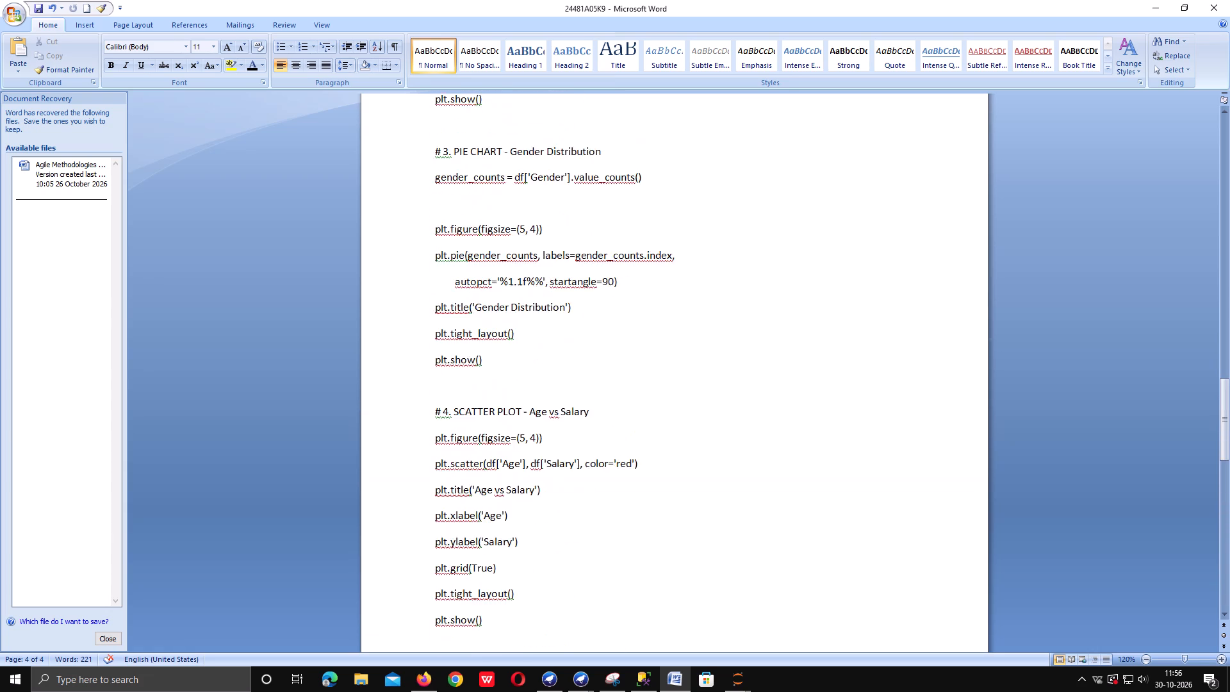
scroll(547, 406, "up", 20)
scroll(547, 406, "up", 15)
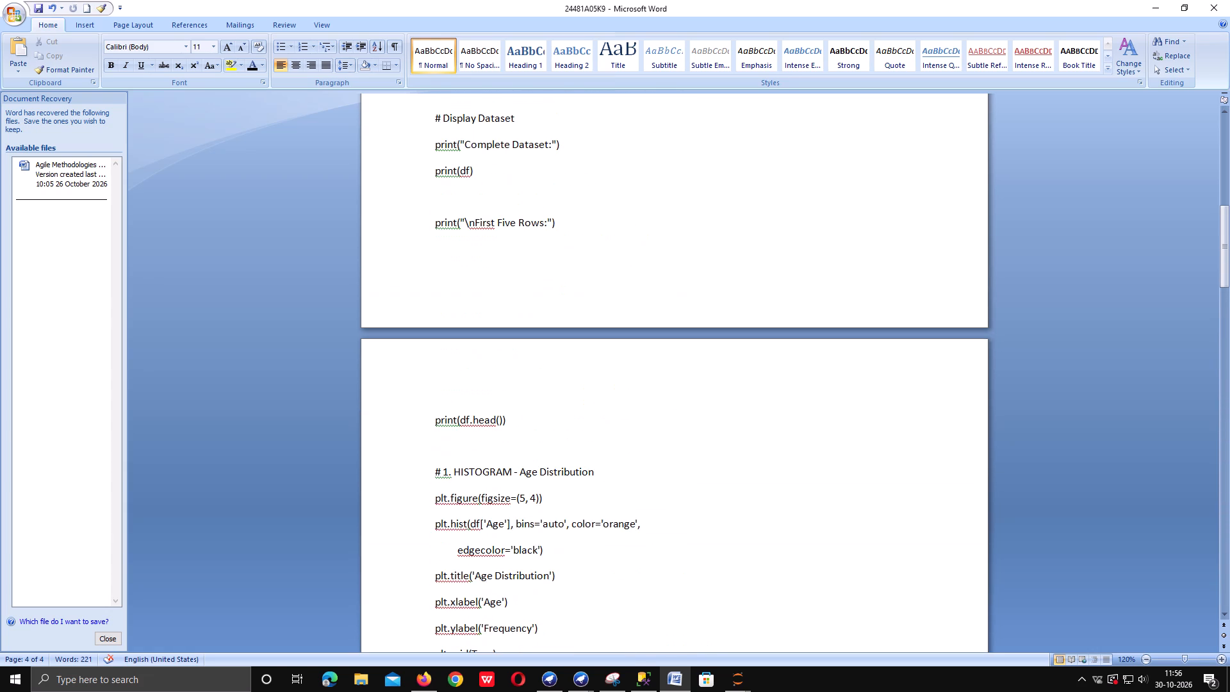
scroll(547, 406, "up", 17)
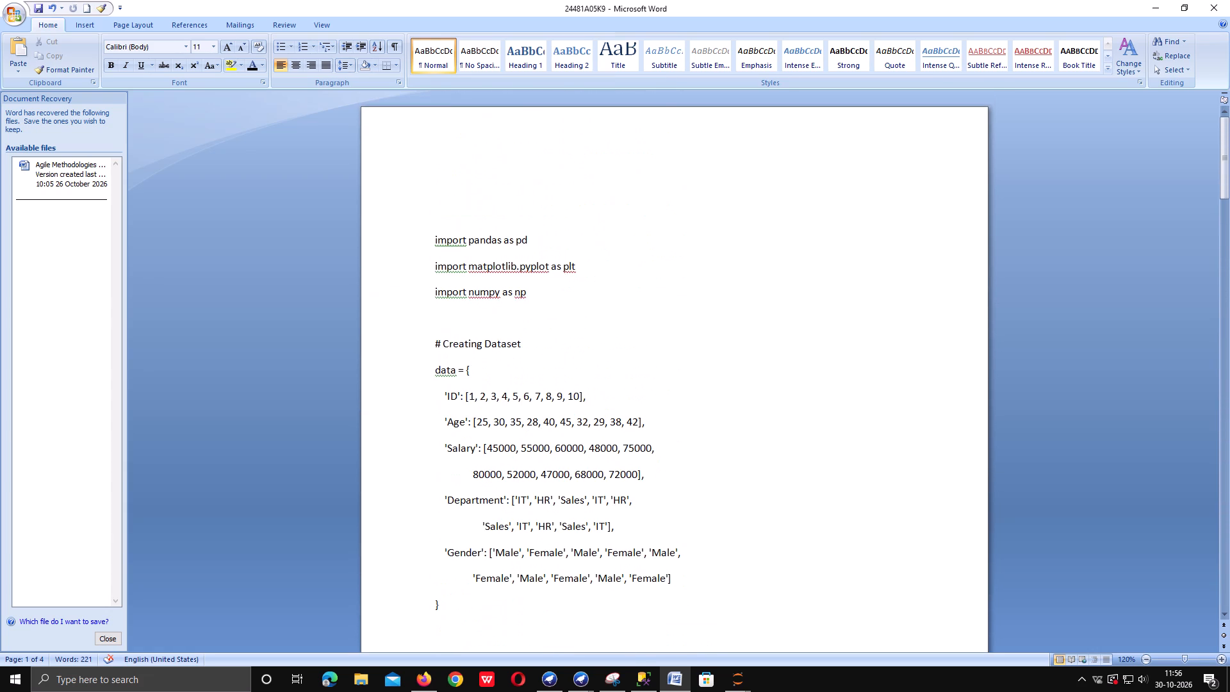
Remove the blank lines between the imports and the Creating Dataset comment, and between the data dictionary and the DataFrame line.
left_click(473, 315)
key("BackSpace")
scroll(532, 304, "down", 4)
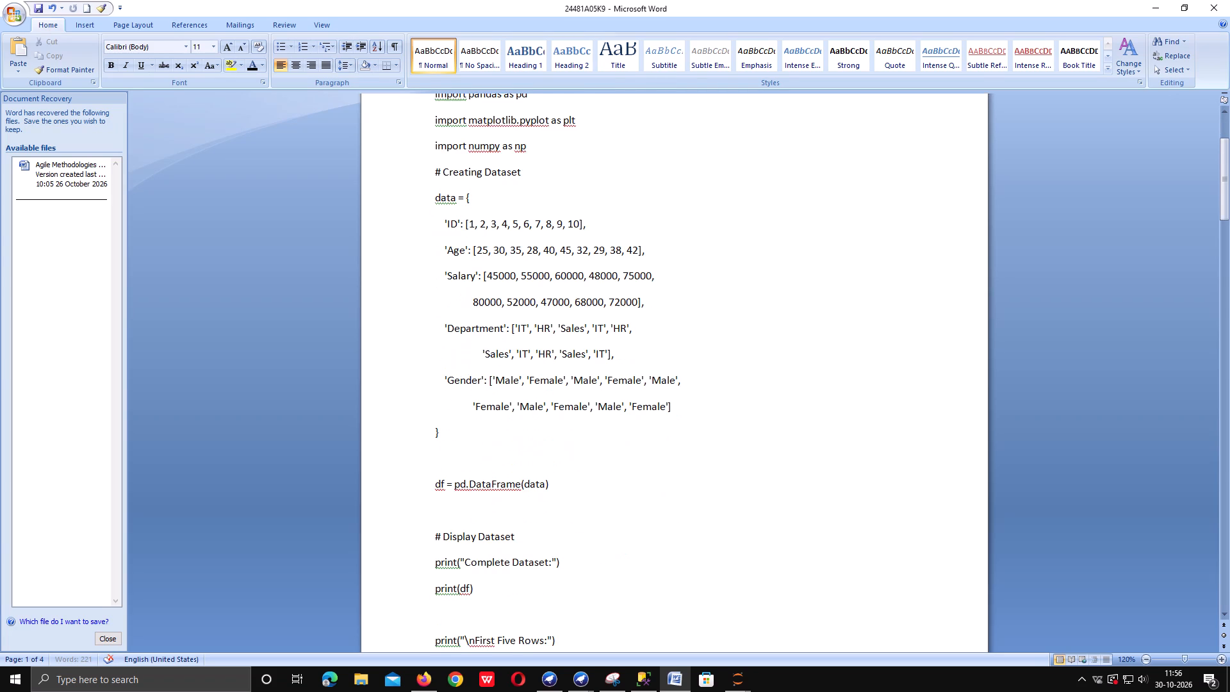
left_click(493, 457)
key("BackSpace")
left_click(493, 487)
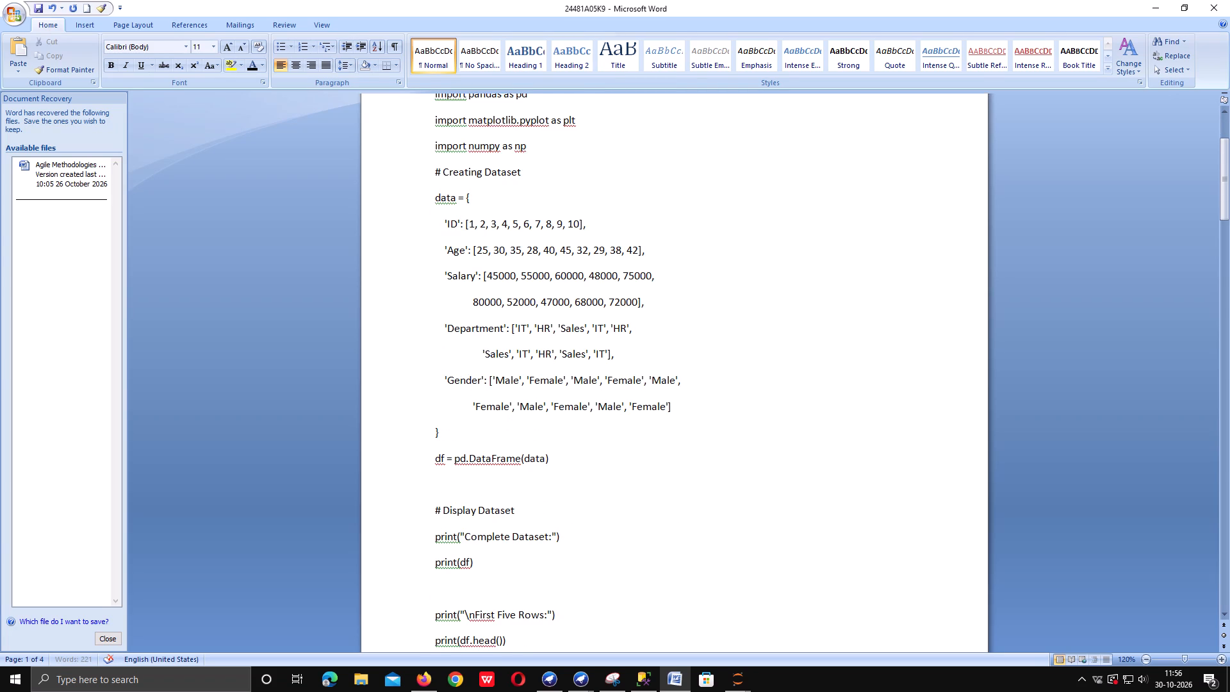
Delete all of the pasted code from the Word document, from the imports through the Final Output comment.
scroll(401, 181, "up", 6)
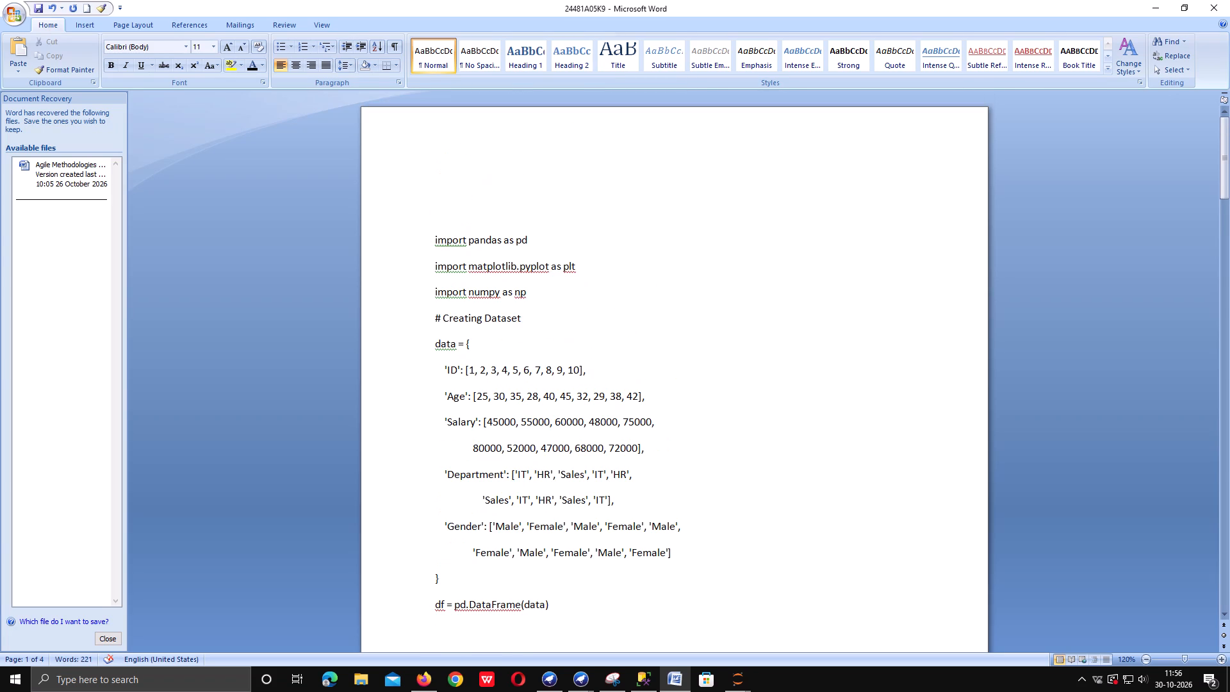
left_click_drag(436, 236, 554, 691)
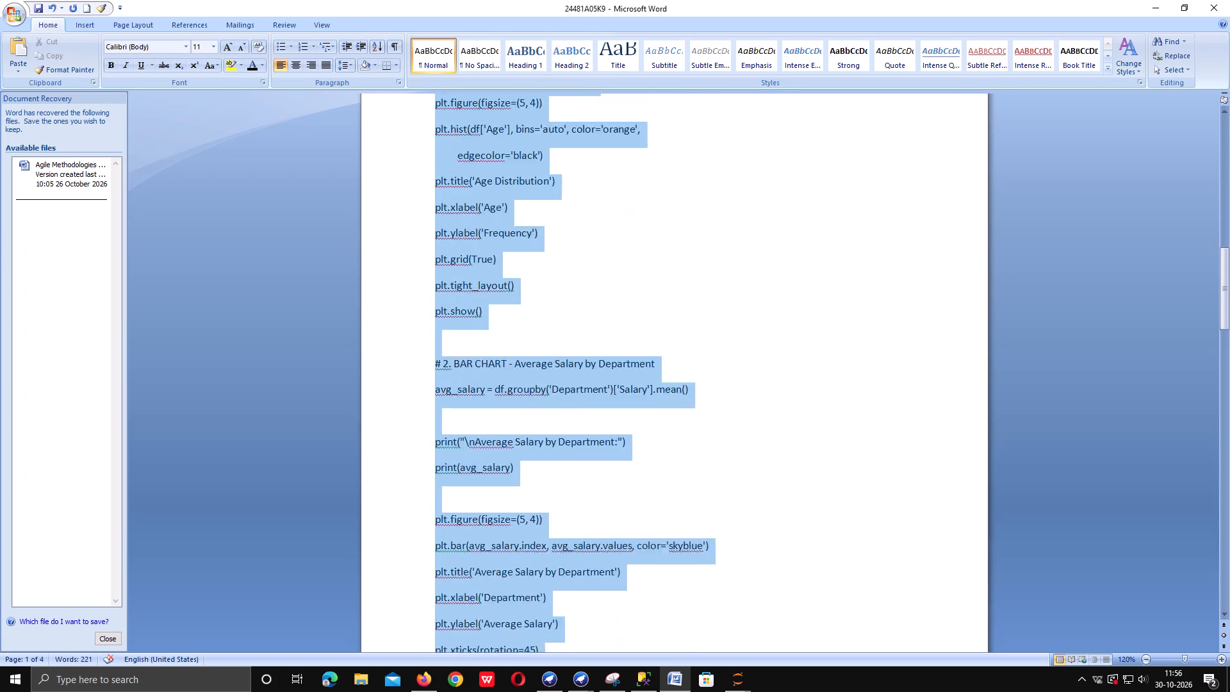
left_click_drag(554, 691, 534, 691)
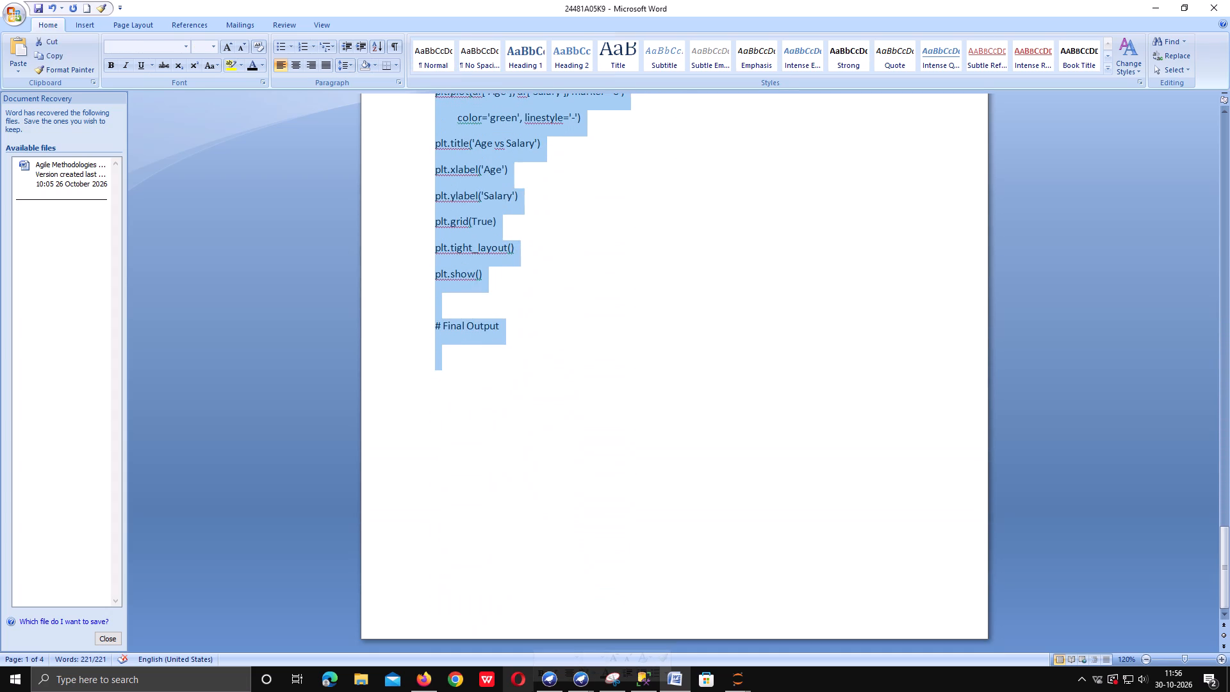
key("BackSpace")
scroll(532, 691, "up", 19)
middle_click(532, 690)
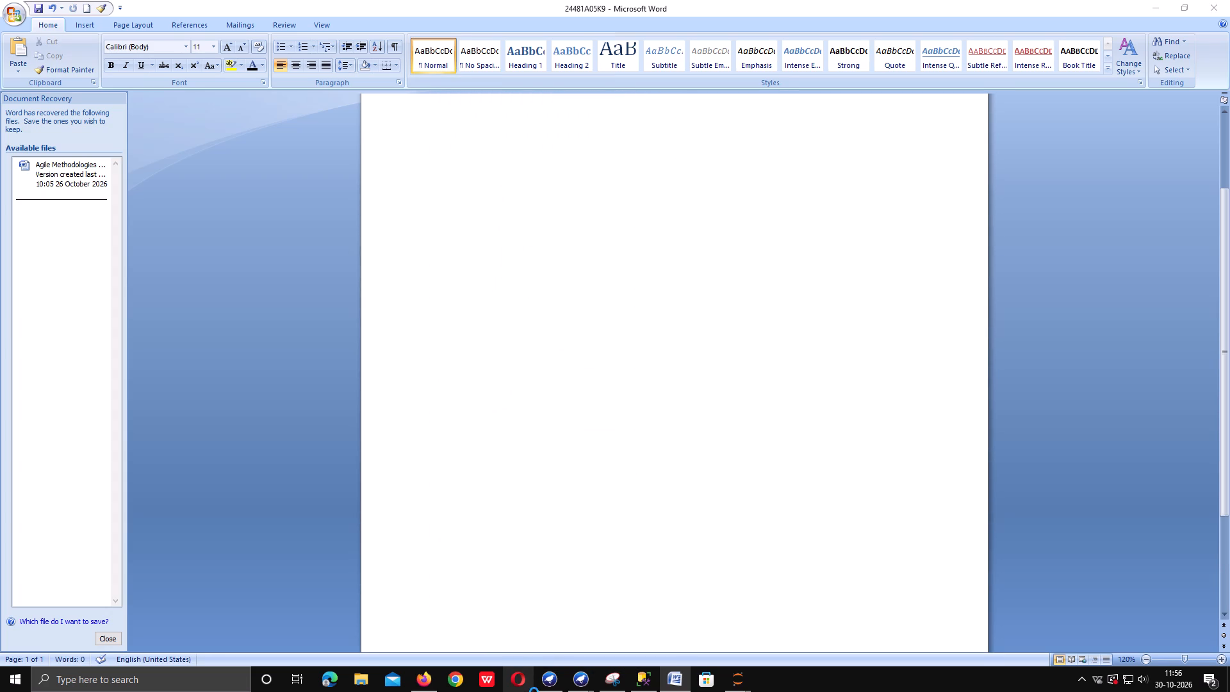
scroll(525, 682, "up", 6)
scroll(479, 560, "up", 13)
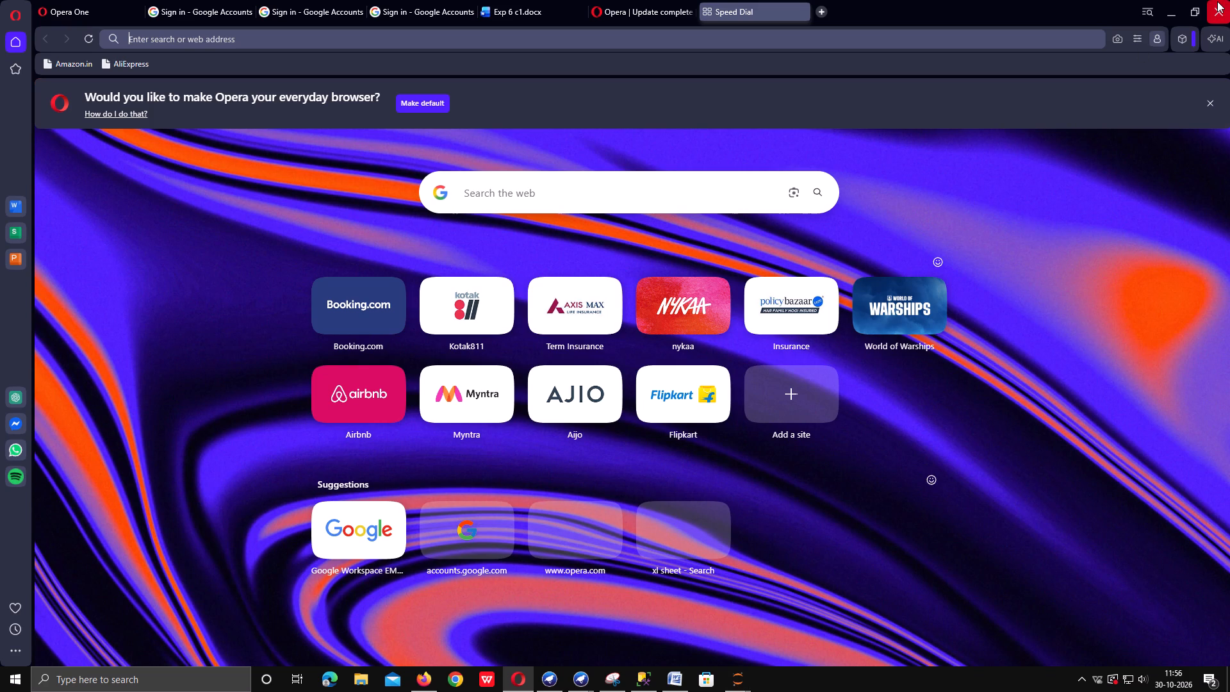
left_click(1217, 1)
left_click(740, 678)
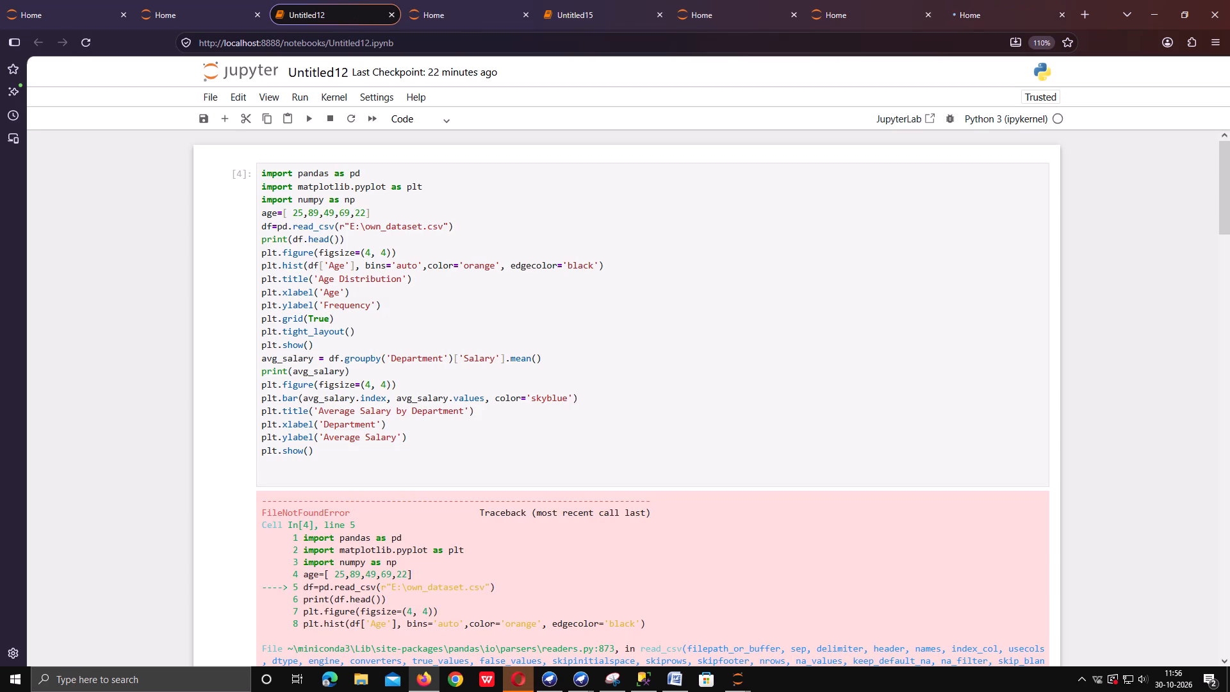
scroll(455, 286, "down", 17)
scroll(617, 133, "down", 6)
Copy the entire code cell of the Untitled15 notebook, from the pandas import to the final print line.
left_click(580, 20)
scroll(501, 285, "down", 4)
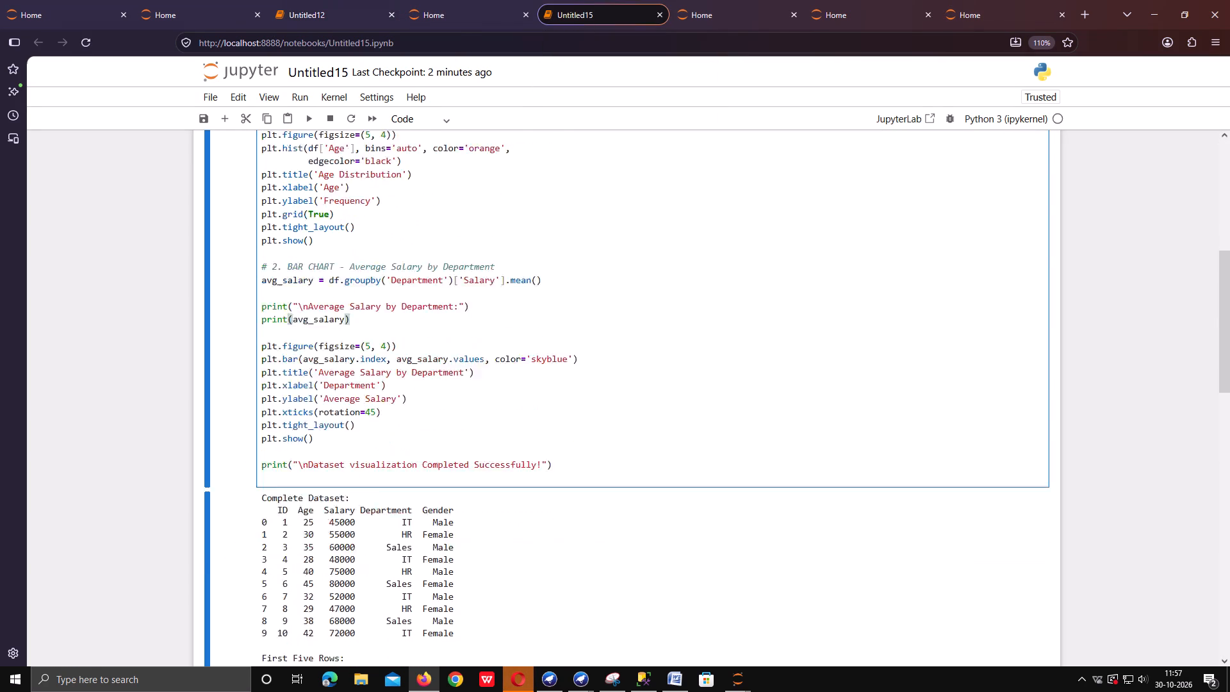
scroll(500, 286, "up", 15)
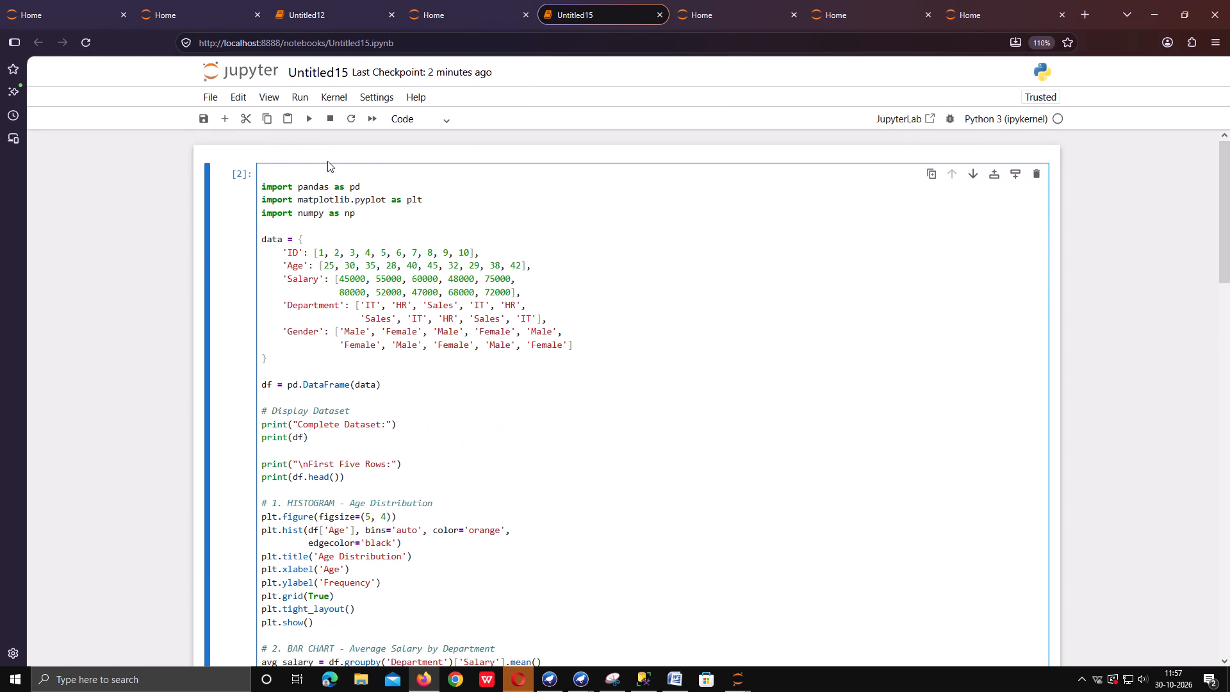
left_click_drag(258, 188, 266, 192)
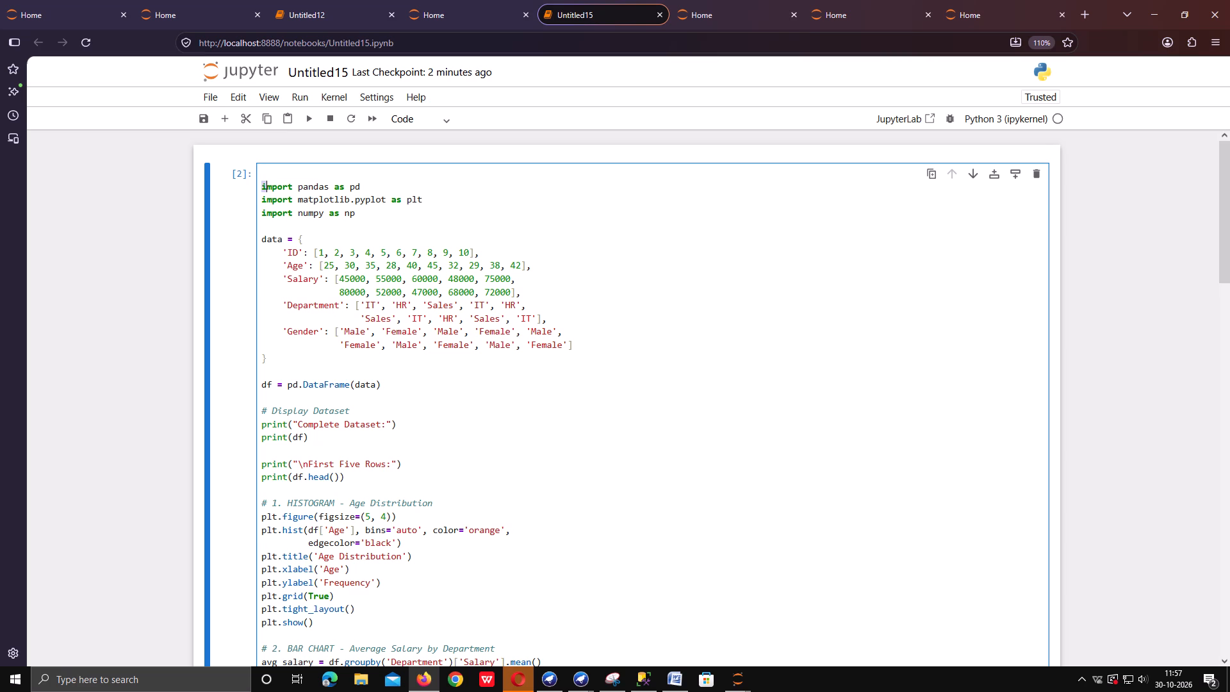
left_click_drag(266, 192, 329, 649)
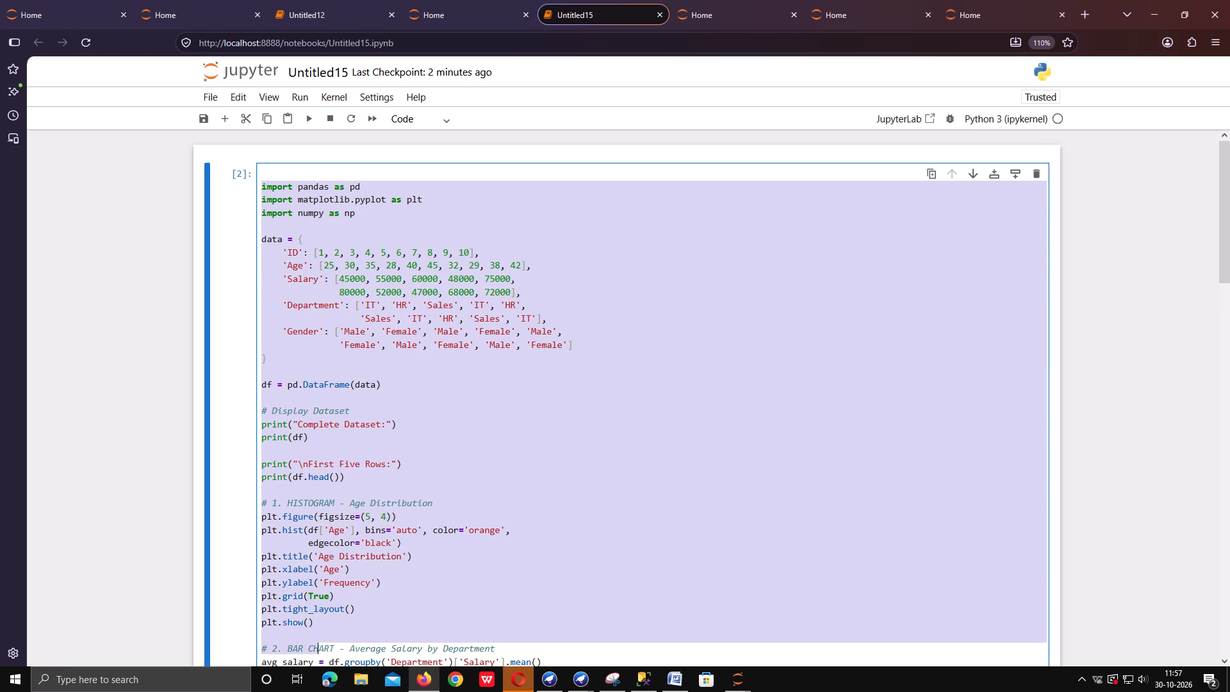
left_click_drag(329, 649, 478, 665)
double_click(478, 665)
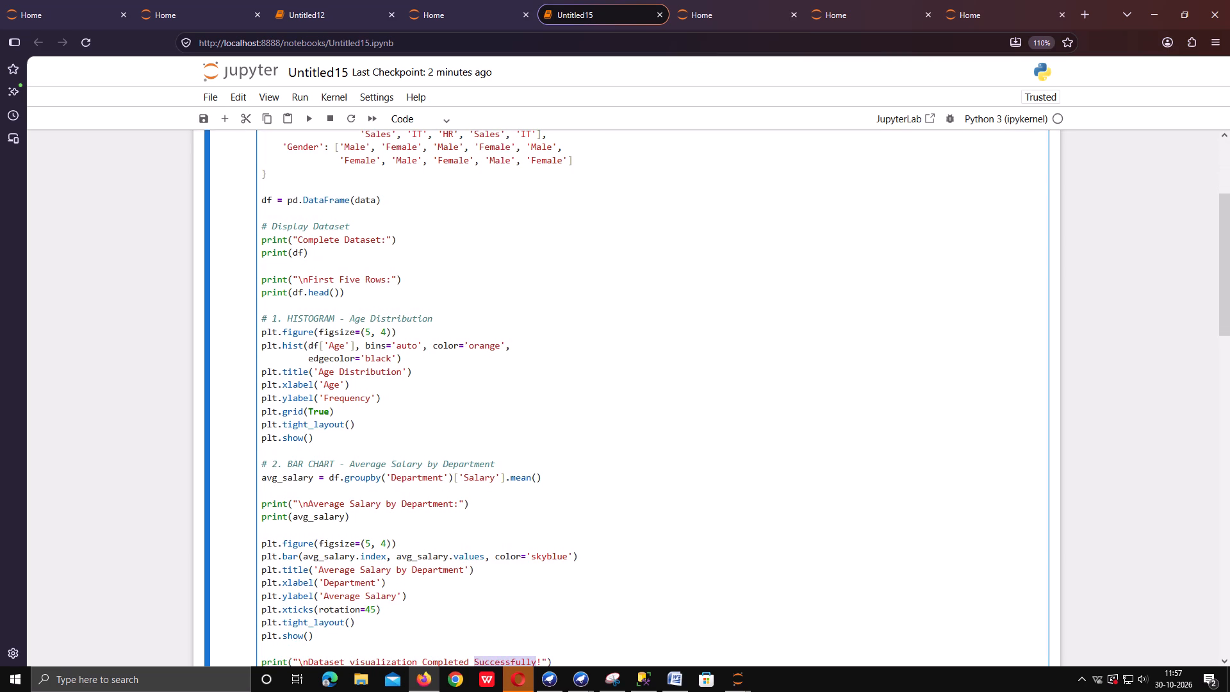
scroll(464, 359, "up", 7)
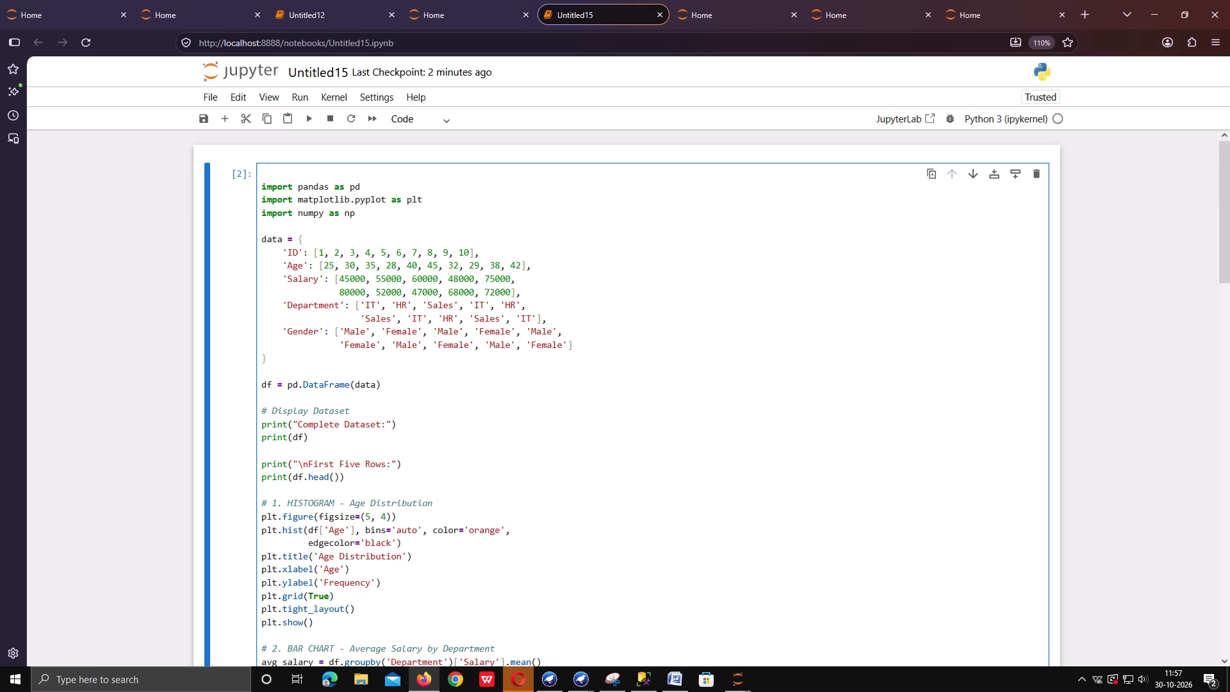
left_click_drag(263, 186, 653, 590)
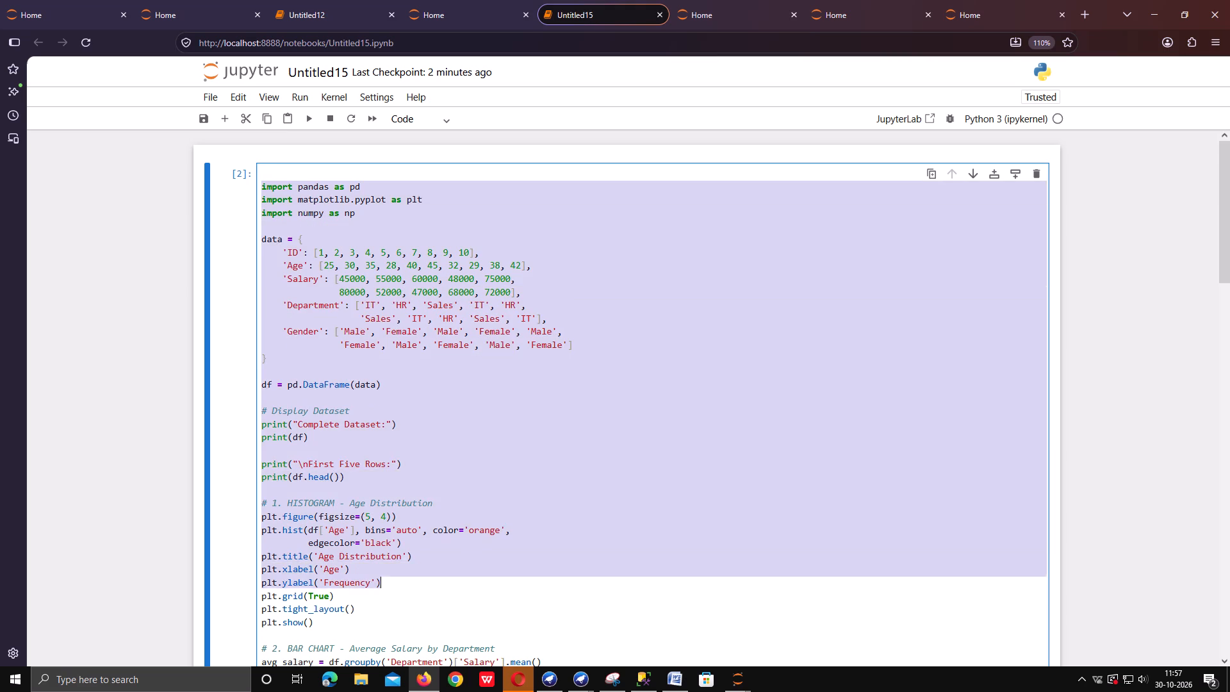
left_click_drag(653, 590, 568, 507)
key("ctrl+c")
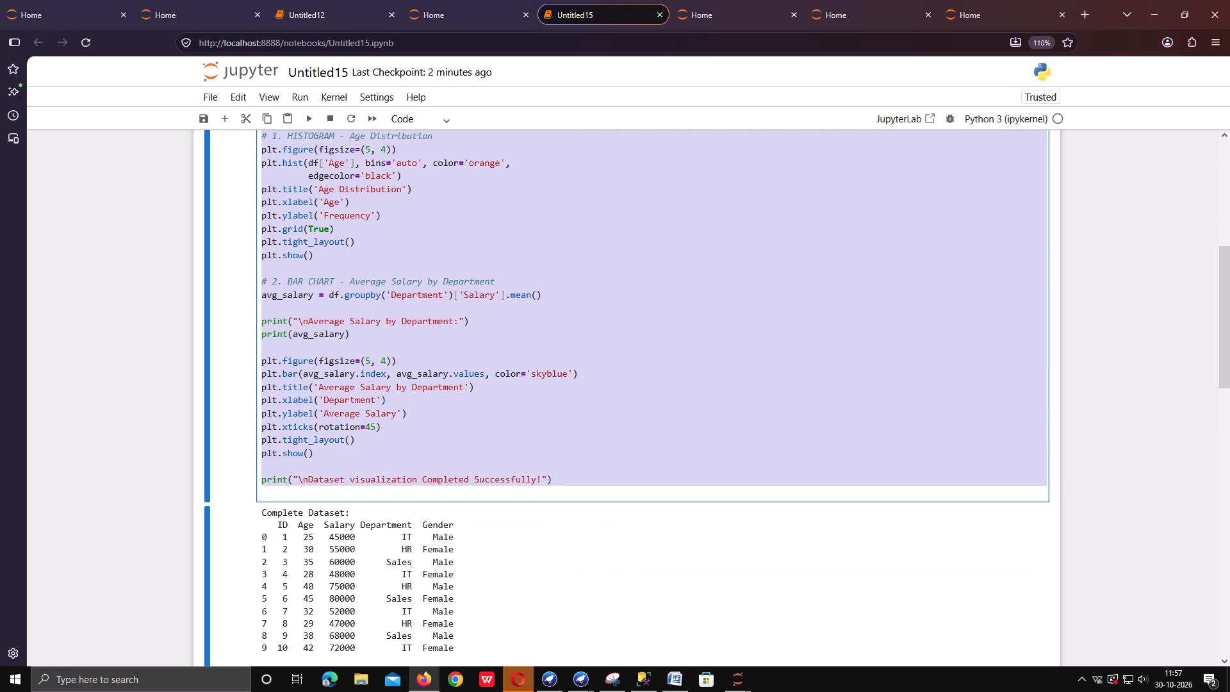
left_click(594, 375)
Switch to the emptied Word document and paste the copied notebook code.
left_click(669, 675)
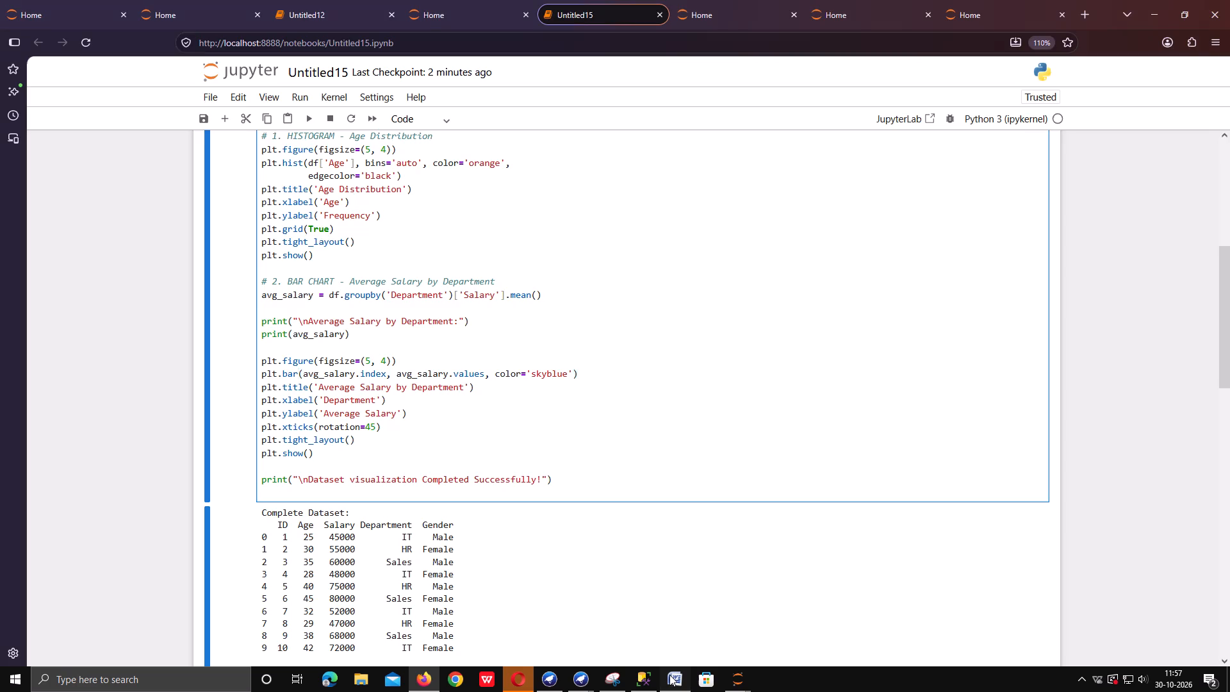
key("ctrl+v")
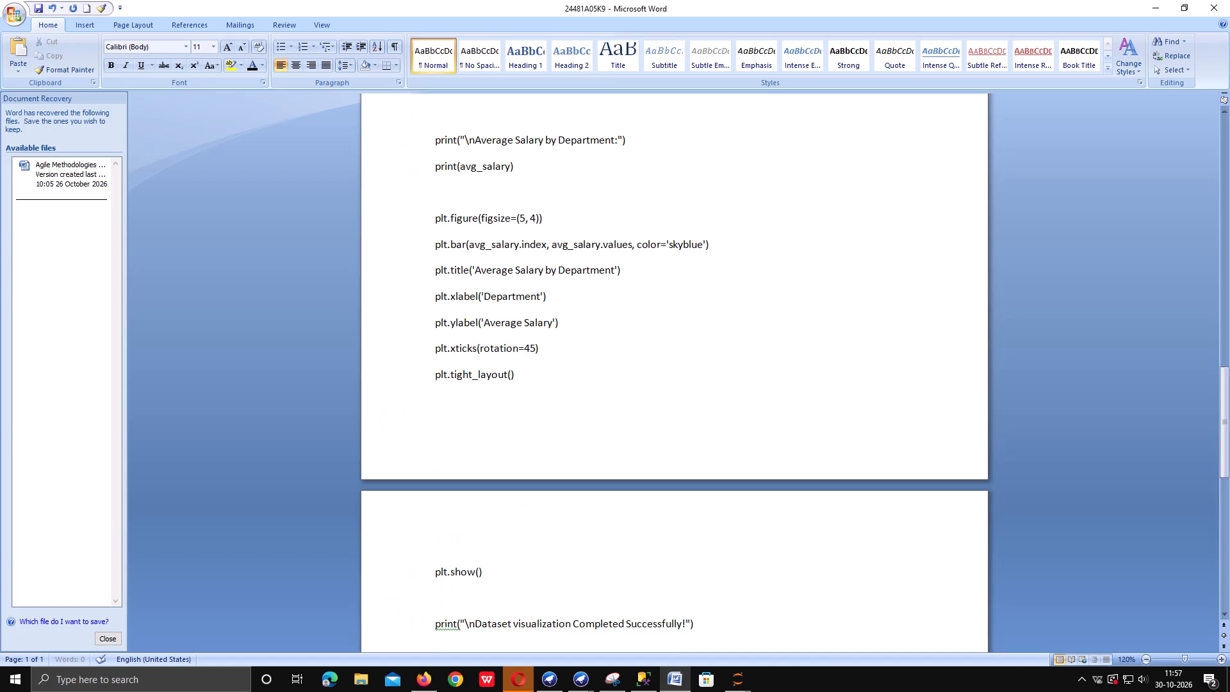
Enter the heading "Experiment4:visuliaze the datasets using matplotlib in python (histogram,barchart)" on the blank line above the imports.
scroll(632, 370, "up", 20)
scroll(632, 370, "up", 10)
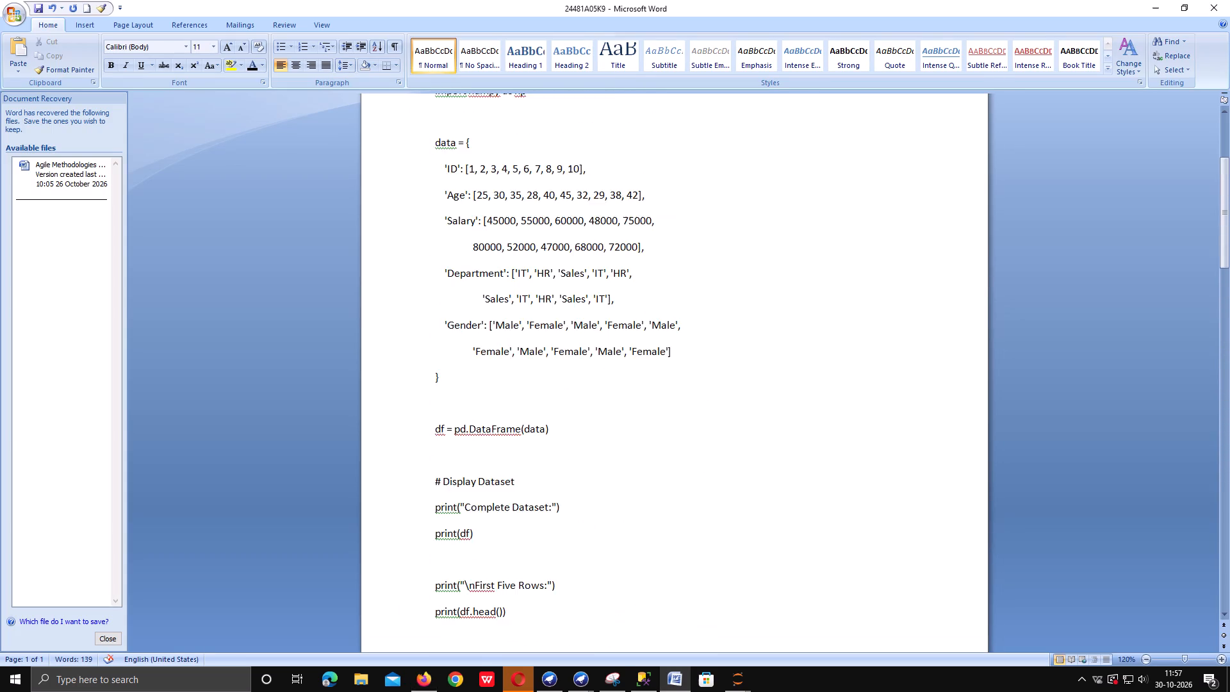
scroll(616, 381, "up", 11)
left_click(525, 213)
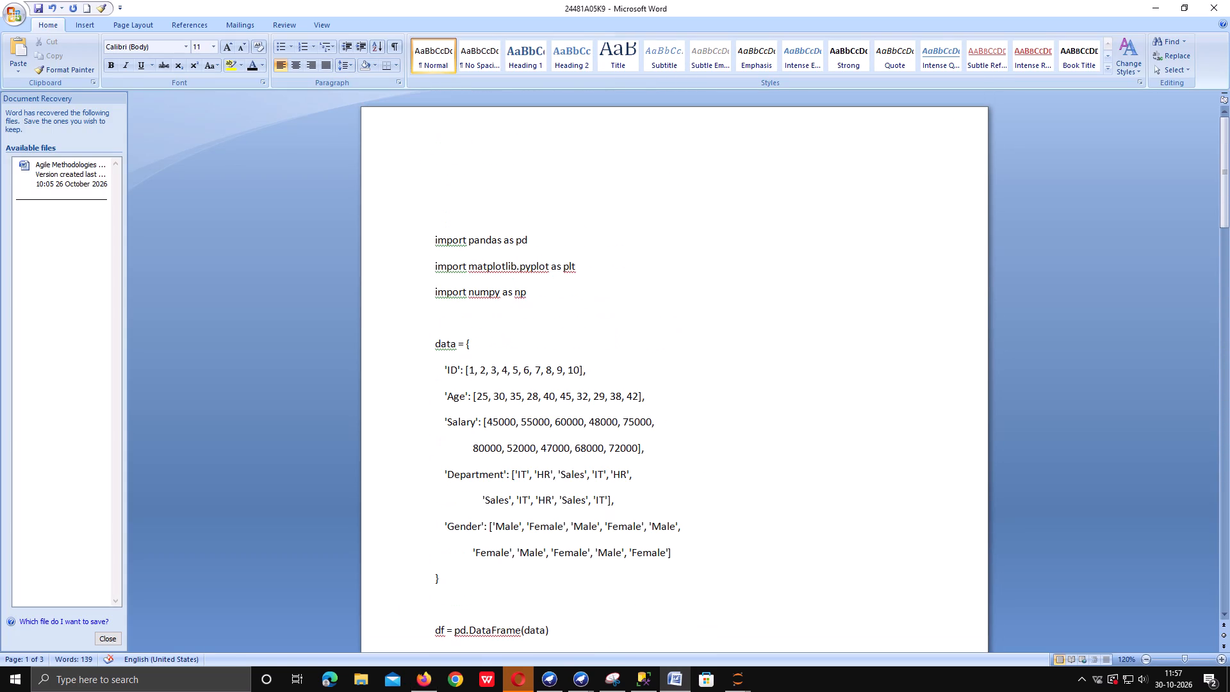
type("experiment")
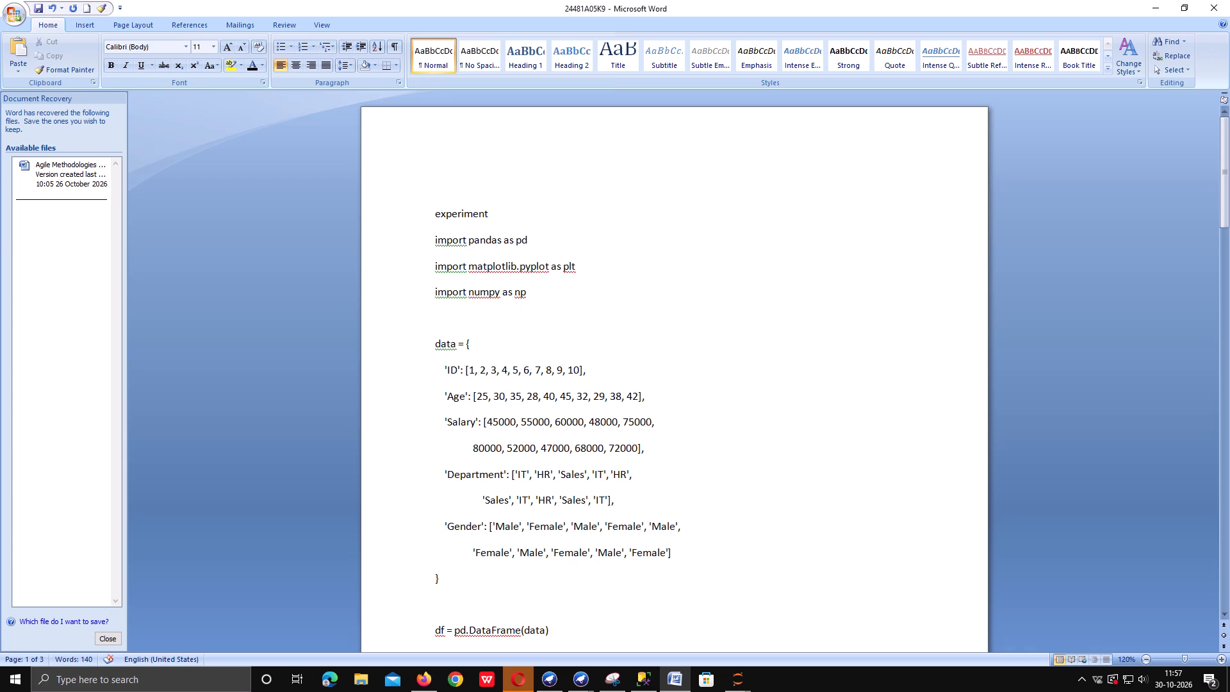
key("4")
key("shift+colon")
type("visu")
type("liaze")
key("space")
type("the datasets")
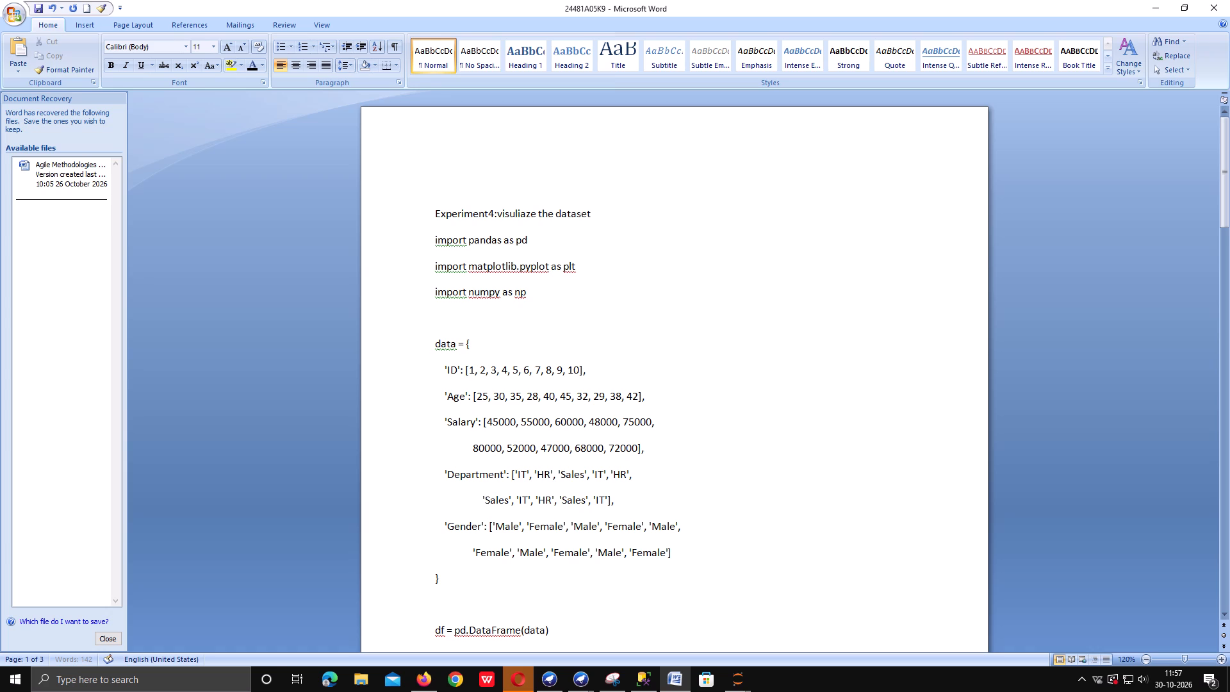
key("space")
type("using")
key("space")
type("matplo")
key("t")
type("lin")
key("BackSpace")
type("b in python")
key("space")
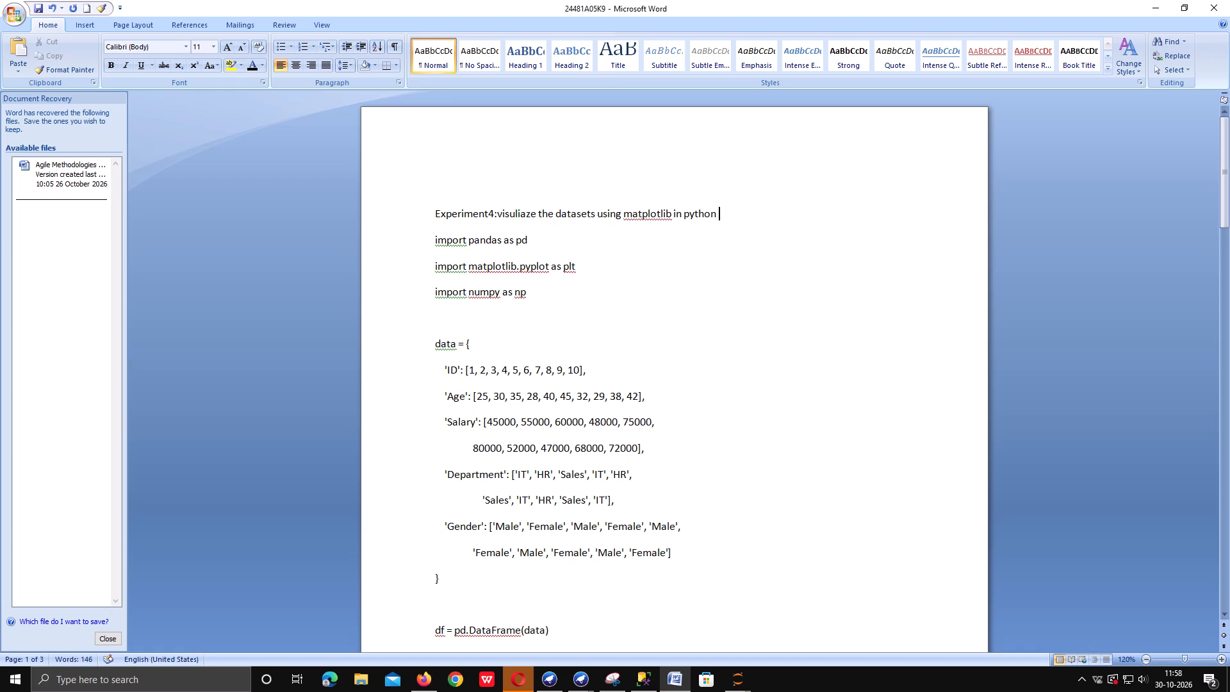
type("(hi")
type("stogram,")
type("barchart")
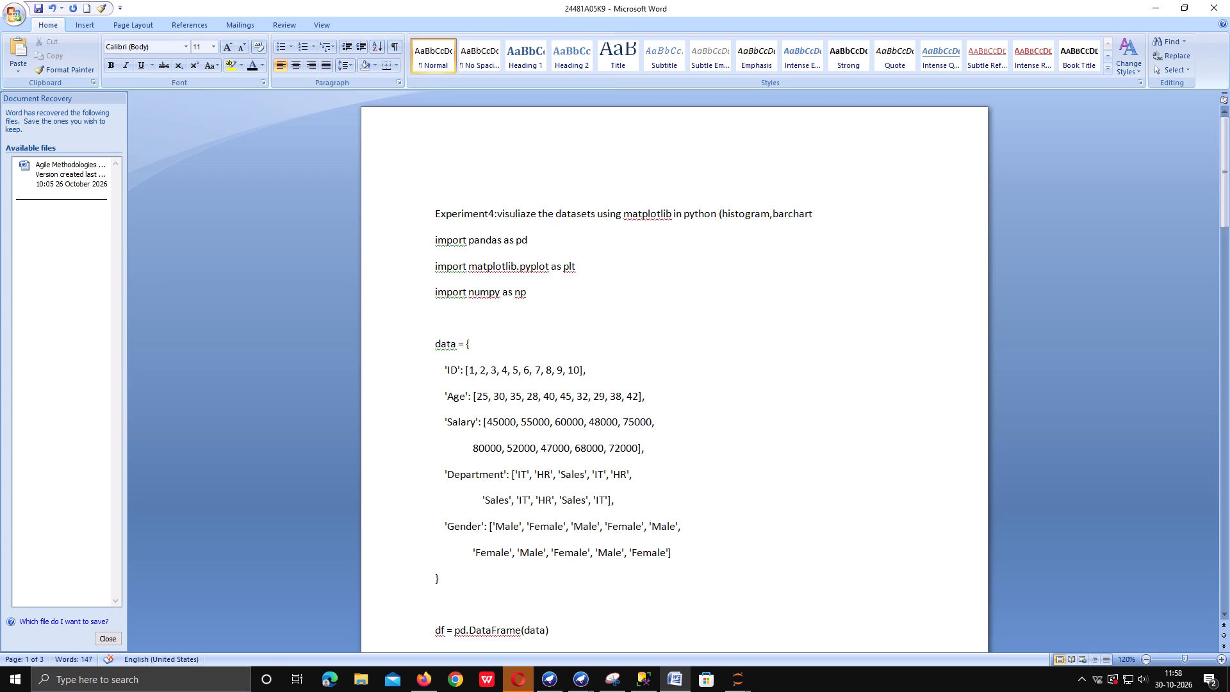
key("shift+parenright")
Remove the blank lines around and within the bar chart code, from above its comment down to the final print line.
scroll(504, 236, "down", 20)
scroll(504, 236, "down", 6)
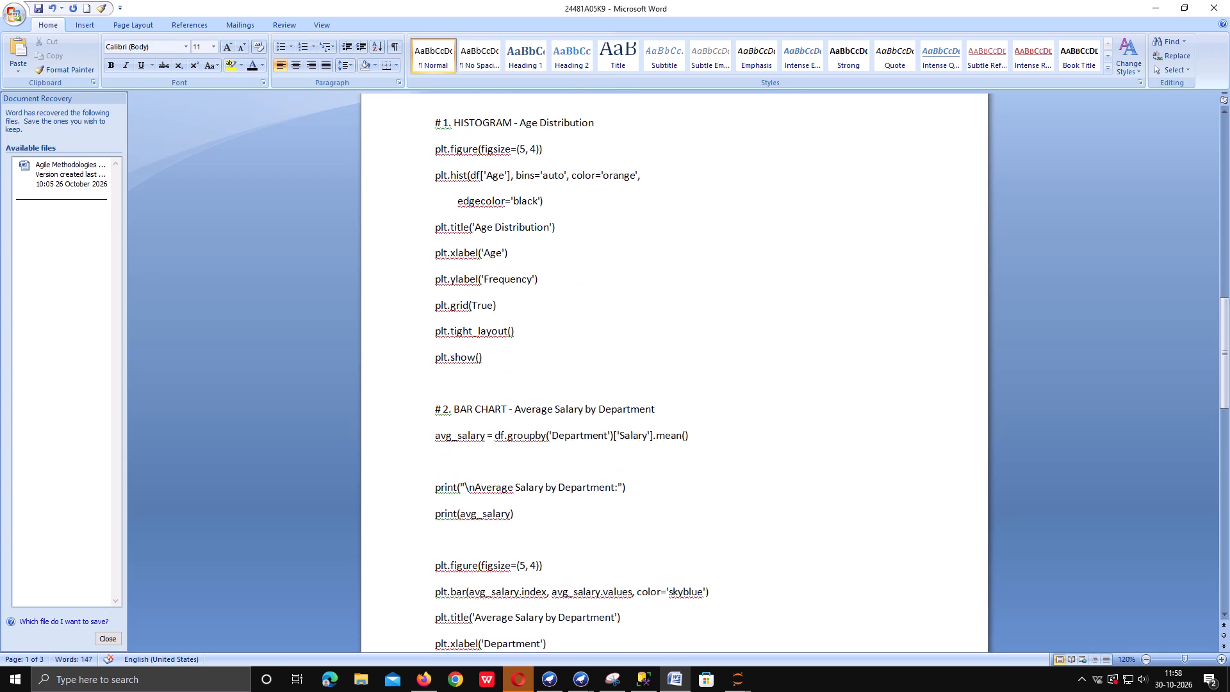
scroll(531, 262, "down", 18)
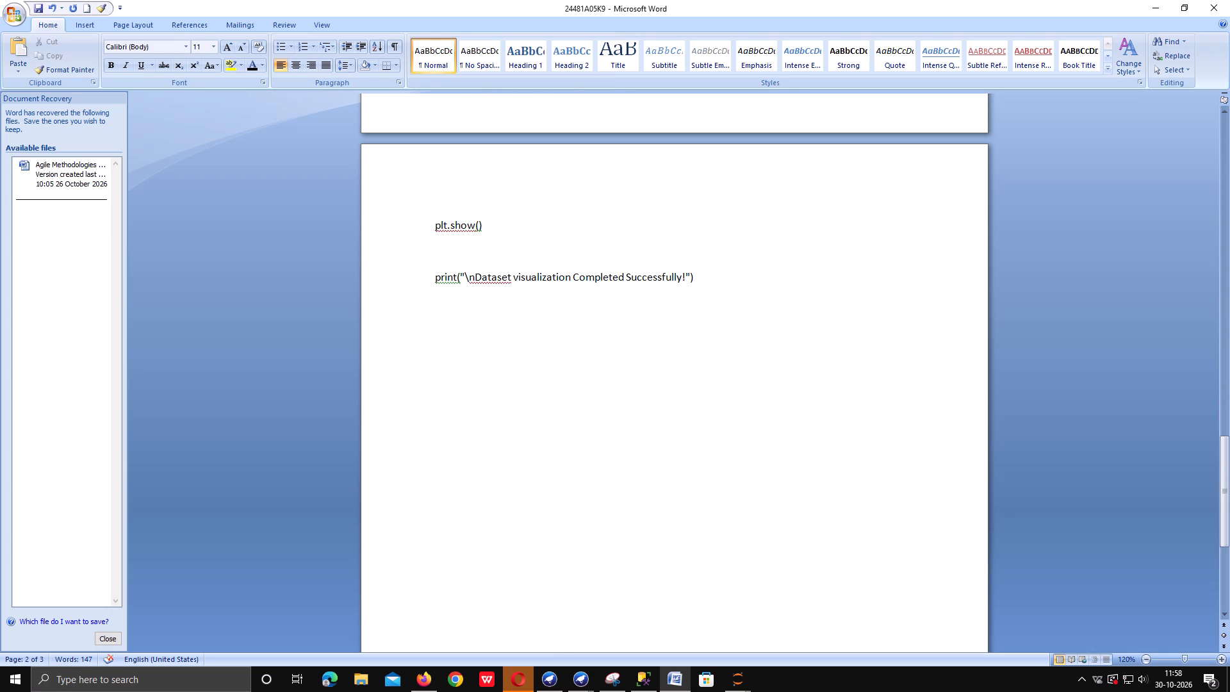
left_click(520, 258)
key("BackSpace")
scroll(523, 259, "up", 8)
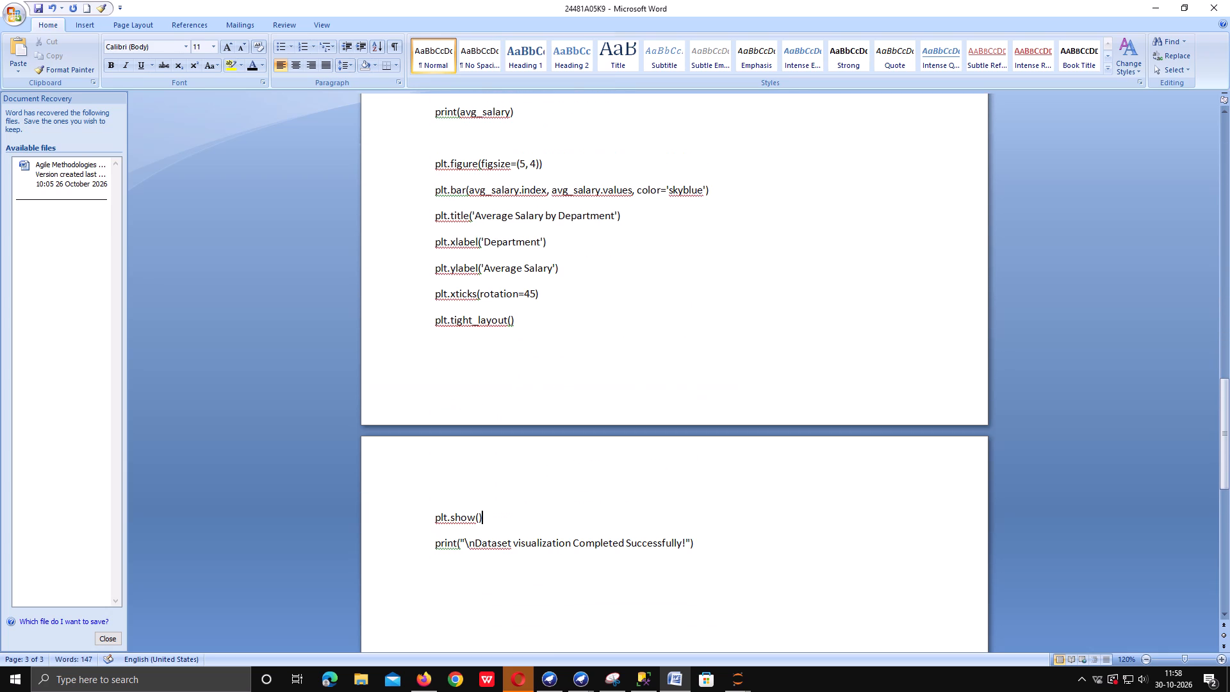
left_click(528, 347)
scroll(523, 329, "up", 4)
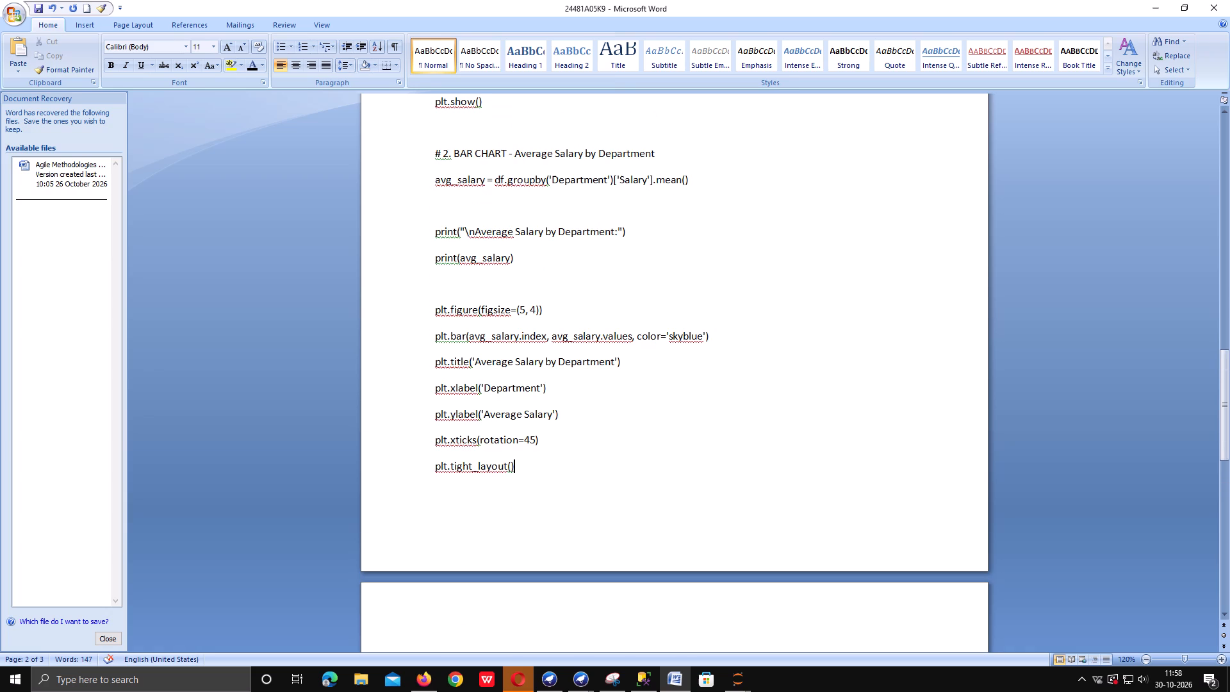
left_click(511, 300)
key("BackSpace")
scroll(525, 274, "up", 2)
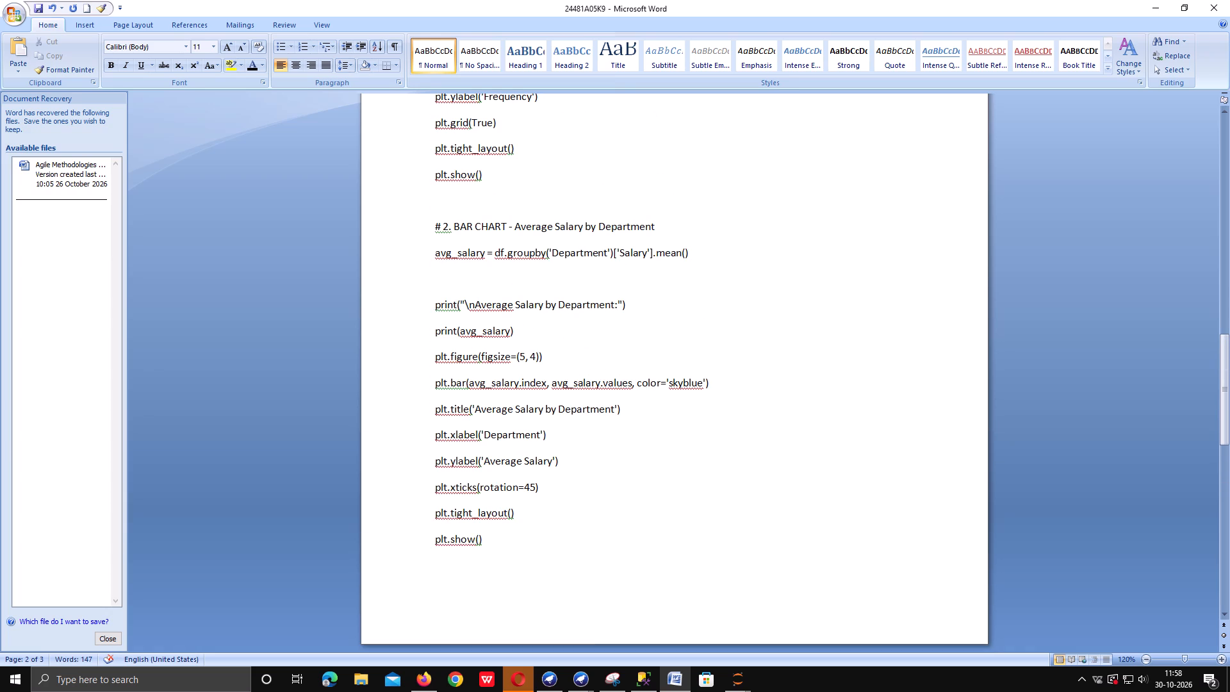
left_click(527, 290)
key("BackSpace")
scroll(519, 283, "up", 2)
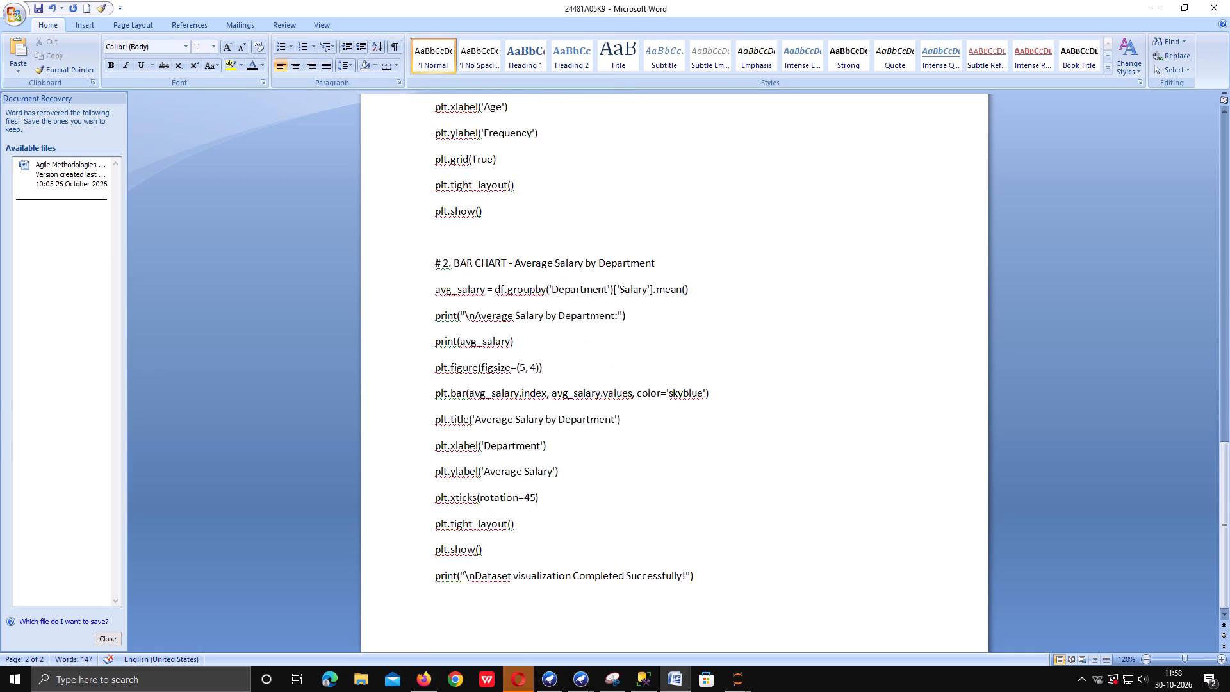
scroll(519, 283, "up", 1)
left_click(507, 320)
key("BackSpace")
Remove the blank lines before the data dictionary, the DataFrame line, the Display Dataset comment and the First Five Rows print.
scroll(507, 309, "up", 13)
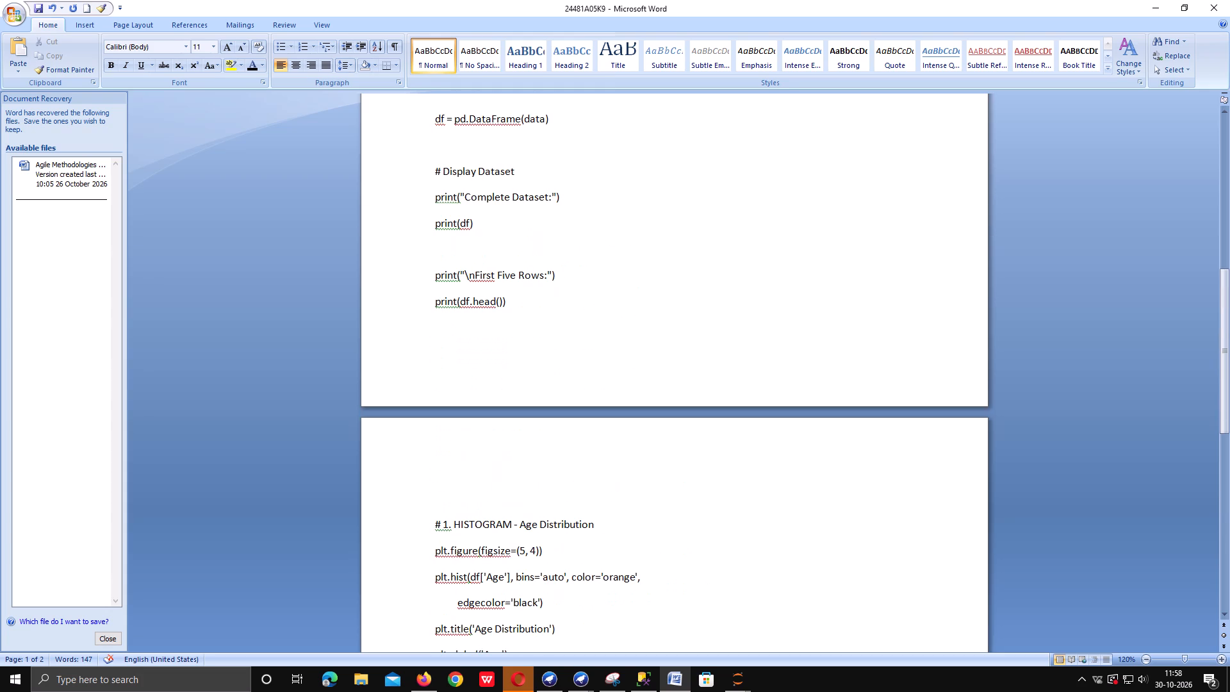
left_click(489, 253)
key("BackSpace")
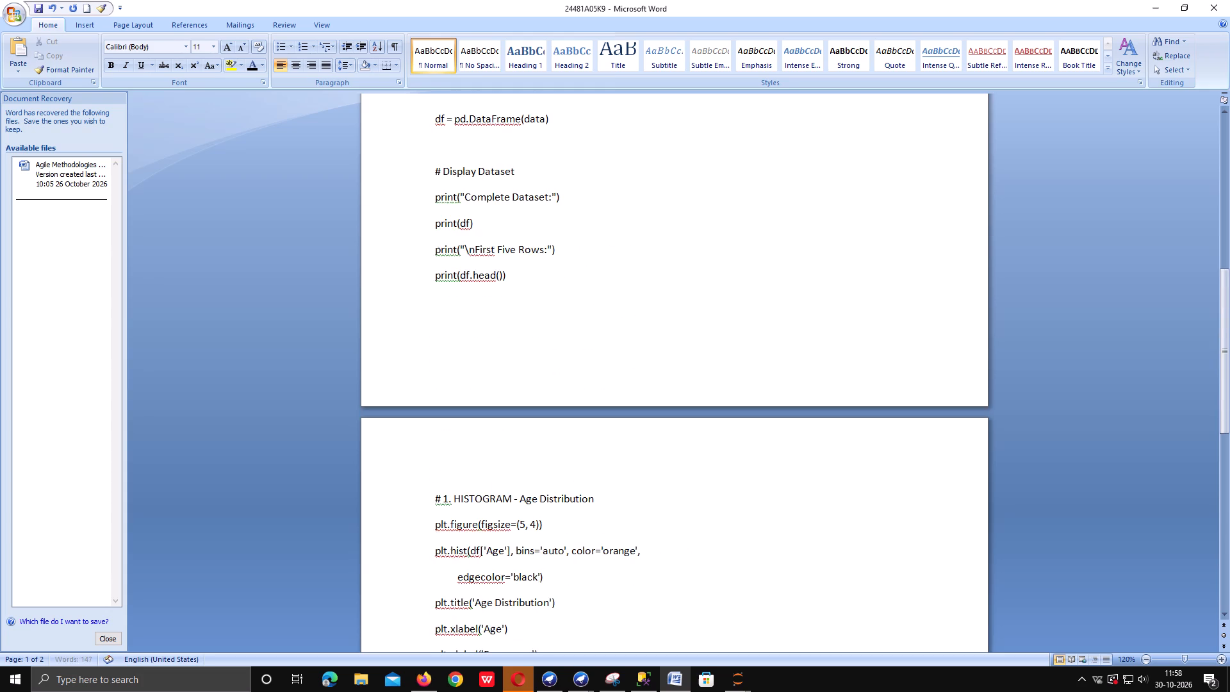
scroll(489, 253, "up", 4)
left_click(496, 295)
key("BackSpace")
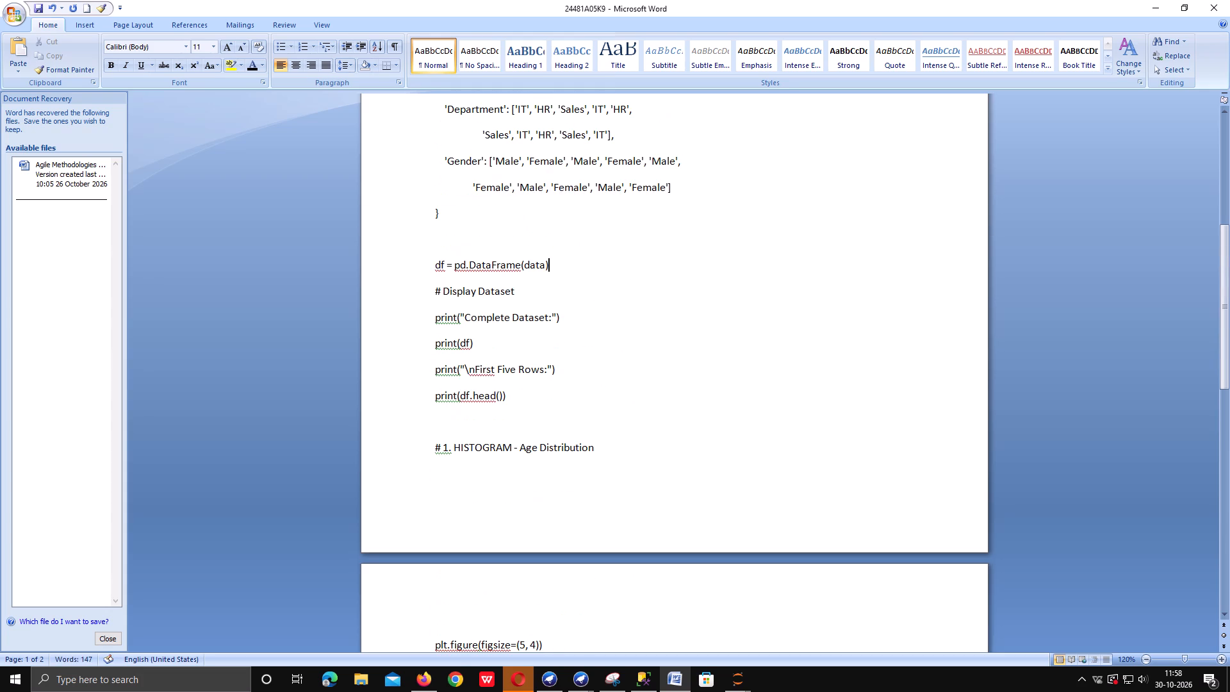
left_click(489, 248)
key("BackSpace")
scroll(489, 248, "up", 10)
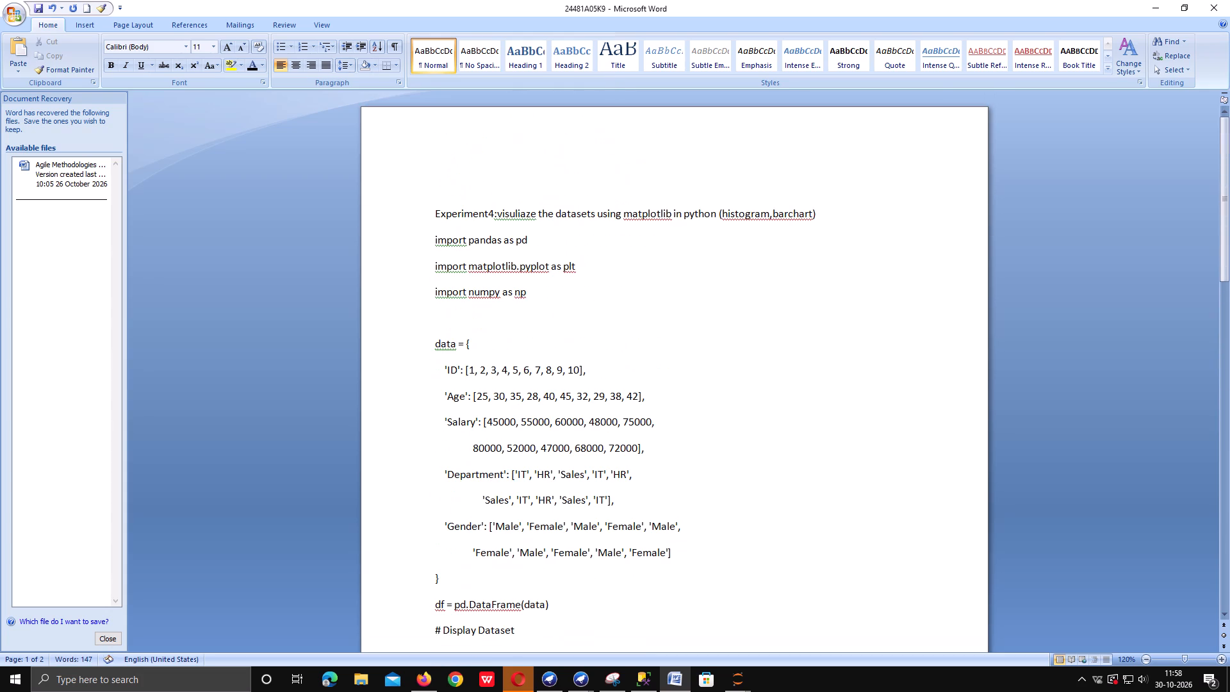
left_click(502, 322)
key("BackSpace")
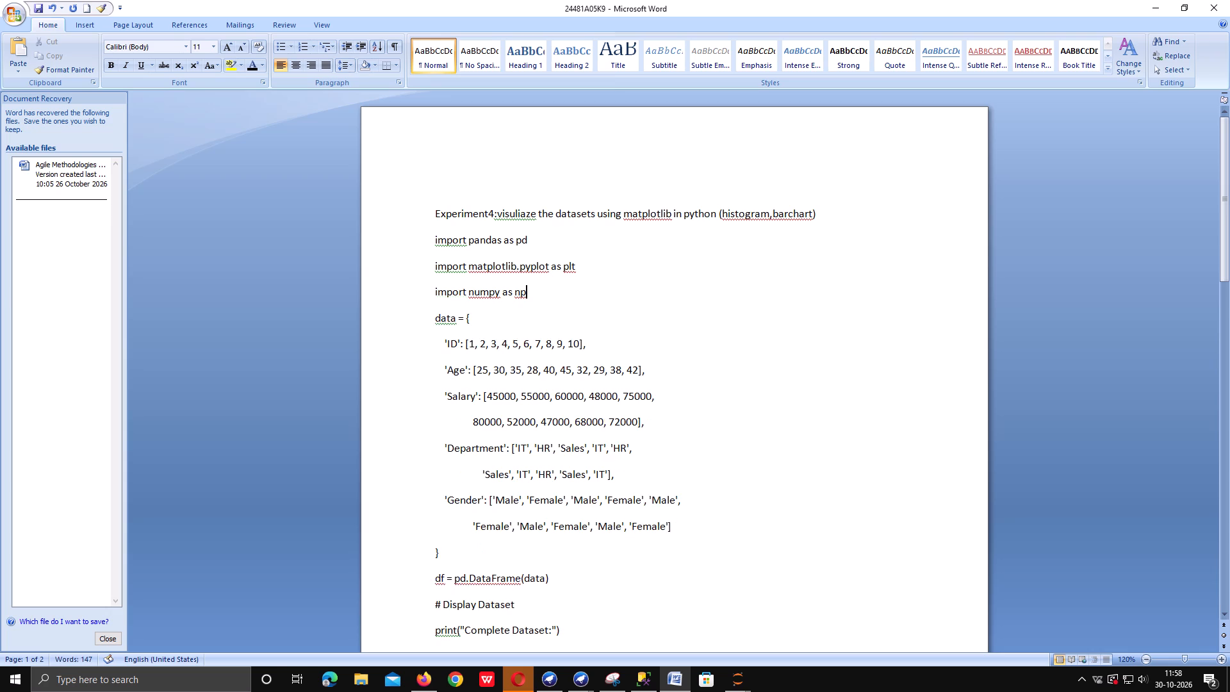
Add a new line after the final "Dataset visualization Completed Successfully!" print statement.
scroll(516, 345, "down", 20)
scroll(516, 345, "down", 11)
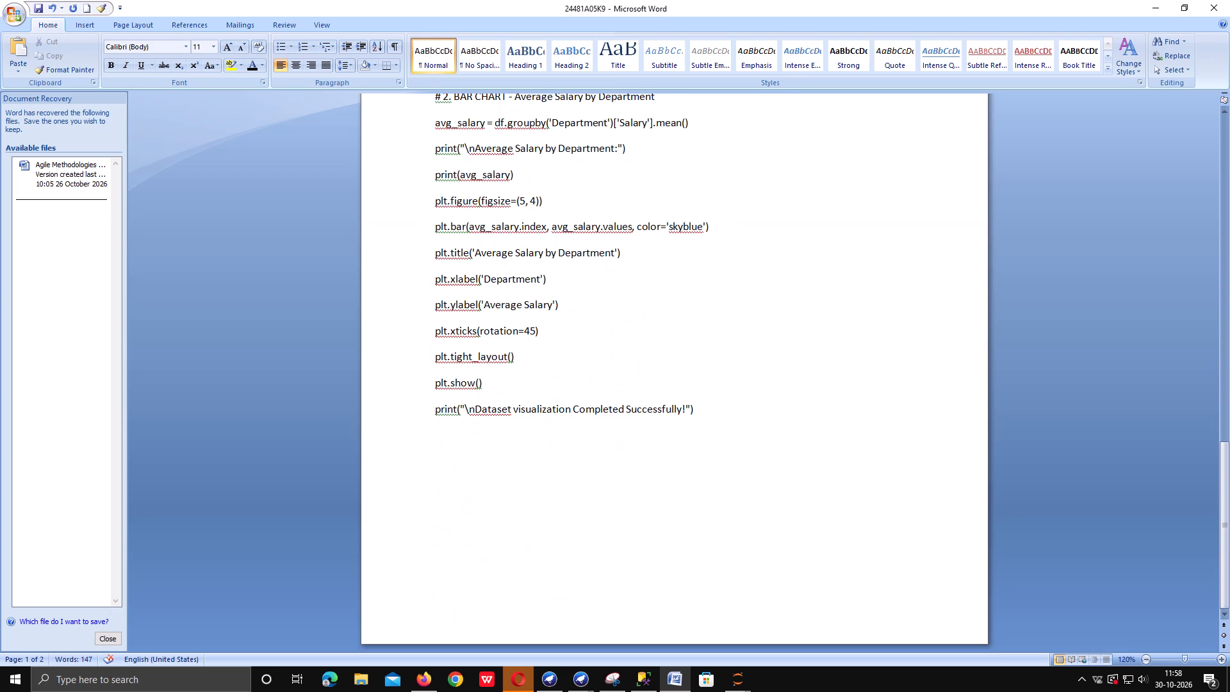
scroll(508, 350, "down", 4)
left_click(718, 409)
key("Return")
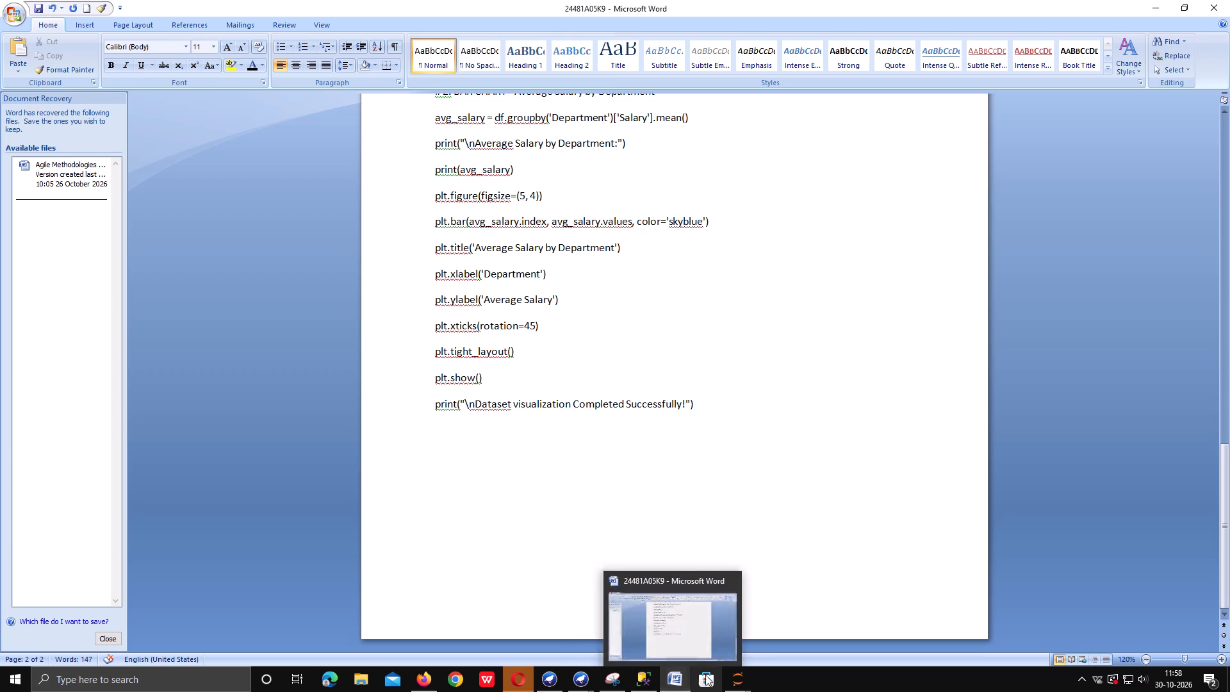
Launch Jupyter Notebook from the Windows search and switch to the already open Untitled15 notebook in Firefox.
left_click(742, 680)
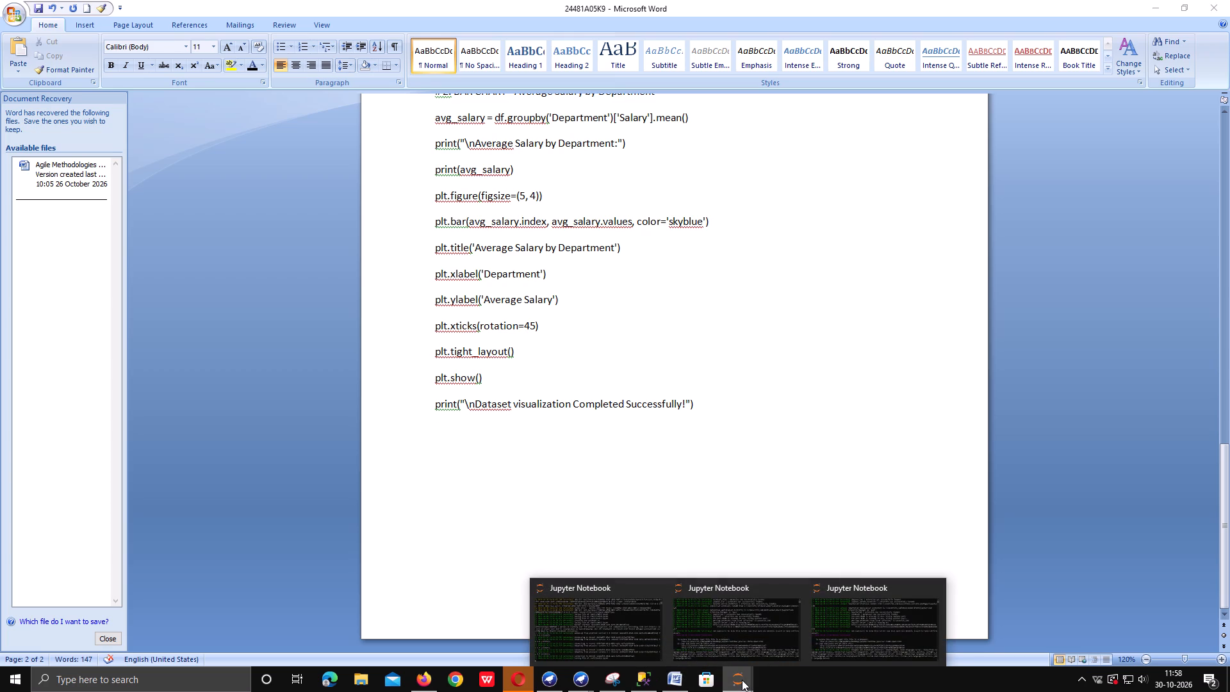
double_click(742, 680)
double_click(742, 680)
left_click(201, 688)
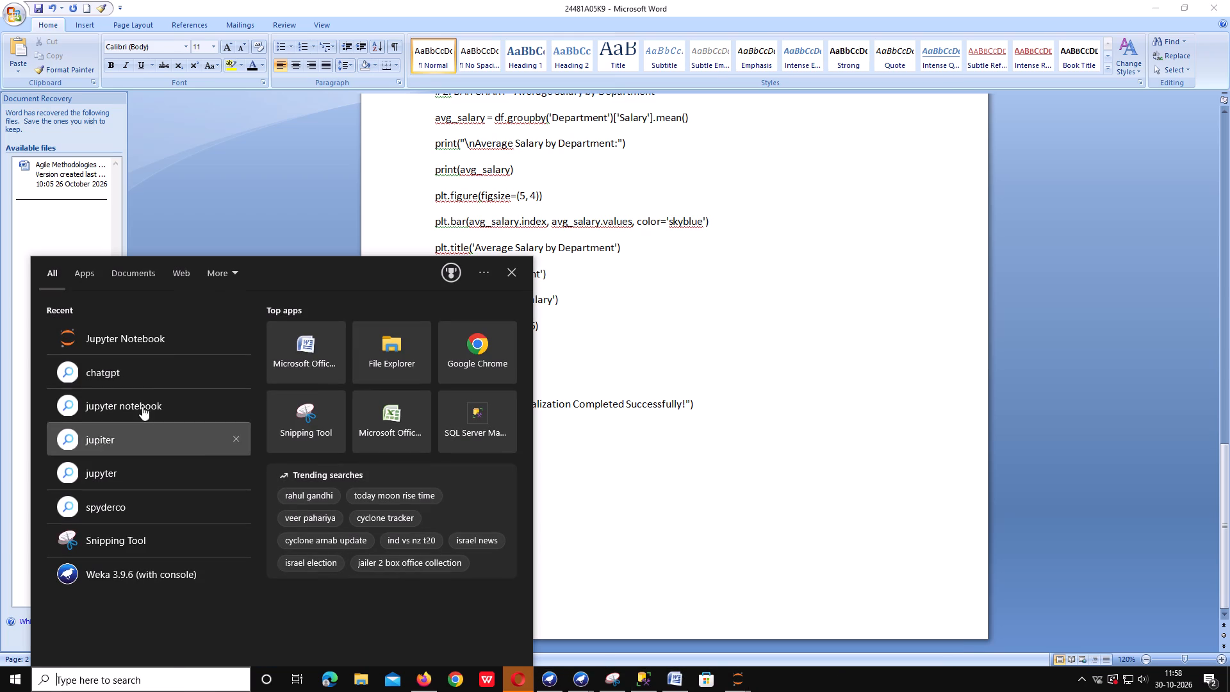
left_click(152, 341)
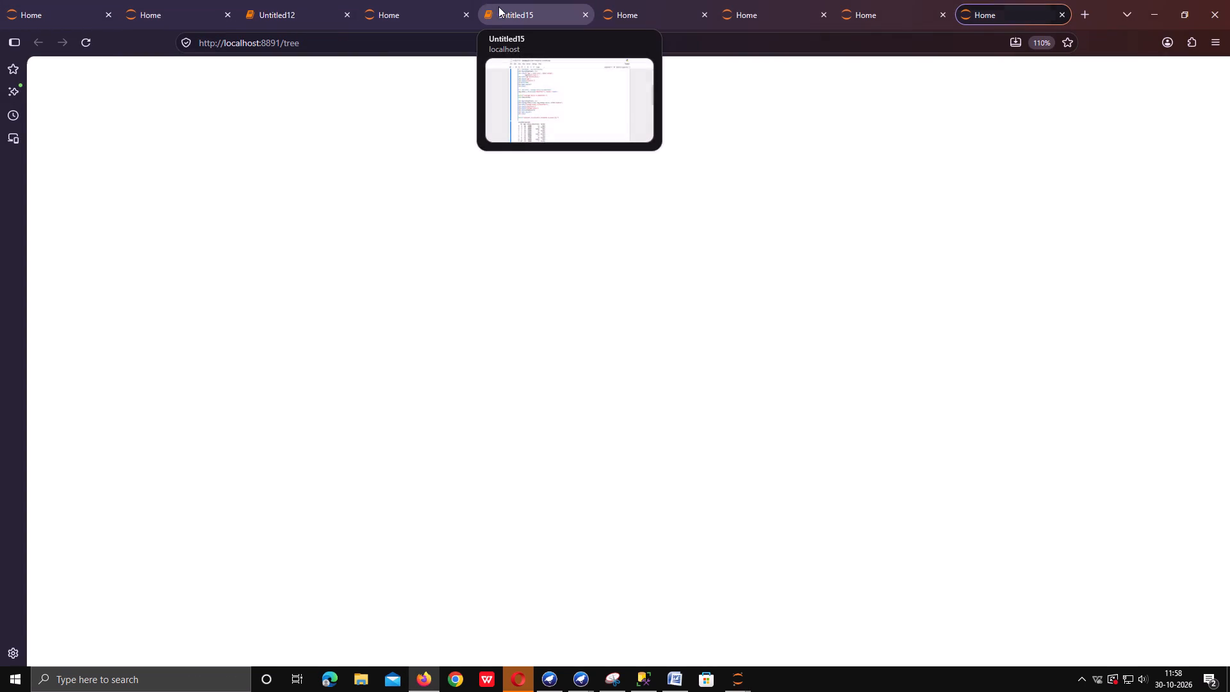
left_click(498, 6)
Examine the output of the Untitled15 notebook, including the dataset tables, the age histogram and the average salary results.
scroll(461, 263, "down", 5)
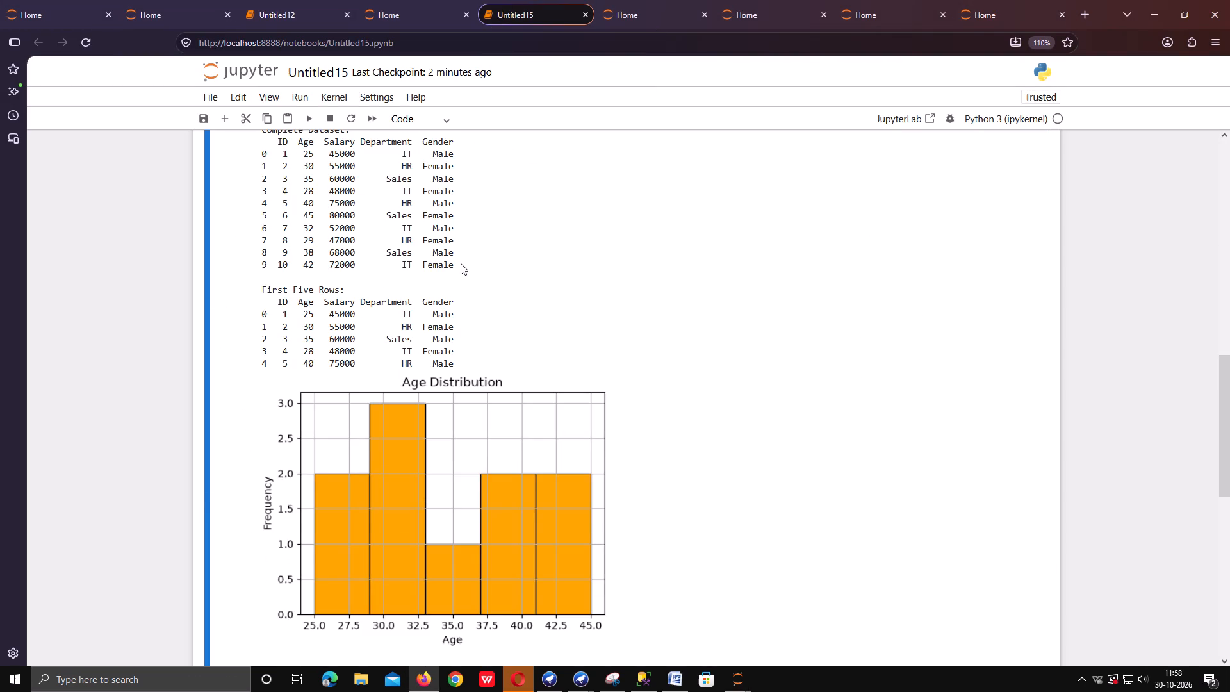
scroll(461, 263, "up", 2)
scroll(461, 263, "down", 12)
scroll(461, 263, "up", 6)
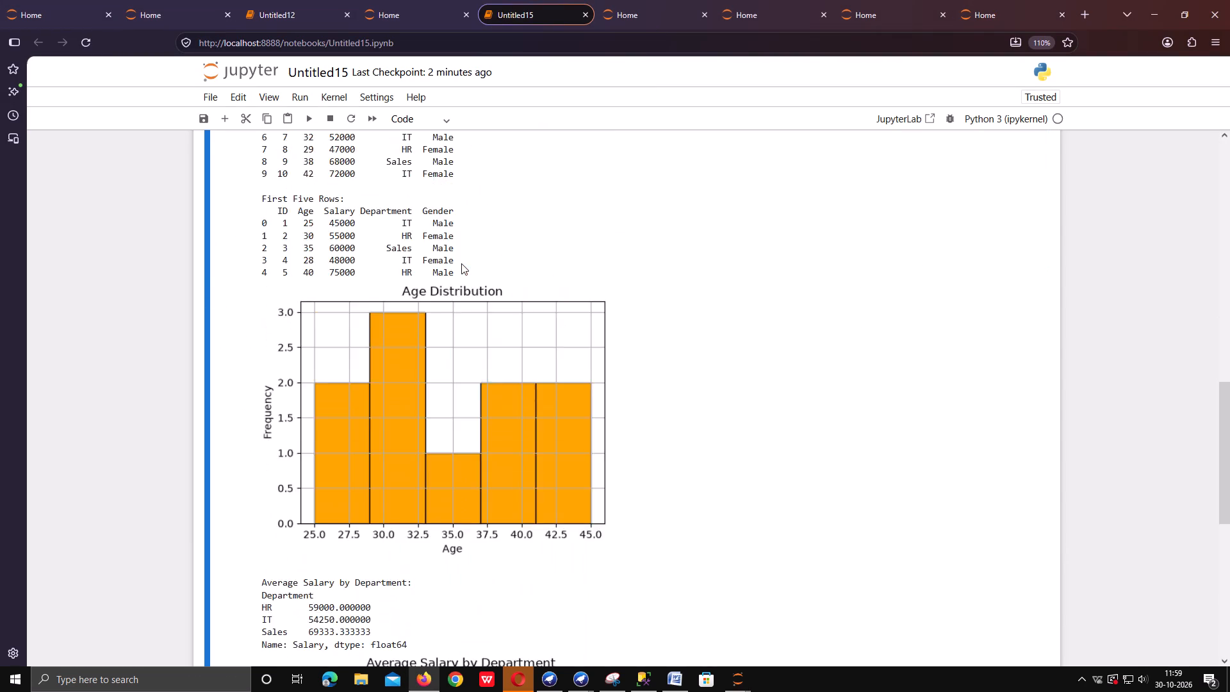
scroll(461, 263, "up", 5)
scroll(463, 262, "down", 4)
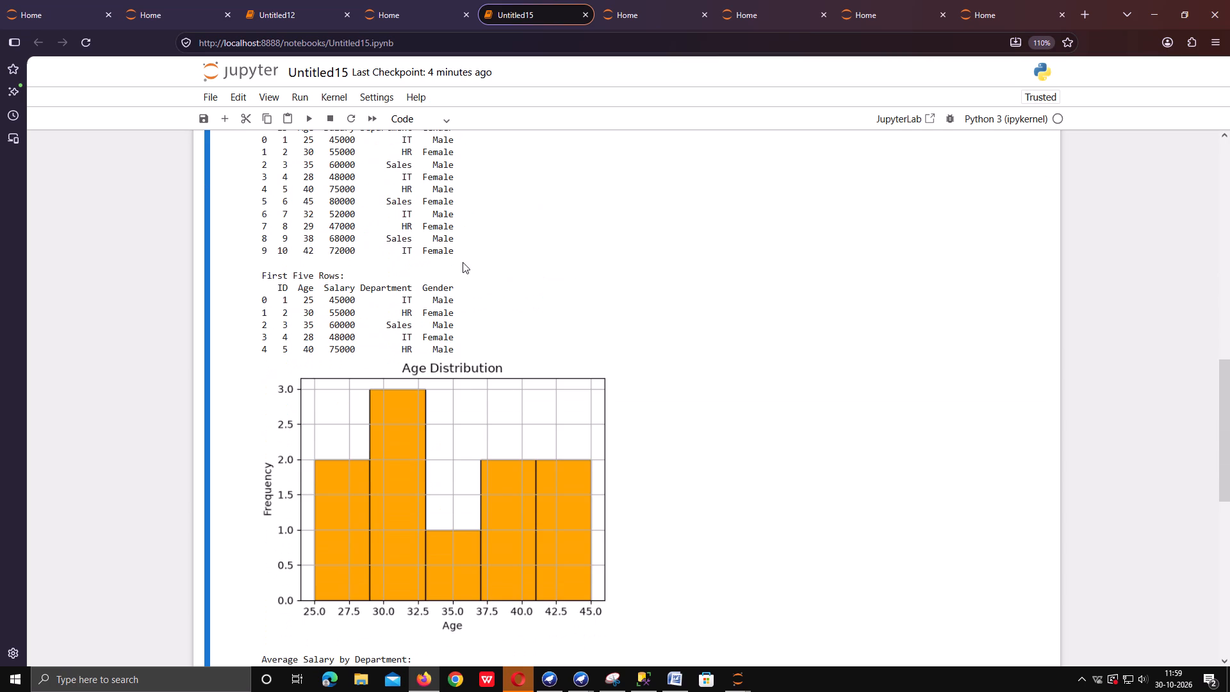
scroll(463, 262, "up", 1)
scroll(463, 262, "down", 1)
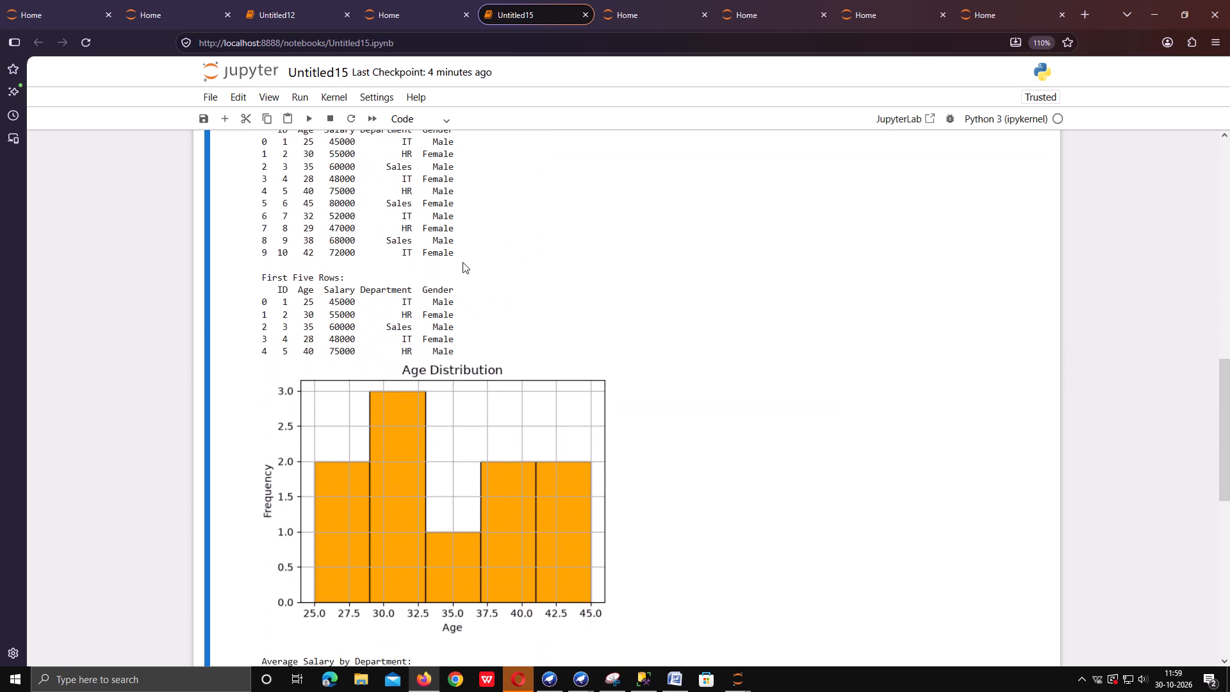
scroll(463, 262, "up", 1)
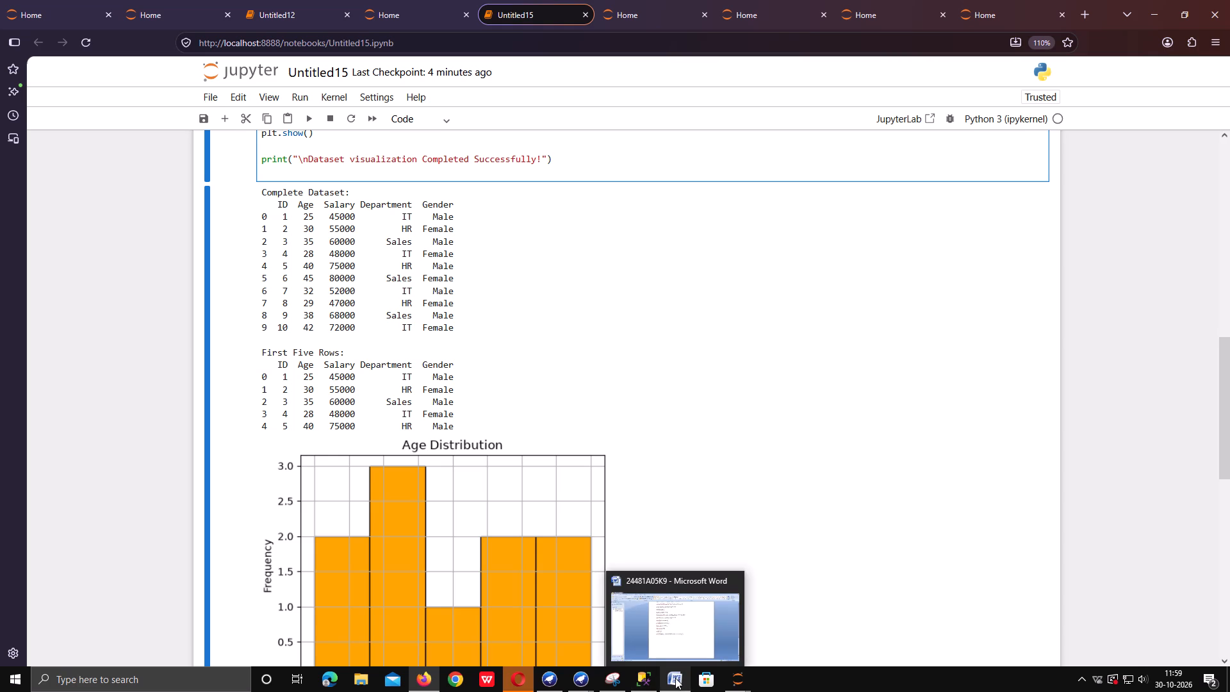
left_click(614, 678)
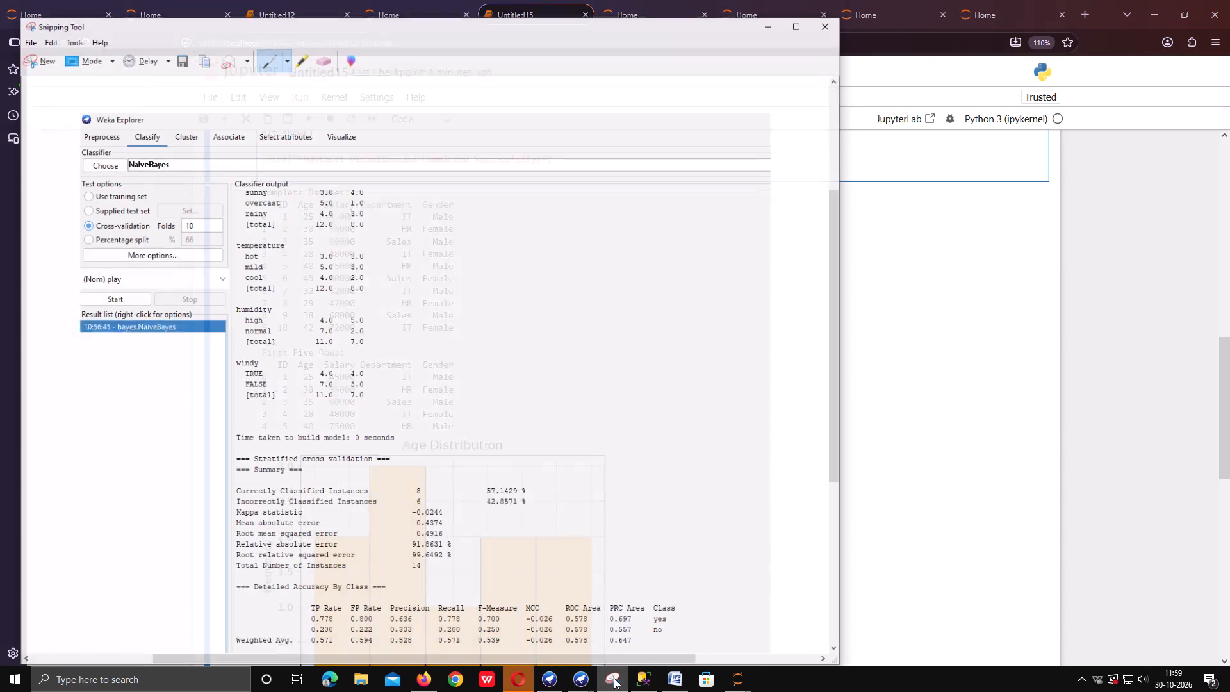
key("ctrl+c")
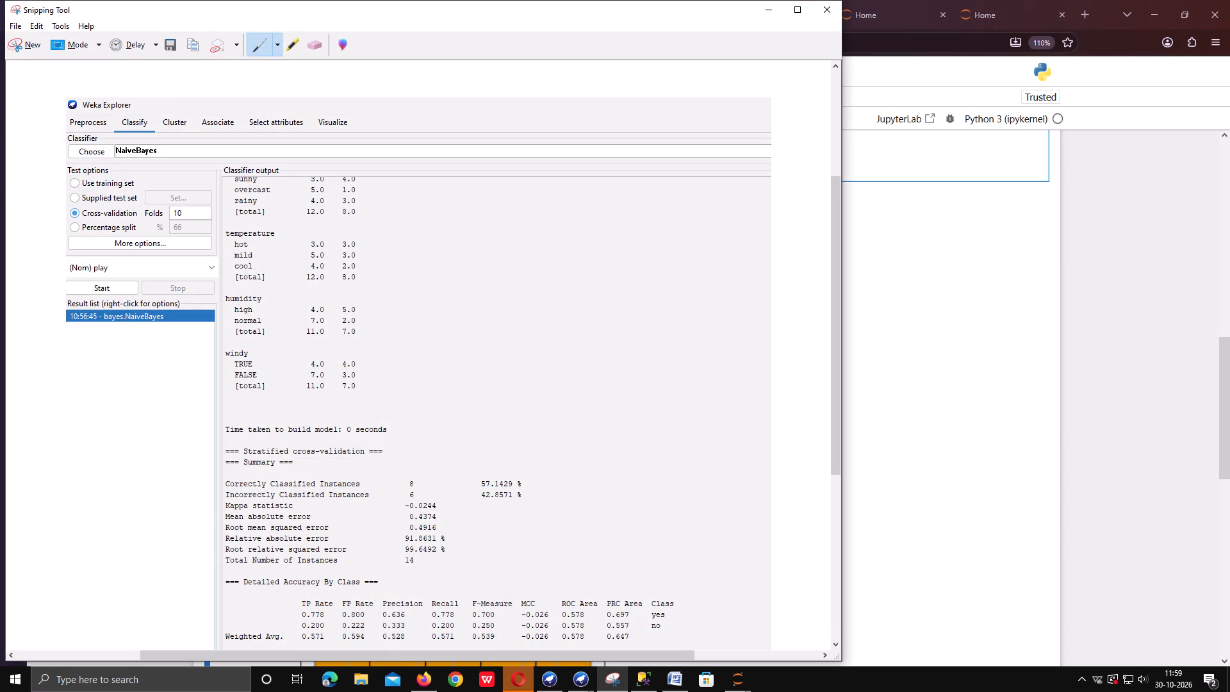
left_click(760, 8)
Save the Weka NaiveBayes snip in Snipping Tool as PNG "weka9" in the Desktop folder named like the Word document.
left_click(611, 677)
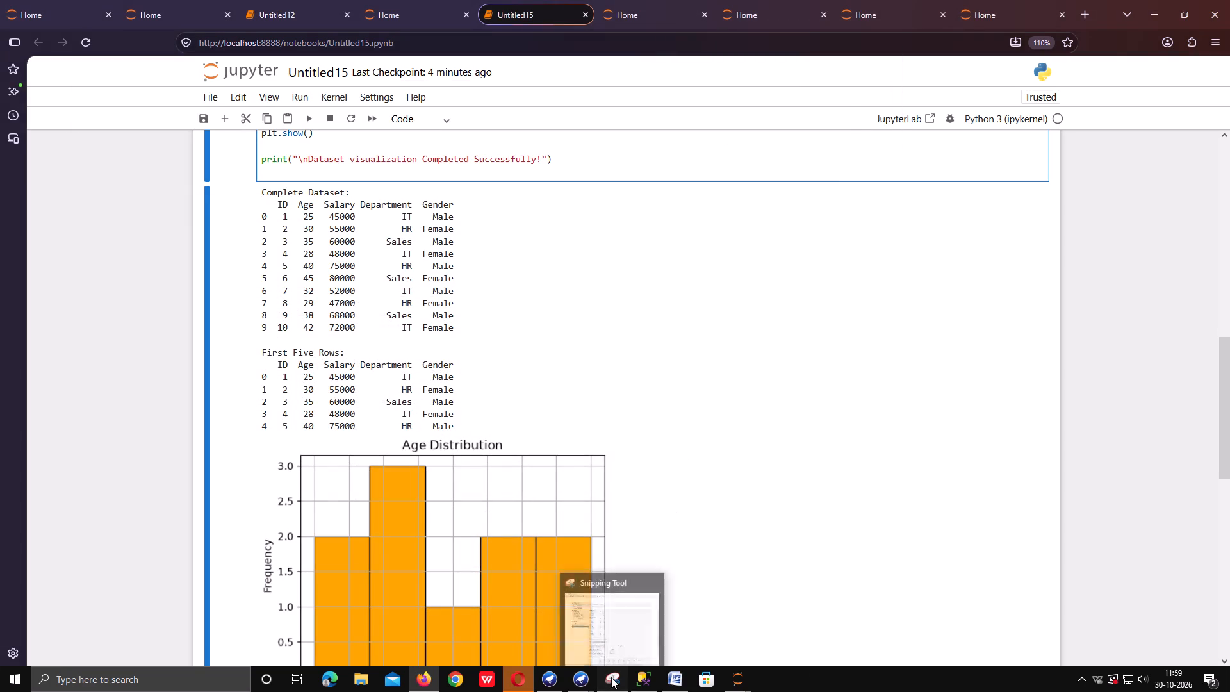
left_click(18, 23)
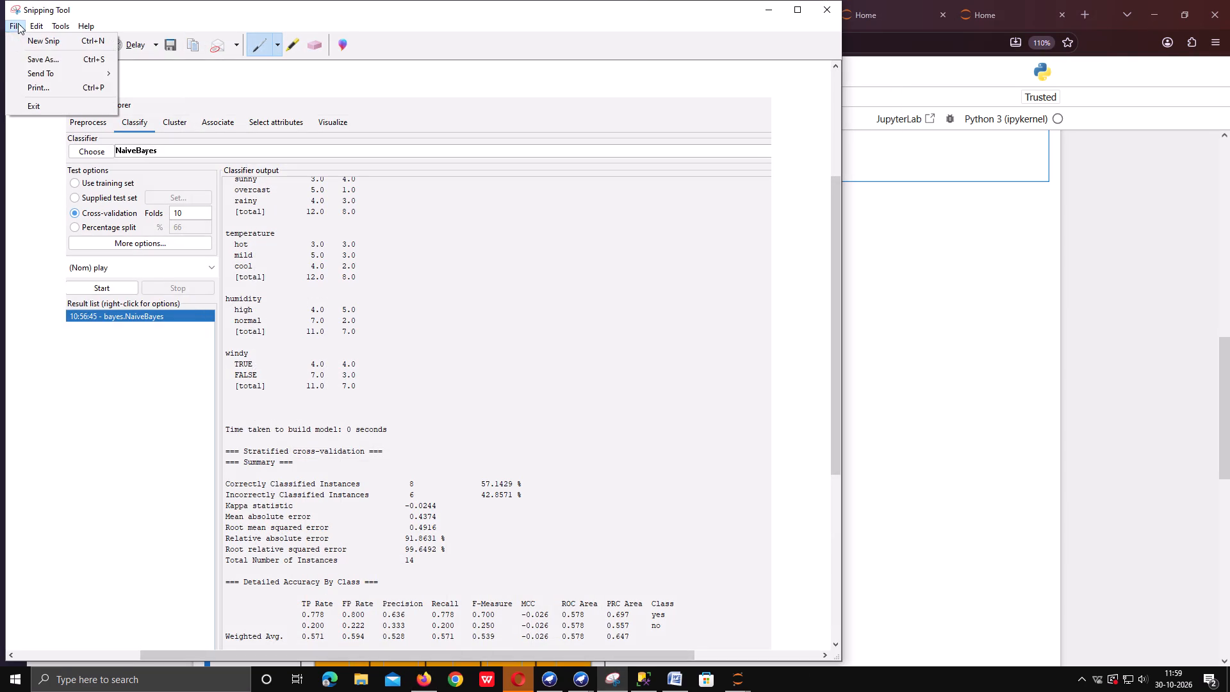
left_click(35, 58)
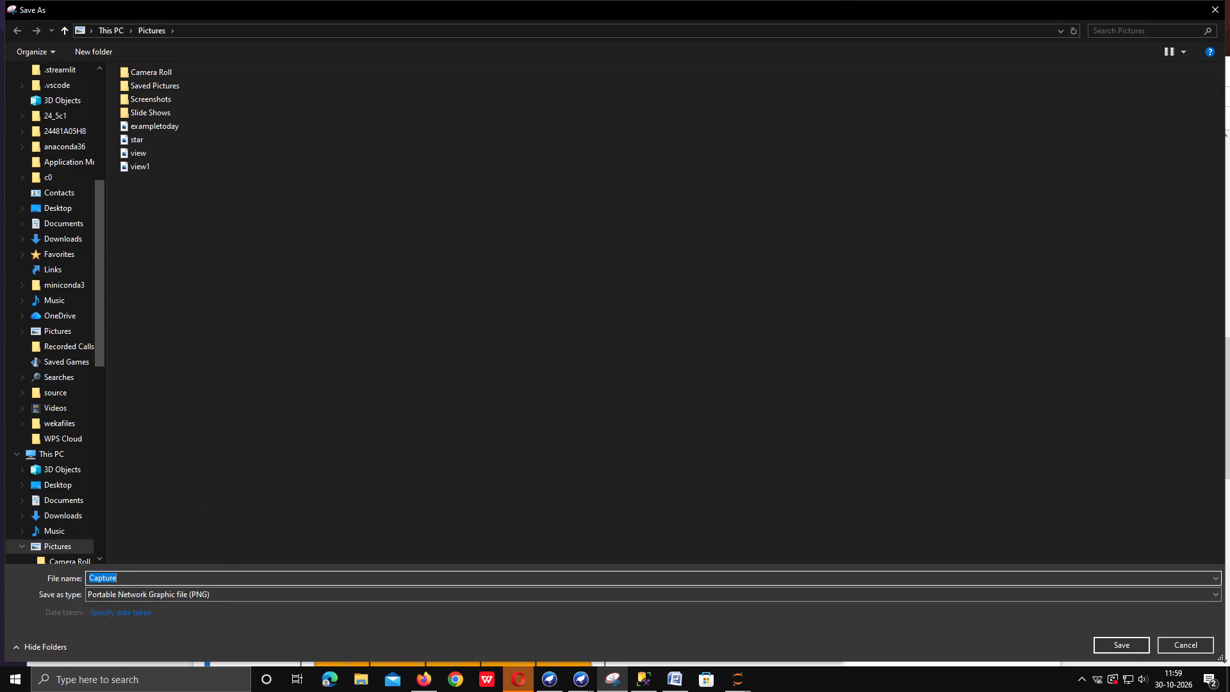
key("BackSpace")
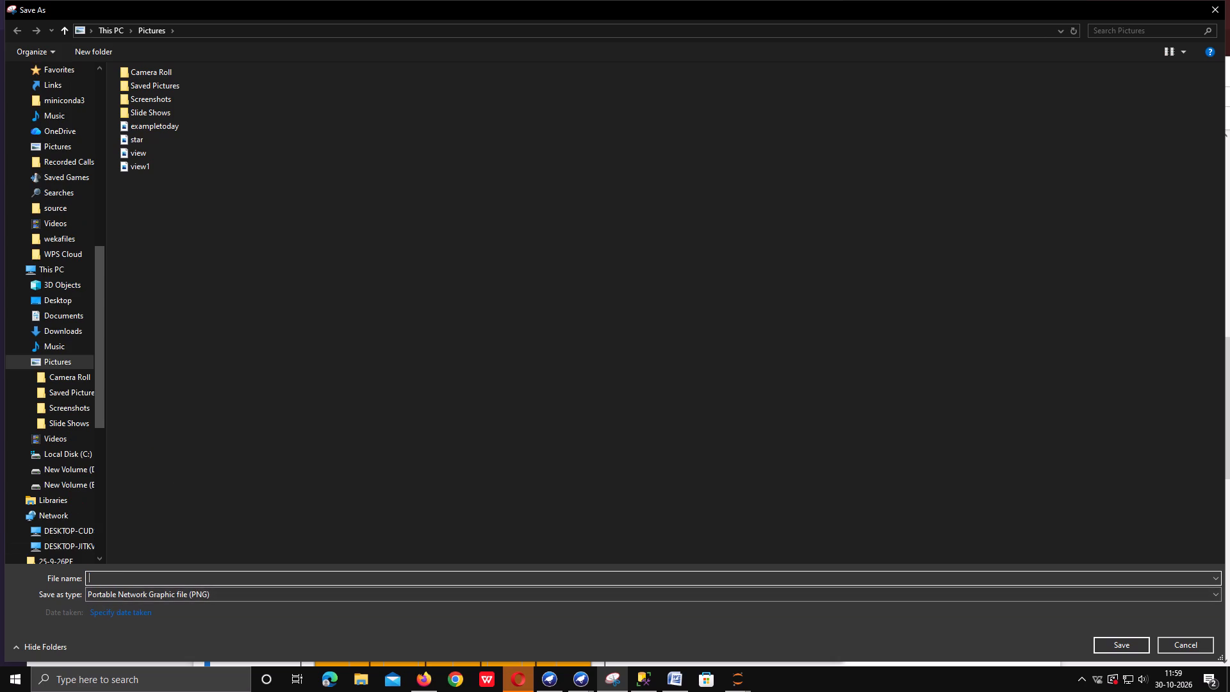
type("weka9")
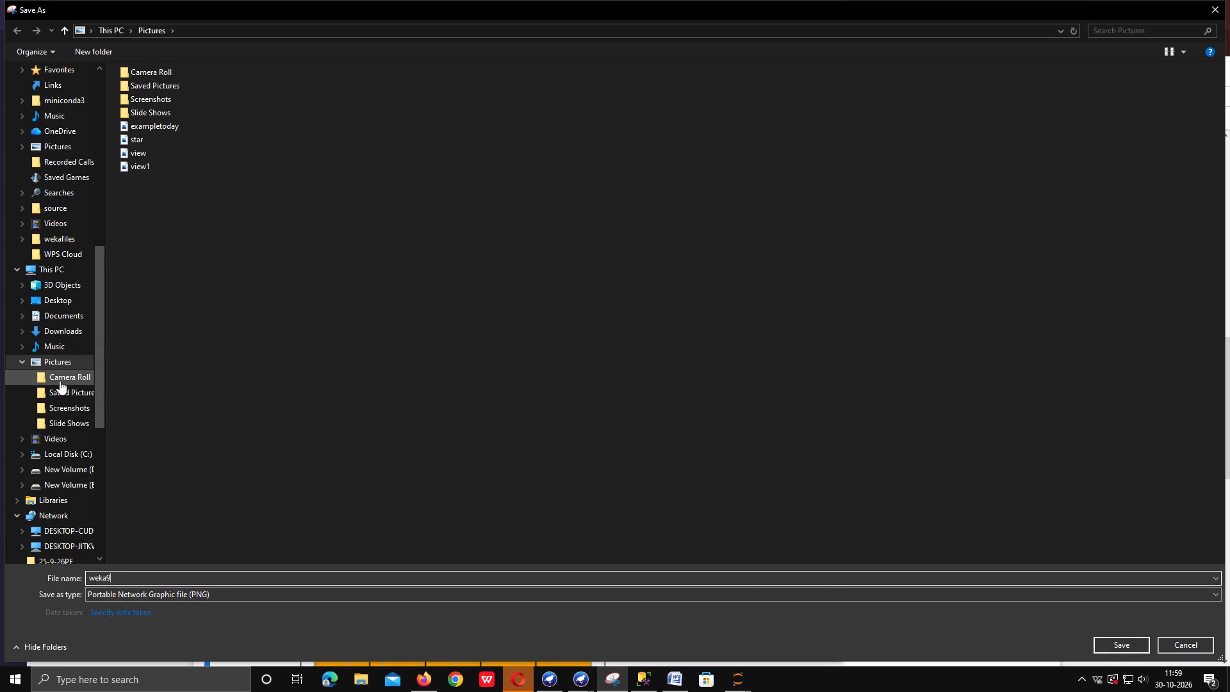
left_click(58, 309)
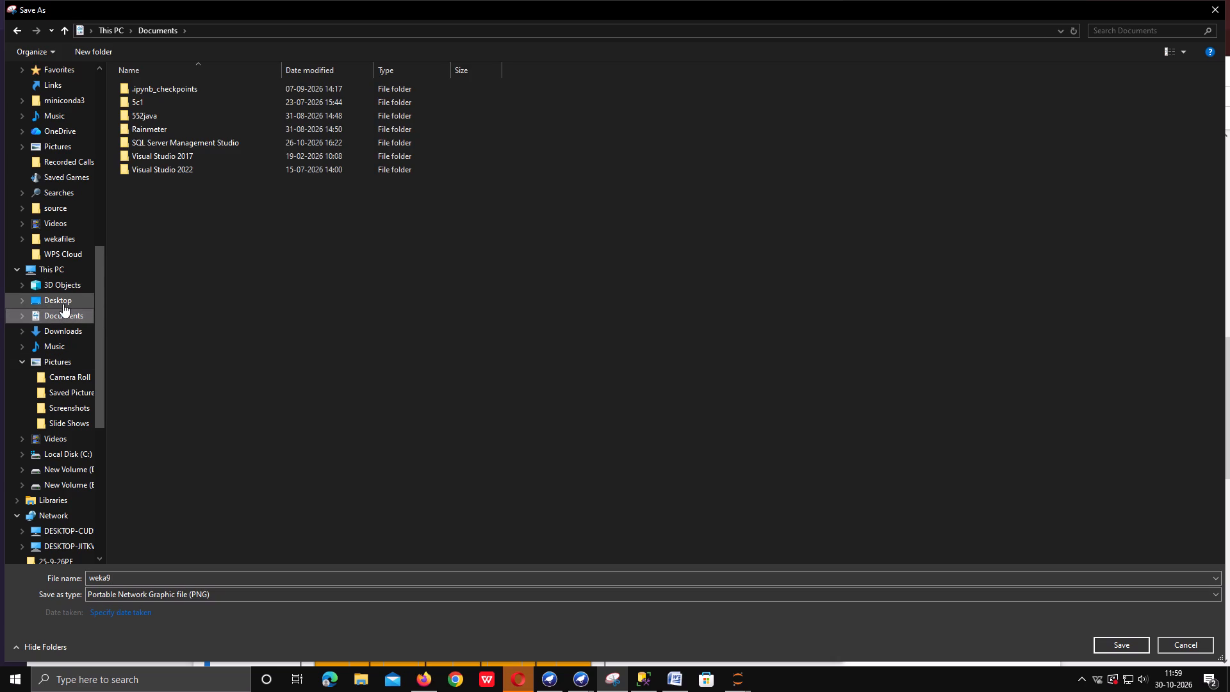
left_click(63, 304)
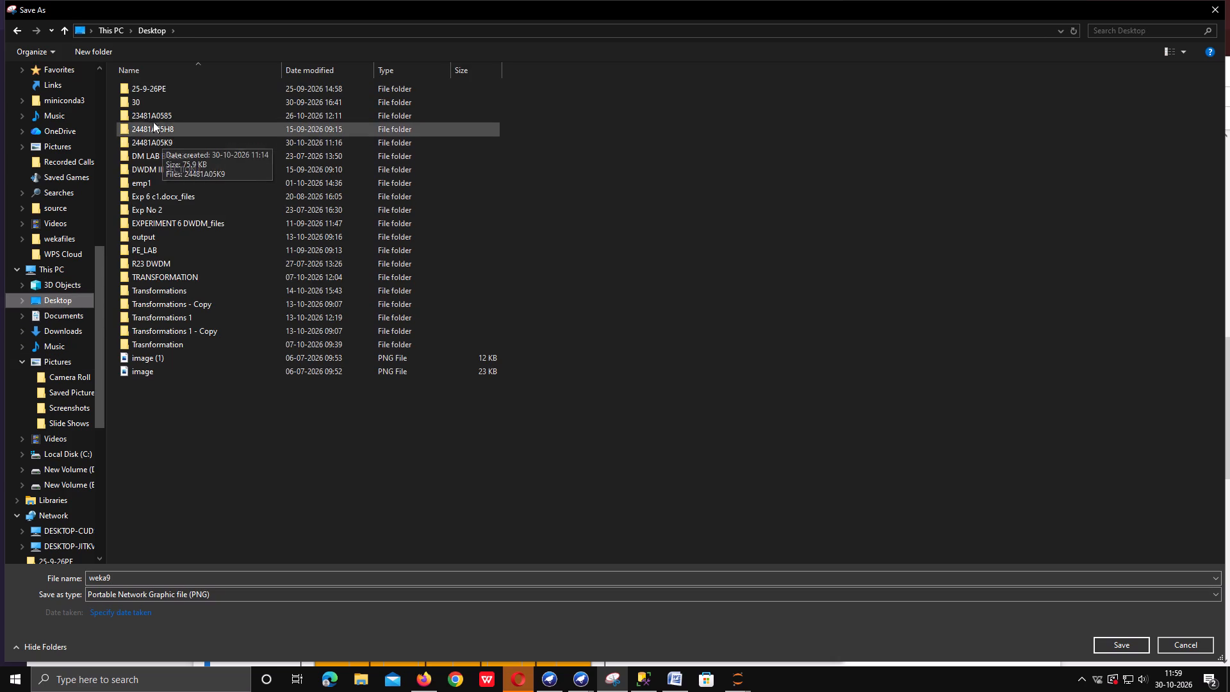
left_click(167, 135)
left_click(168, 140)
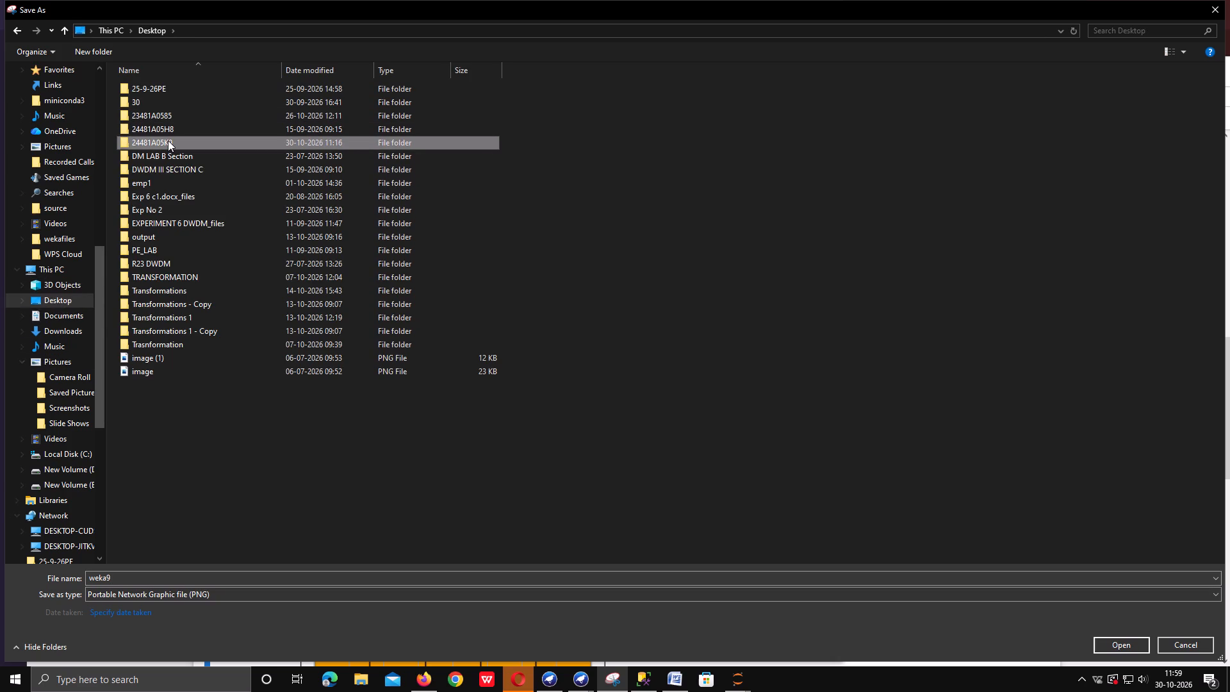
left_click(1133, 644)
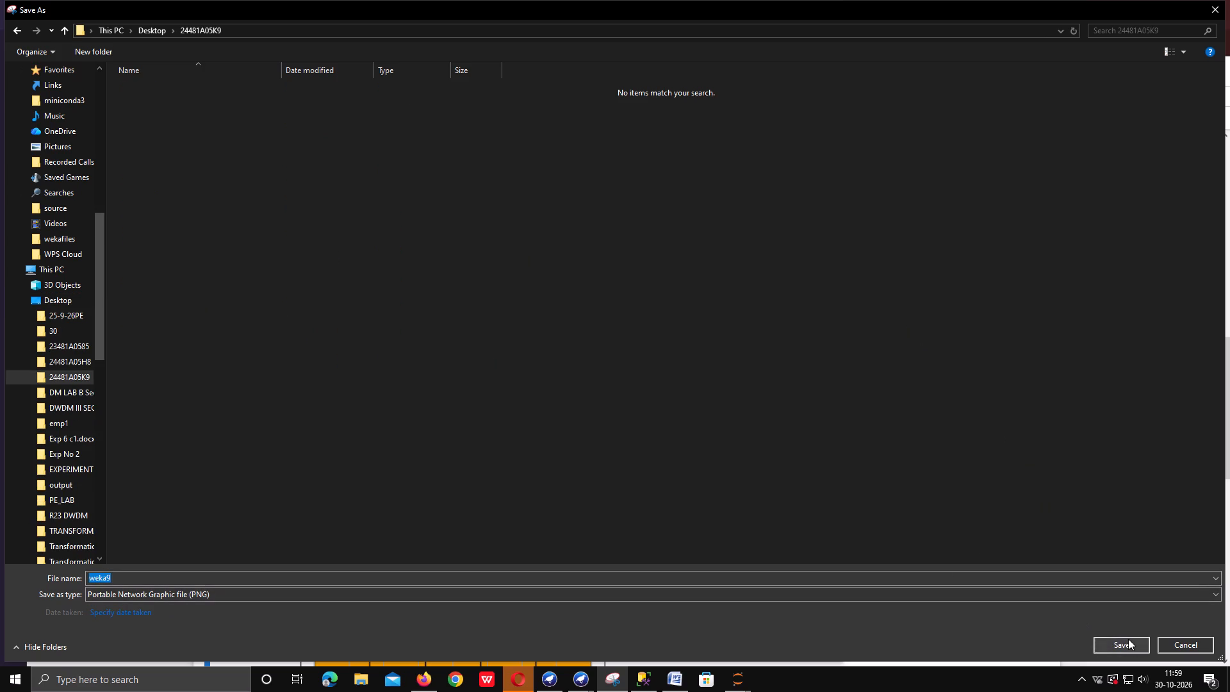
left_click(1128, 639)
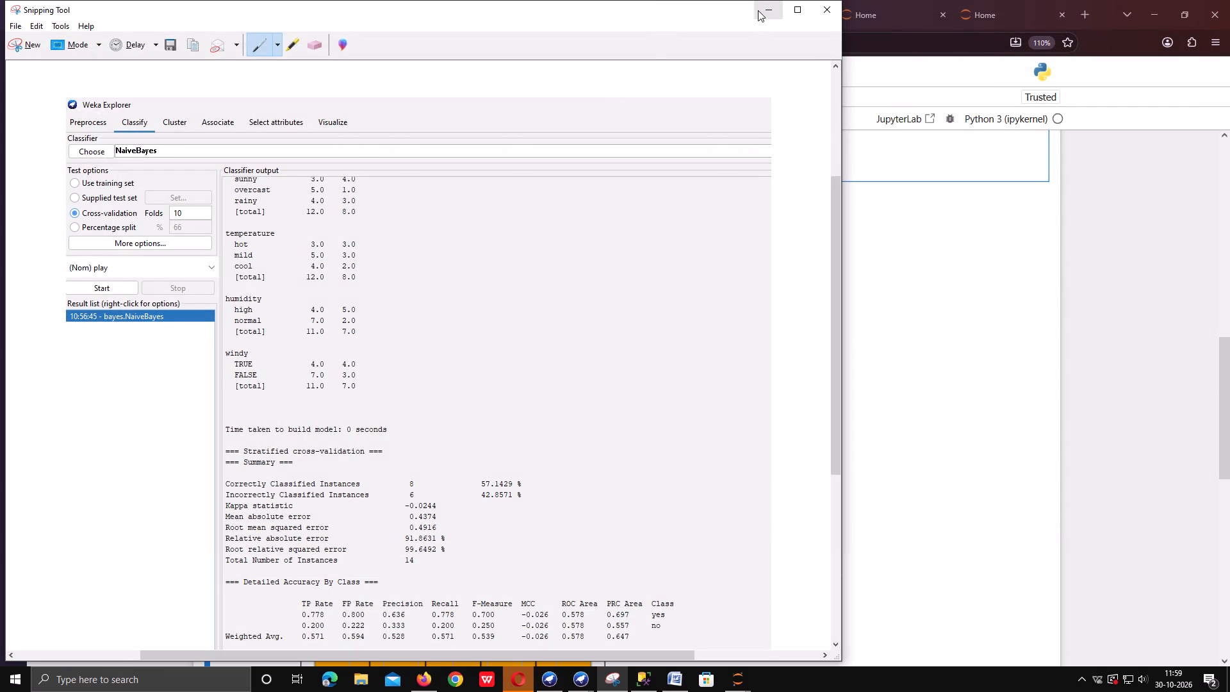
left_click(759, 10)
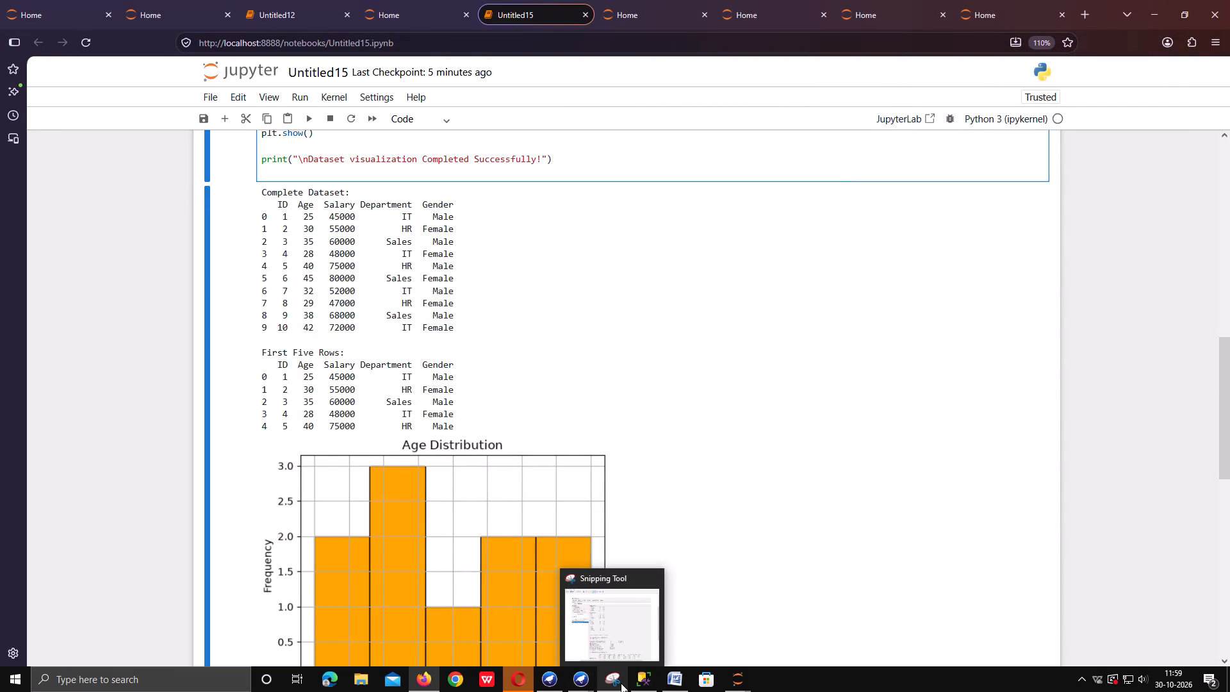
left_click(666, 679)
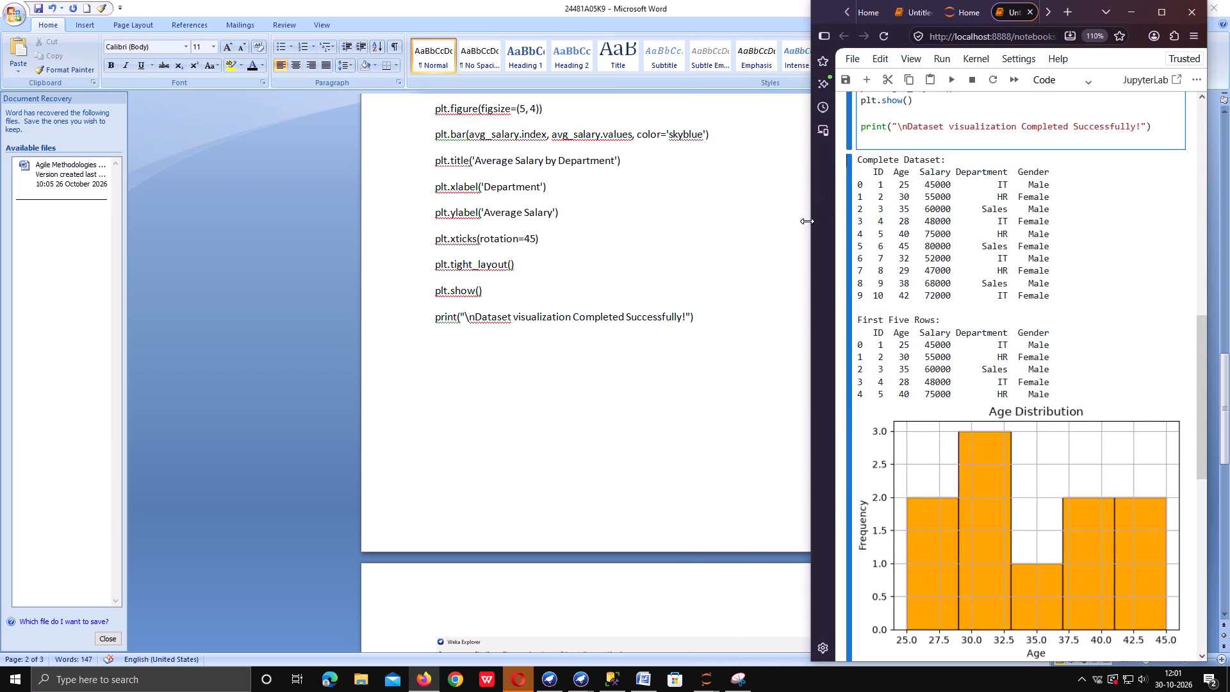
left_click_drag(807, 221, 807, 222)
Paste the captured notebook output on a new line after the "Dataset visualization Completed Successfully!" print statement in the Word document.
left_click(721, 314)
left_click(705, 322)
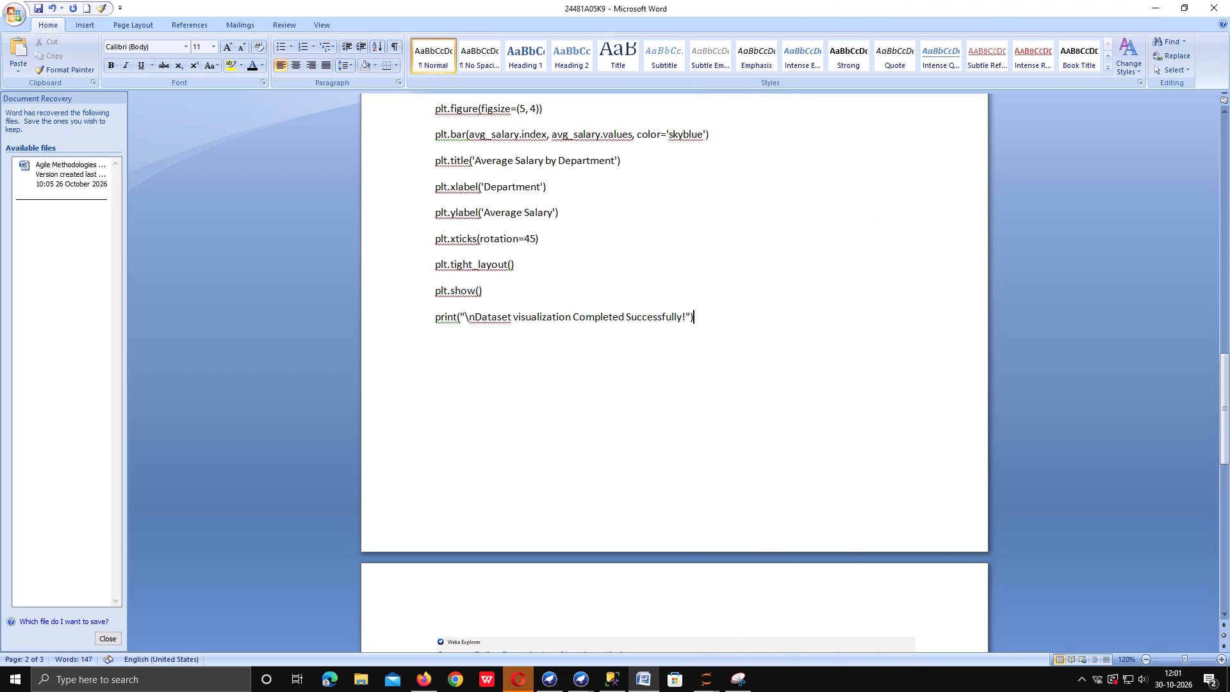
key("Return")
key("ctrl+v")
scroll(743, 320, "up", 10)
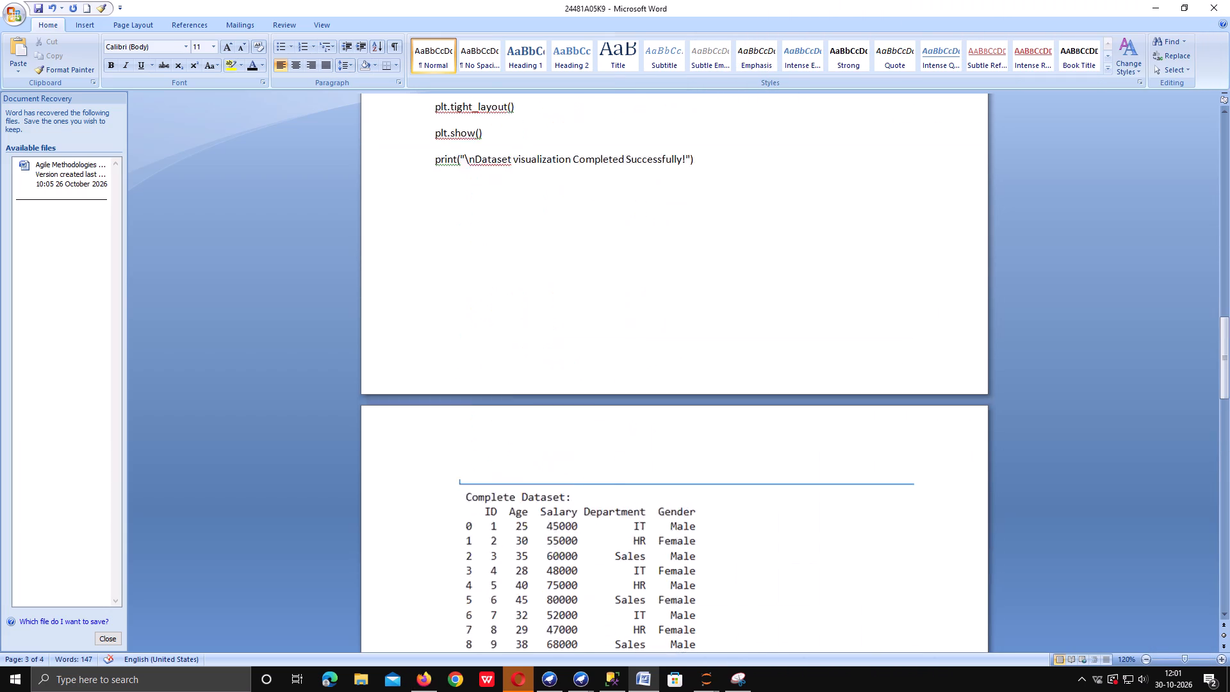
scroll(744, 319, "up", 8)
scroll(744, 319, "down", 12)
scroll(726, 397, "down", 6)
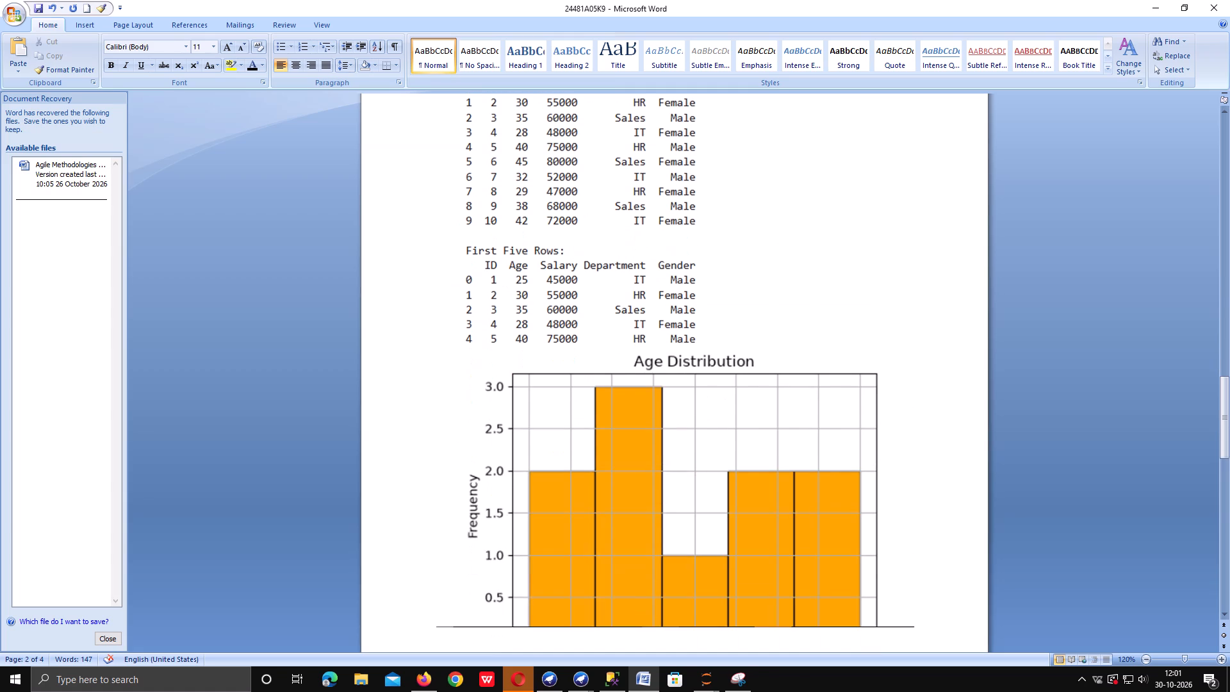
Shrink the pasted dataset and Age Distribution picture proportionally to about half its original width.
left_click(715, 359)
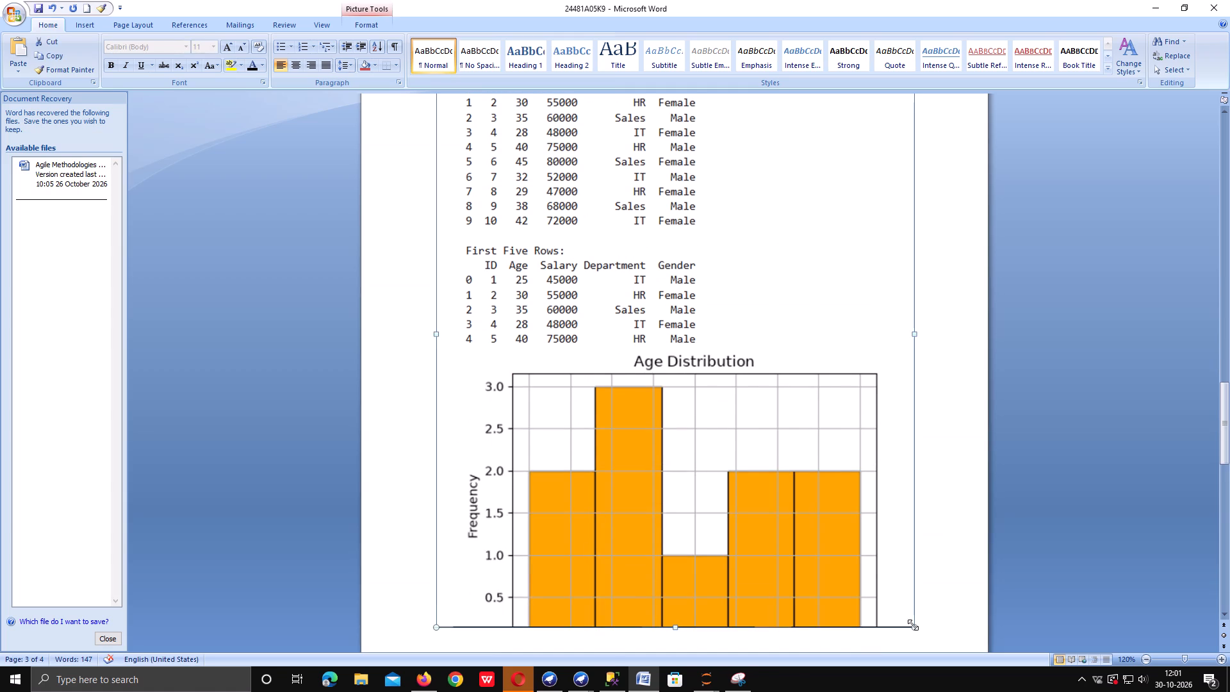
left_click_drag(913, 625, 766, 447)
scroll(766, 446, "up", 5)
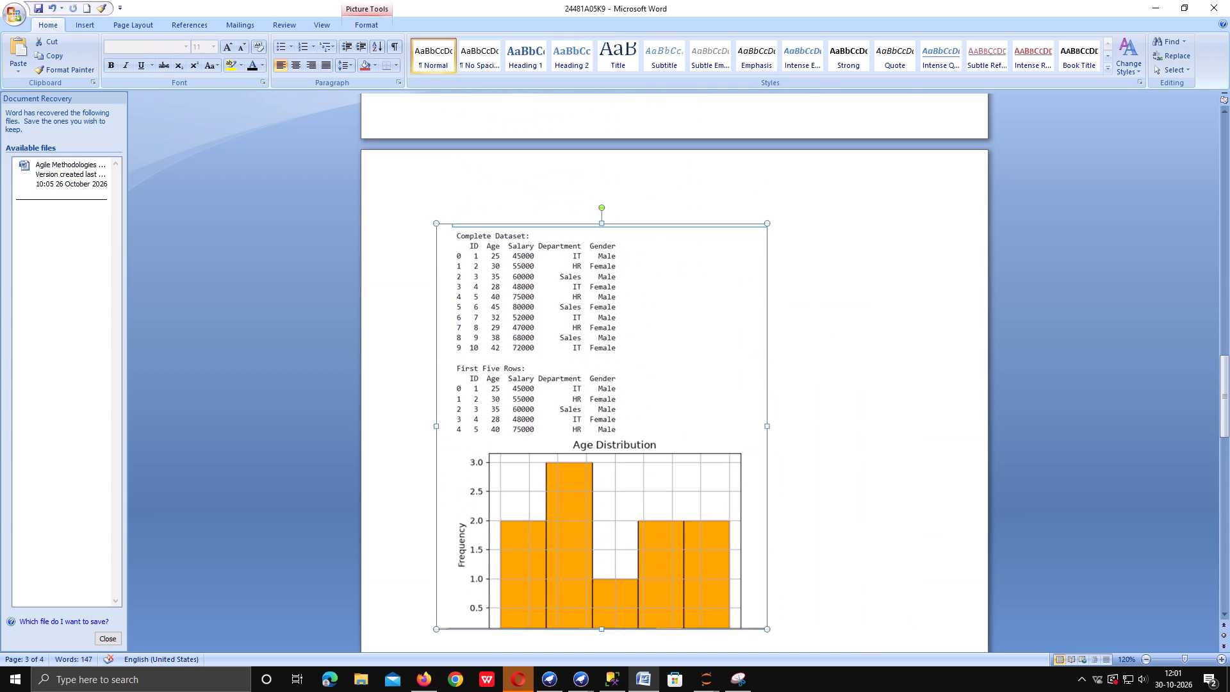
scroll(707, 471, "down", 3)
left_click_drag(766, 518, 693, 397)
scroll(691, 397, "up", 11)
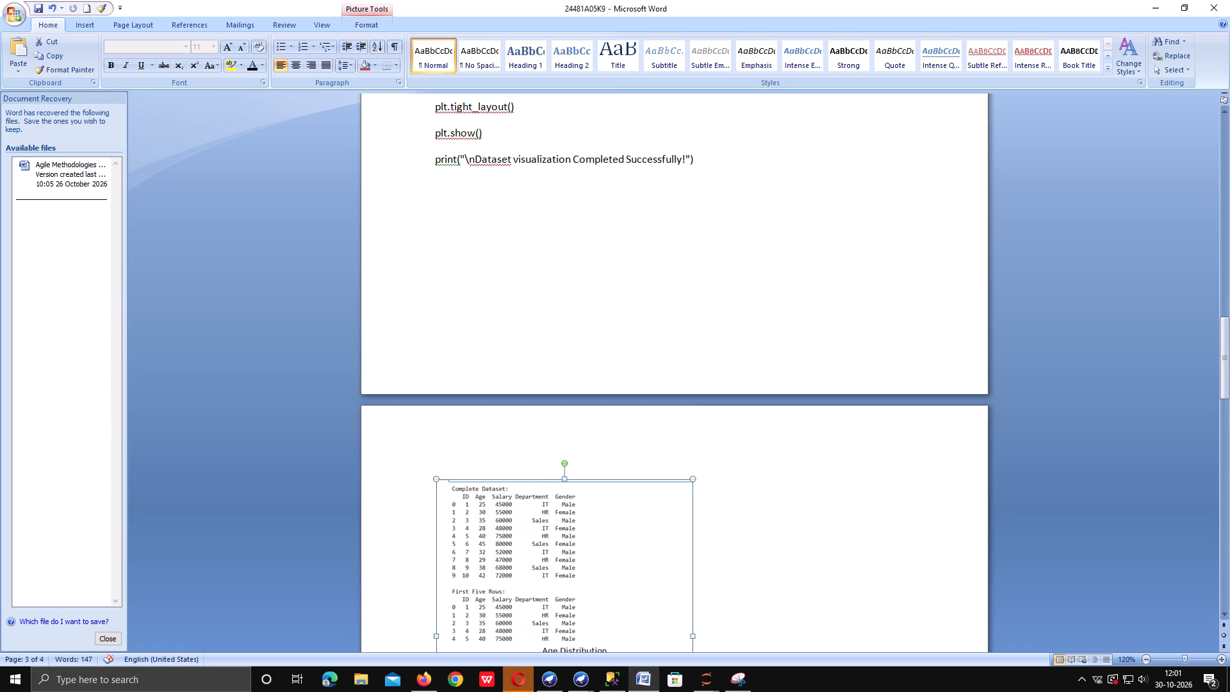
scroll(691, 397, "down", 9)
left_click_drag(693, 498, 660, 450)
scroll(675, 447, "down", 11)
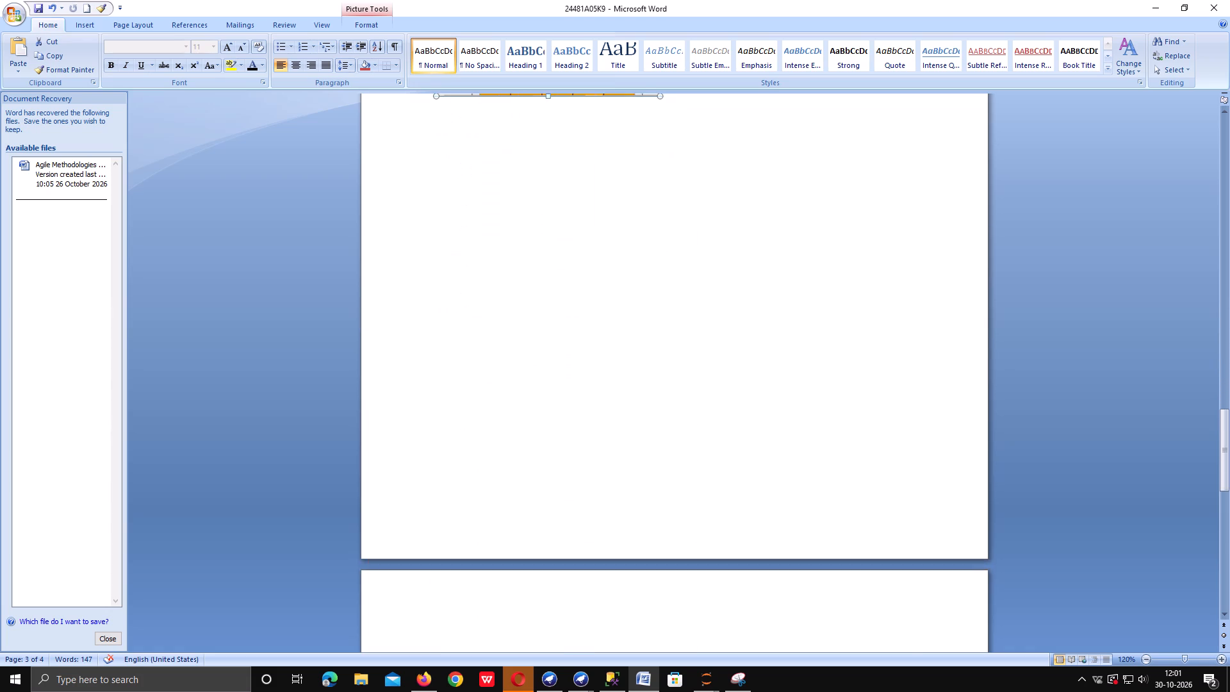
scroll(675, 448, "down", 5)
Close the three remaining Jupyter Notebook console windows.
left_click(710, 676)
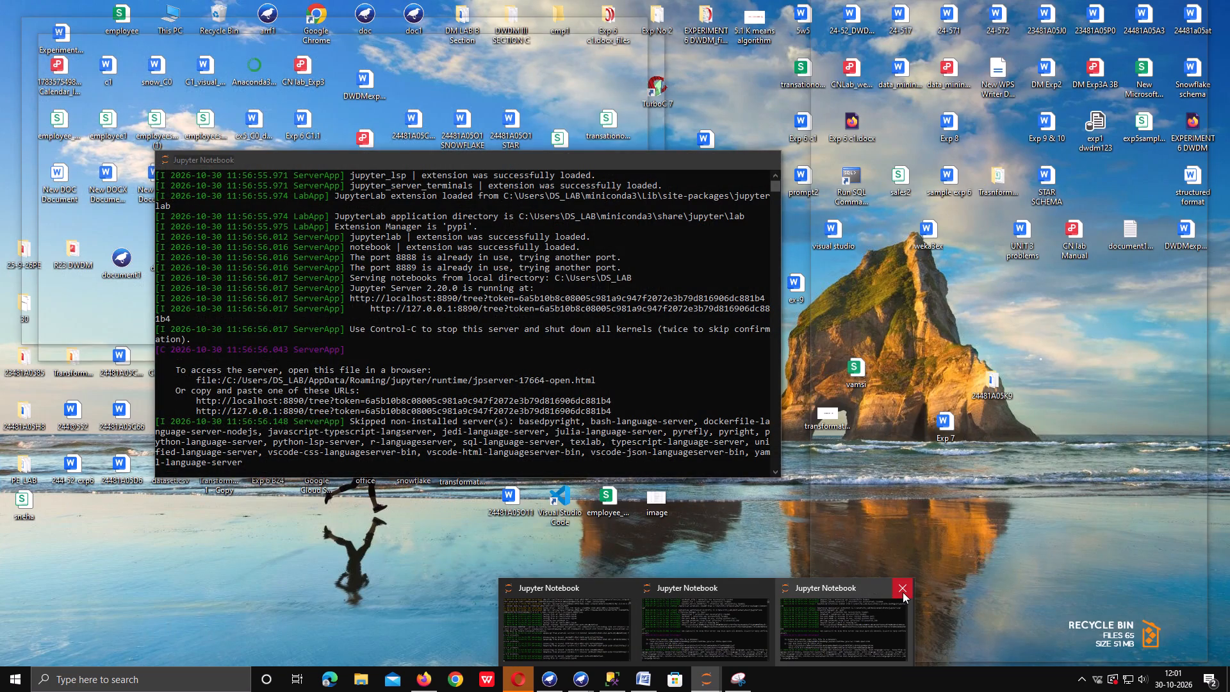
left_click(903, 592)
left_click(829, 592)
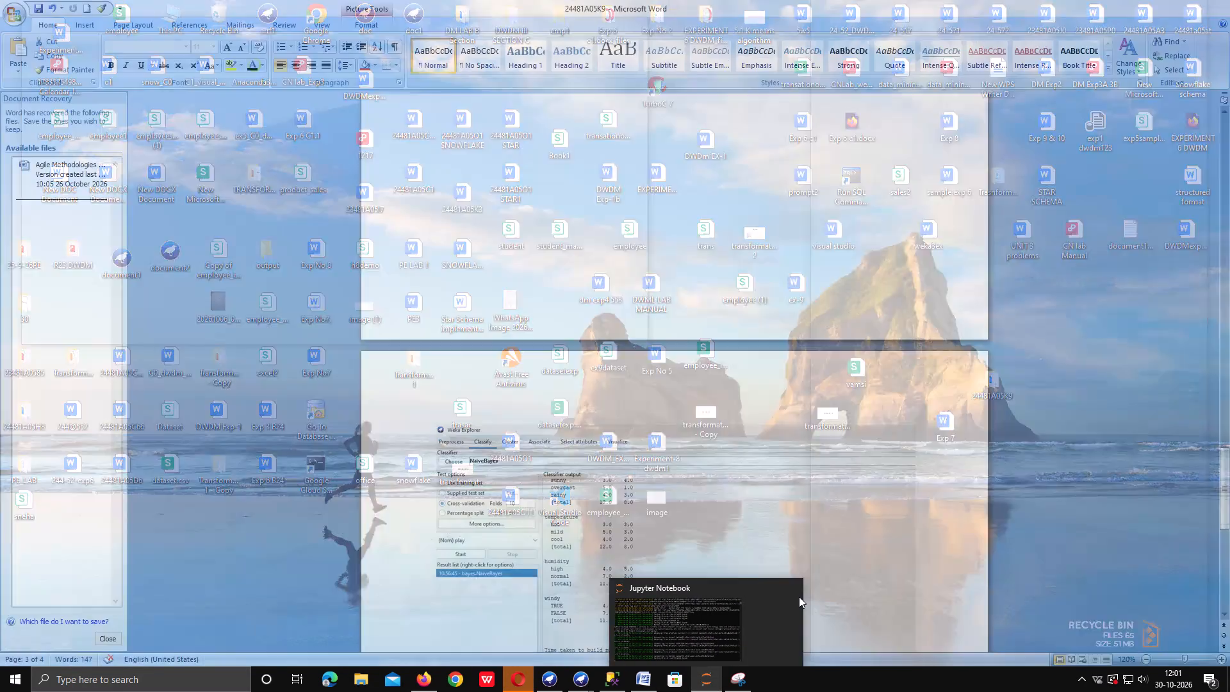
left_click(773, 589)
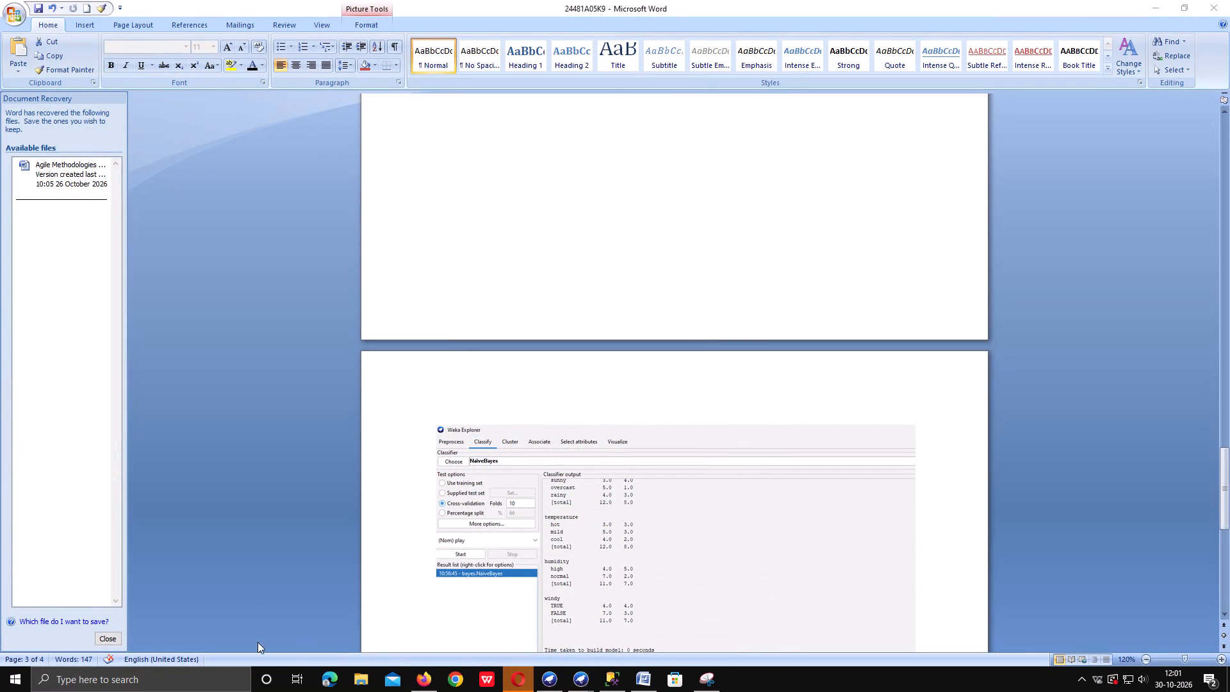
Launch Jupyter Notebook and create a new Python 3 (ipykernel) notebook.
left_click(202, 677)
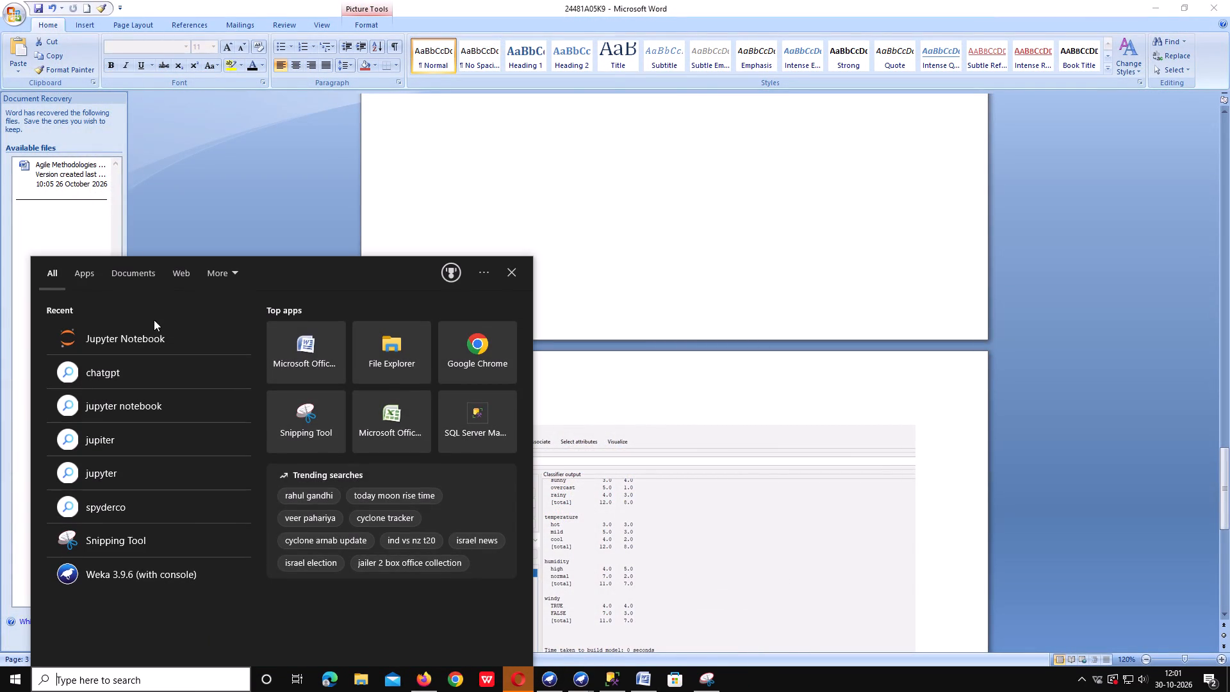
left_click(154, 349)
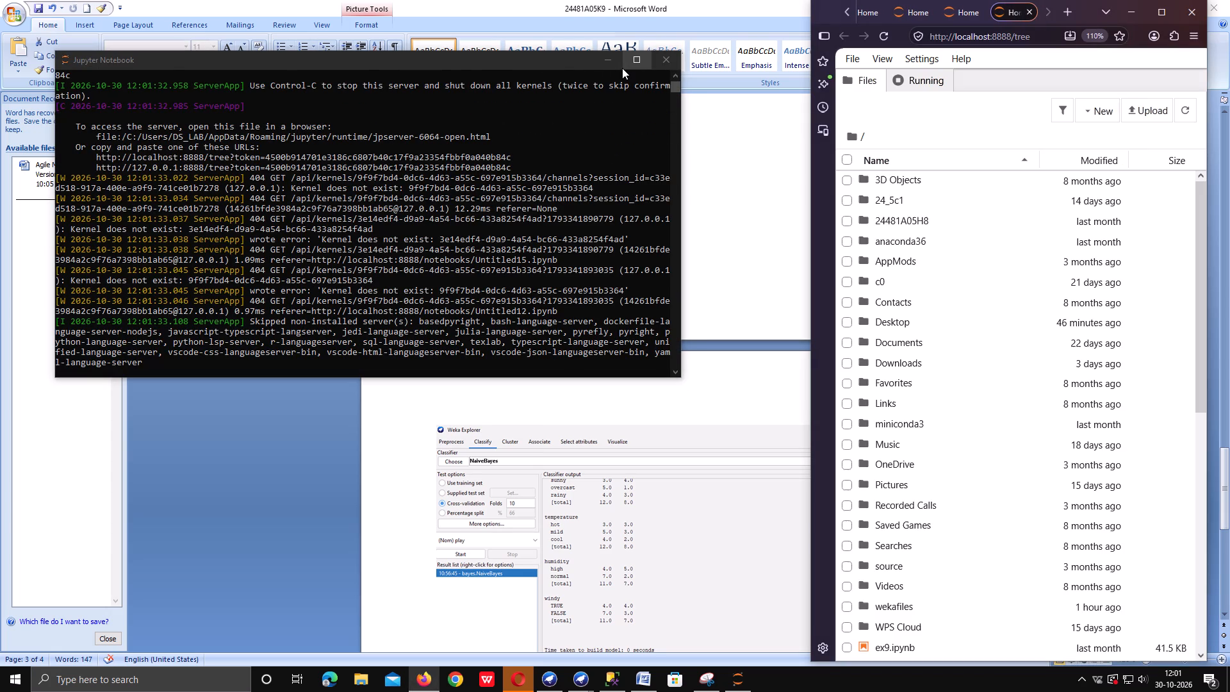
left_click(1105, 105)
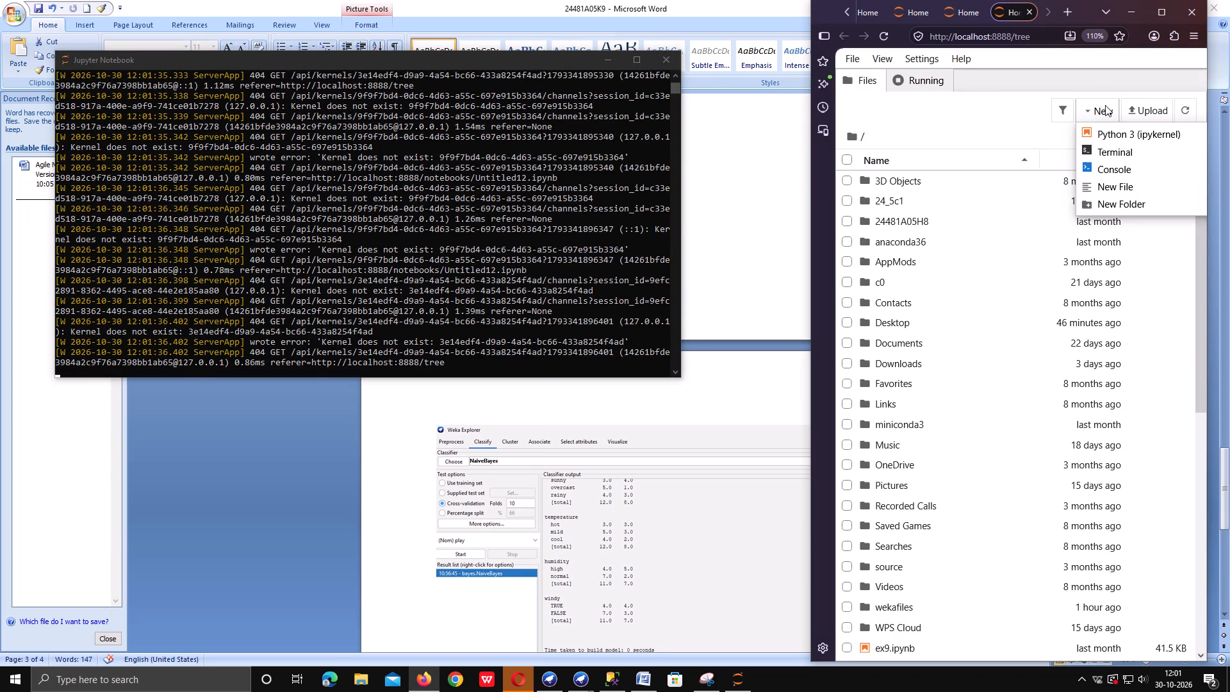
left_click(1124, 127)
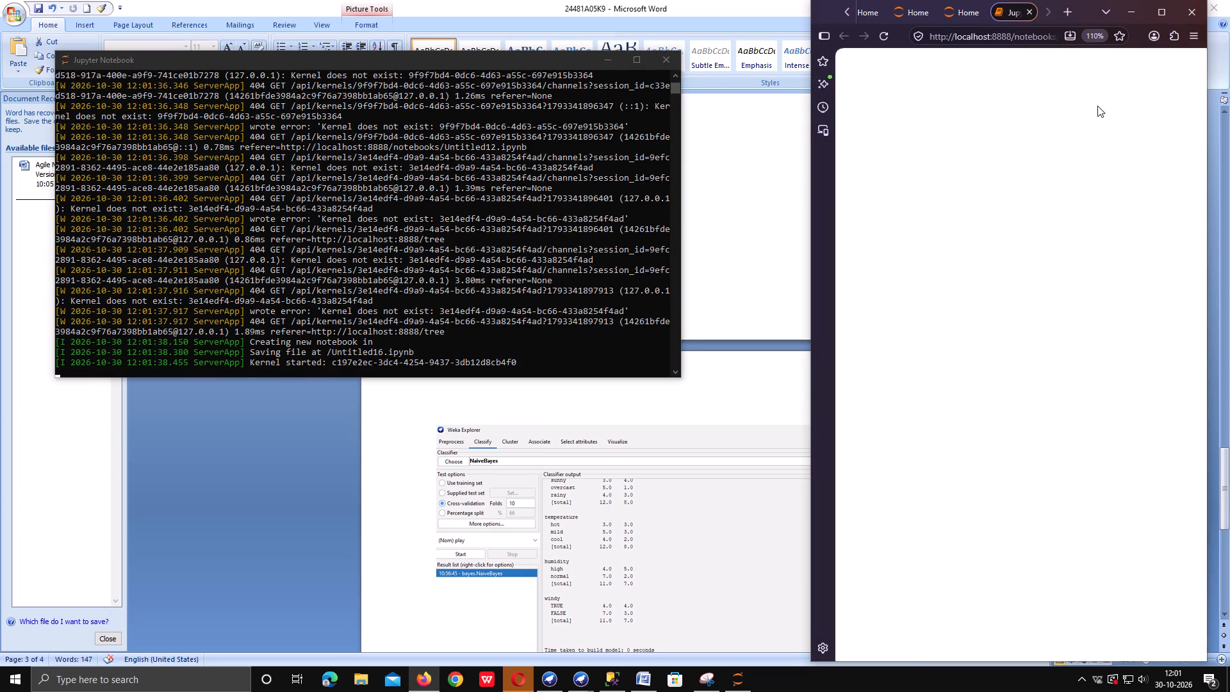
Maximize the browser window and bring the Average Salary by Department output of the Untitled15 notebook into view.
left_click(1158, 19)
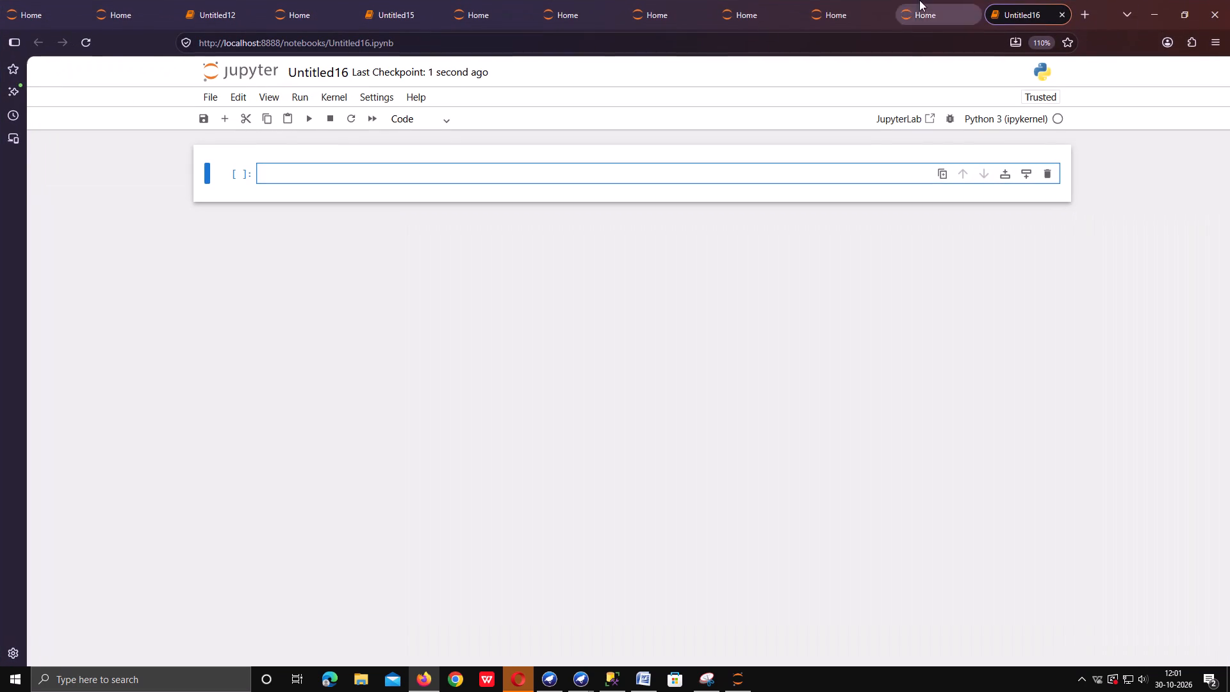
left_click(405, 15)
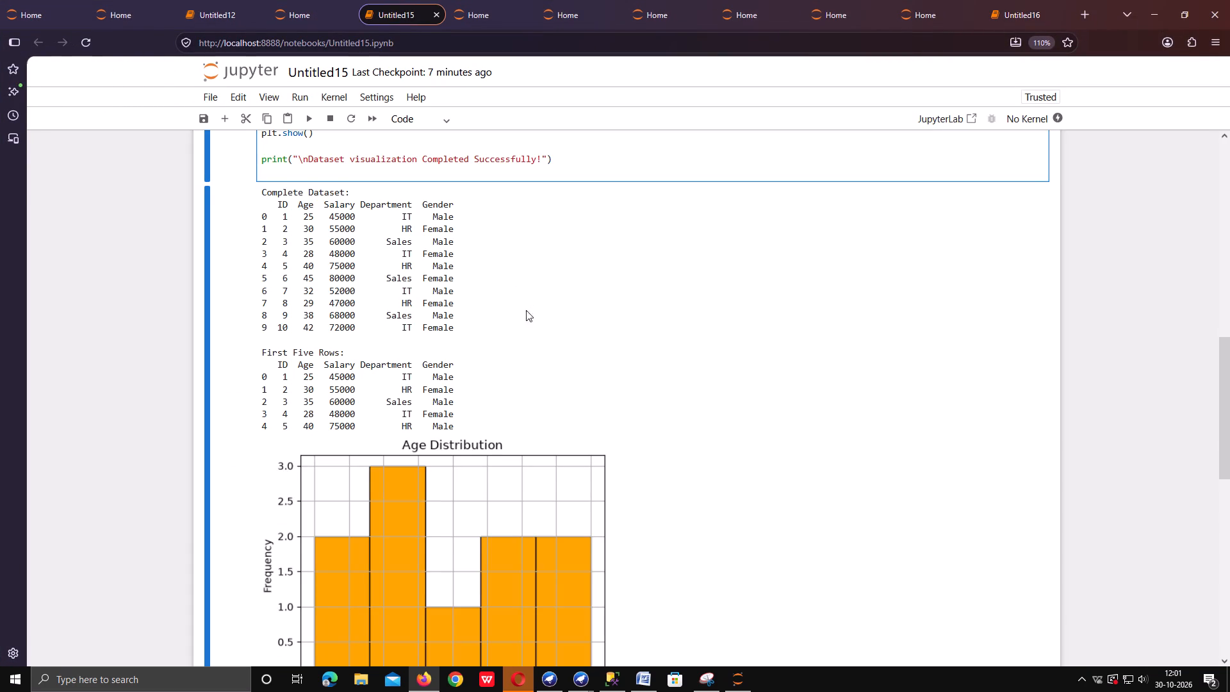
scroll(516, 318, "down", 7)
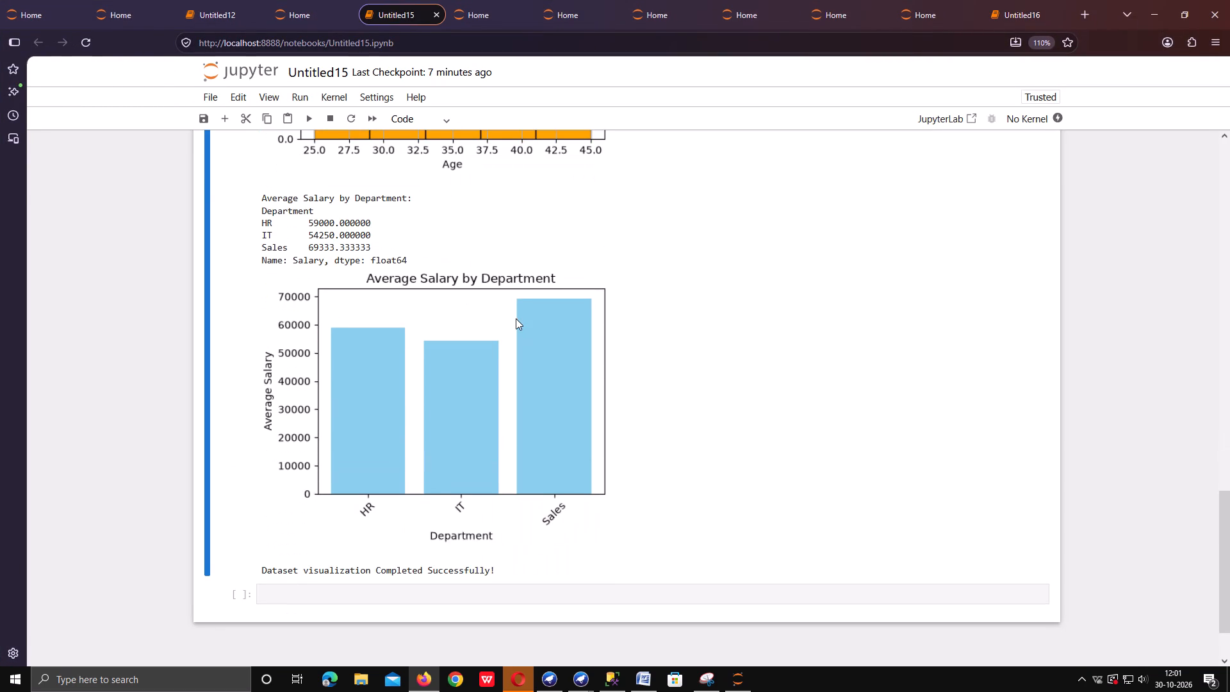
scroll(516, 318, "up", 1)
scroll(516, 318, "down", 3)
scroll(516, 318, "up", 2)
scroll(516, 318, "down", 1)
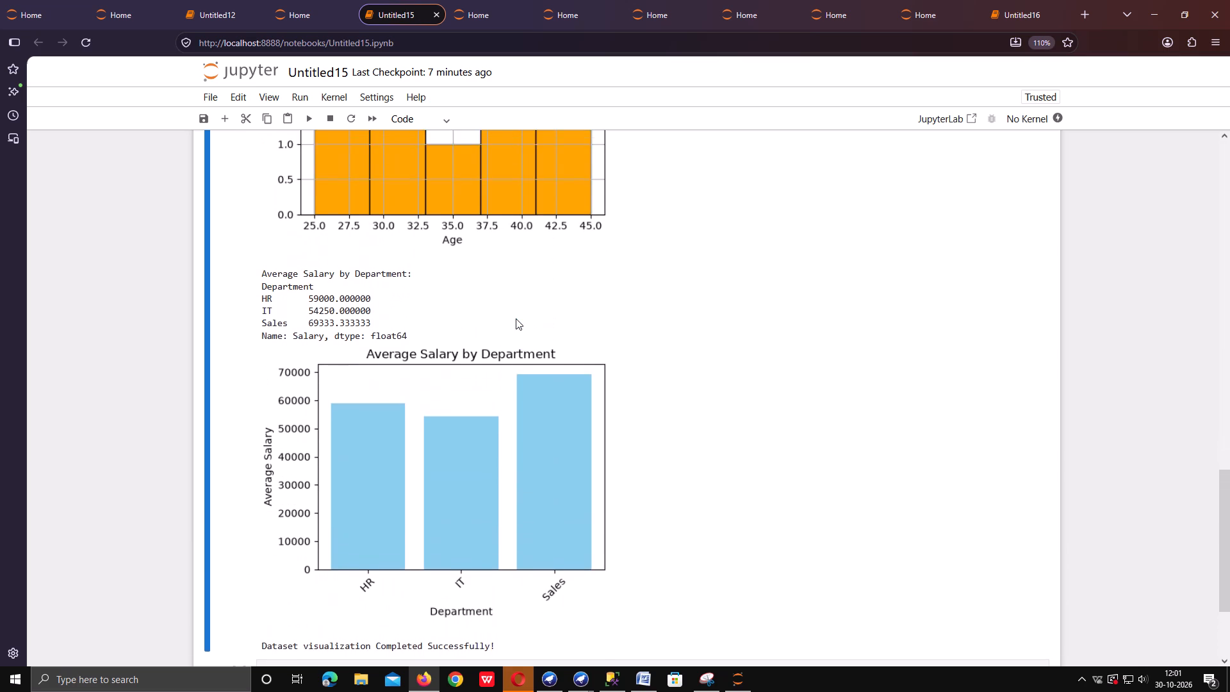
scroll(516, 318, "up", 2)
scroll(516, 318, "down", 1)
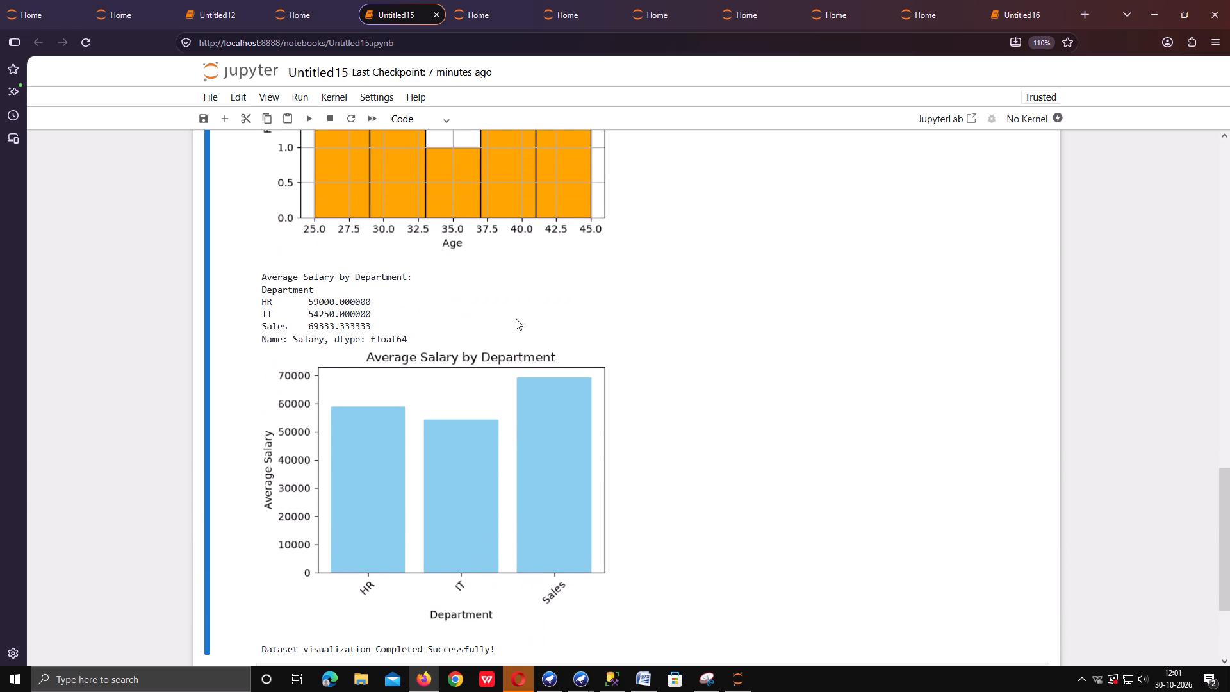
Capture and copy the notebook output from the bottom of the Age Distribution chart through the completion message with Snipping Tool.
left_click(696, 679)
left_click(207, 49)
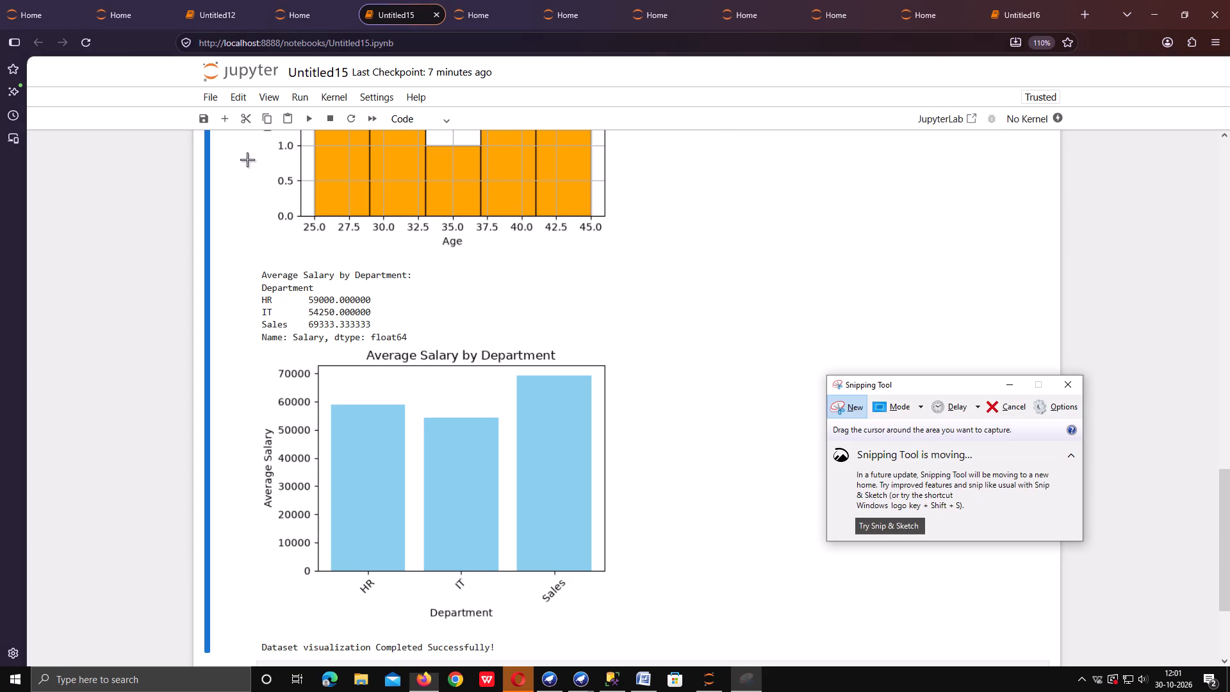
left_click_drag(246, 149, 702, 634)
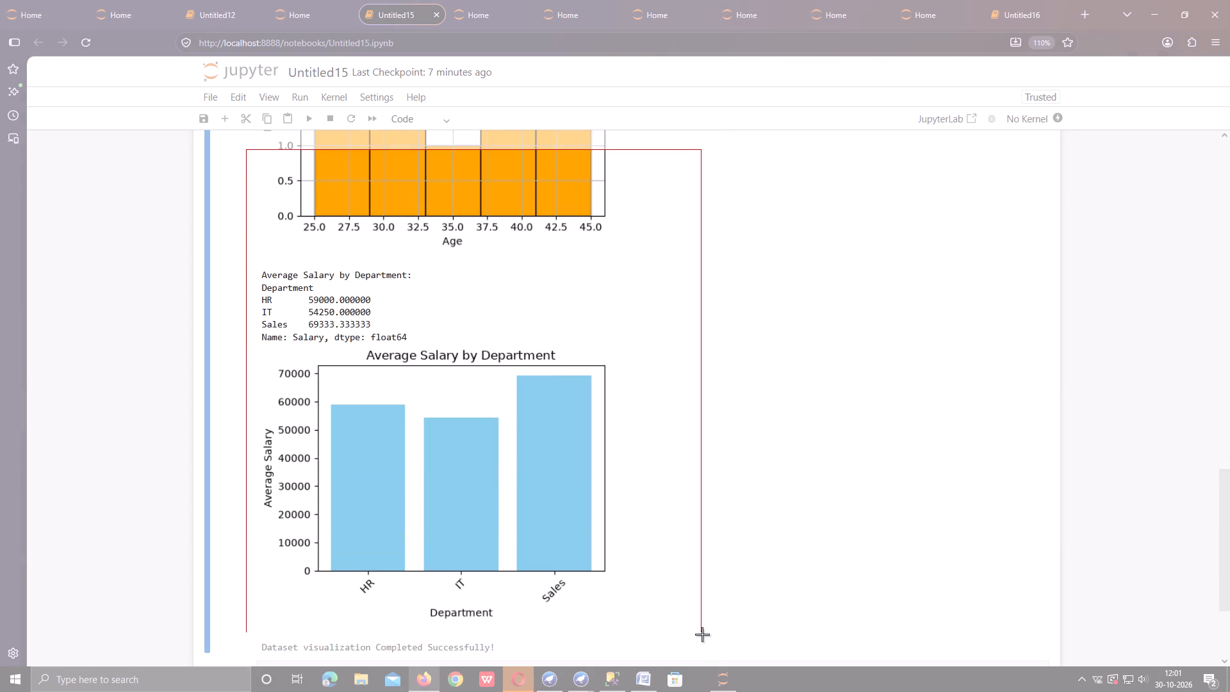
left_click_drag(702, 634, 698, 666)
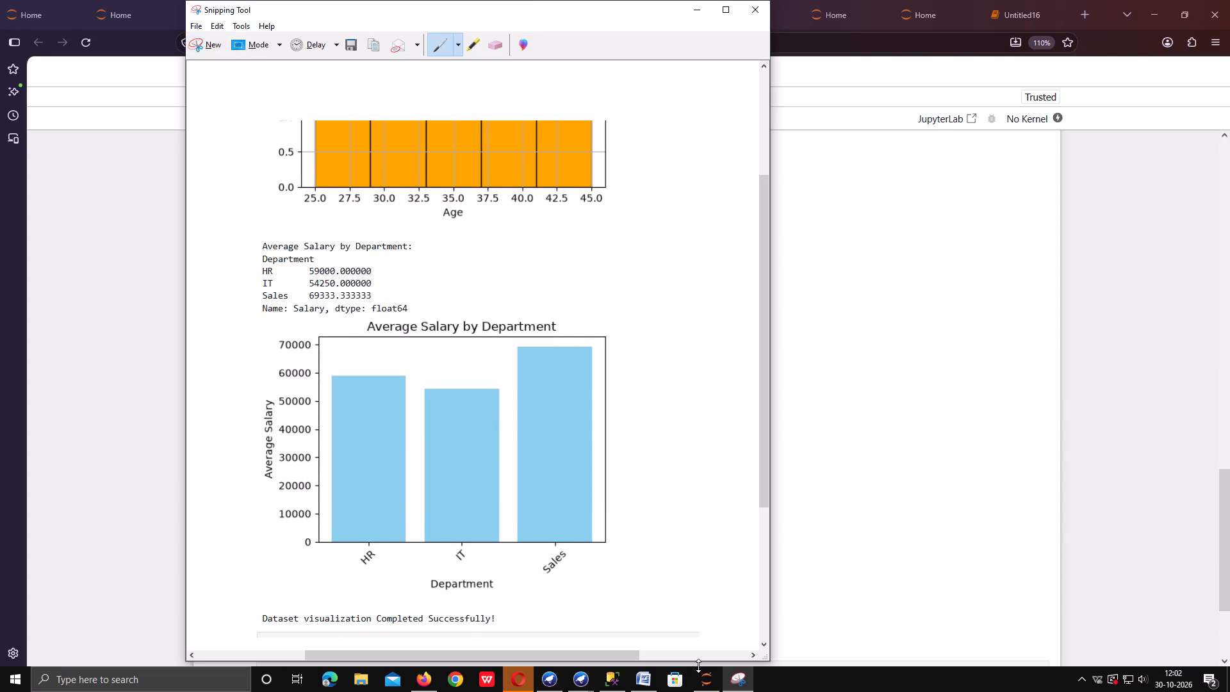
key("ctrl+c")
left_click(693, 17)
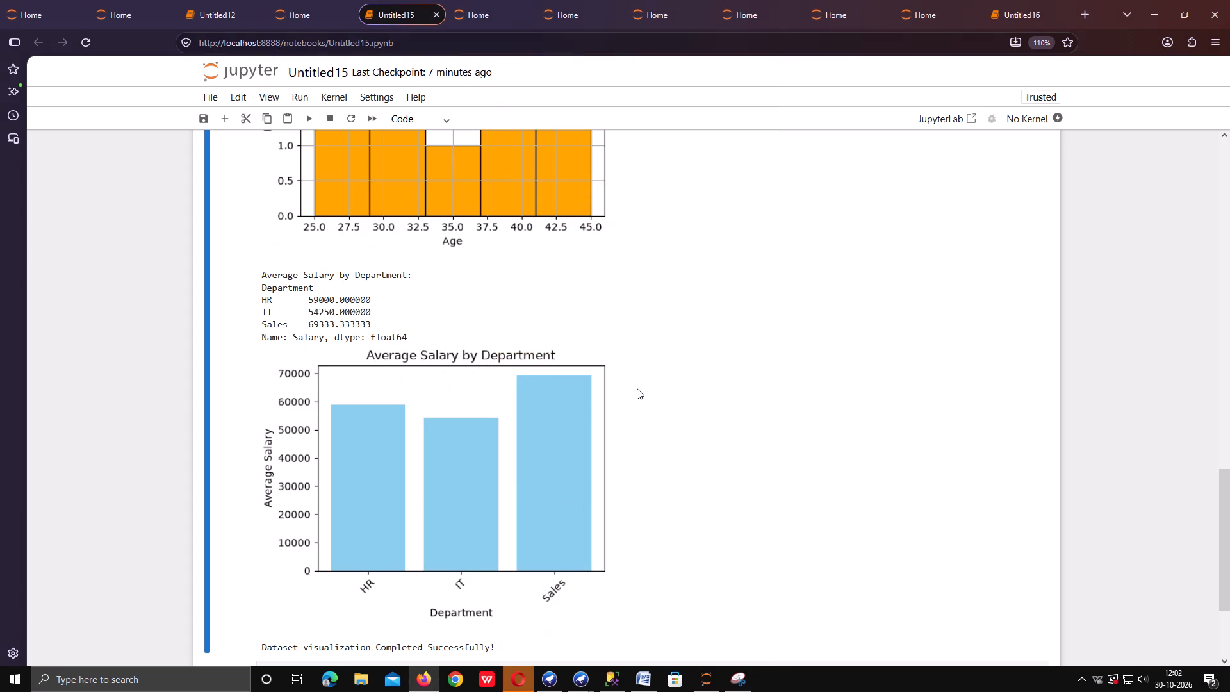
Zoom the Untitled15 notebook out to 70% and frame the Age Distribution and Average Salary by Department charts together.
scroll(637, 388, "down", 2)
scroll(637, 388, "up", 8)
scroll(637, 388, "down", 2)
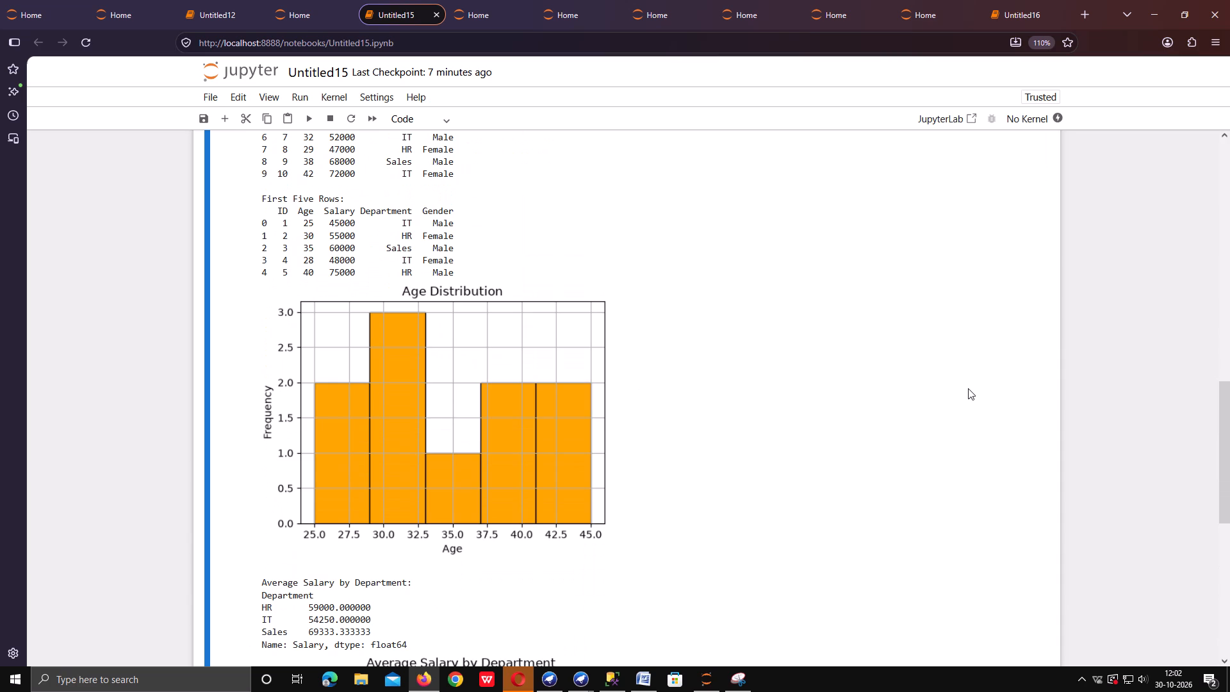
key("ctrl+minus")
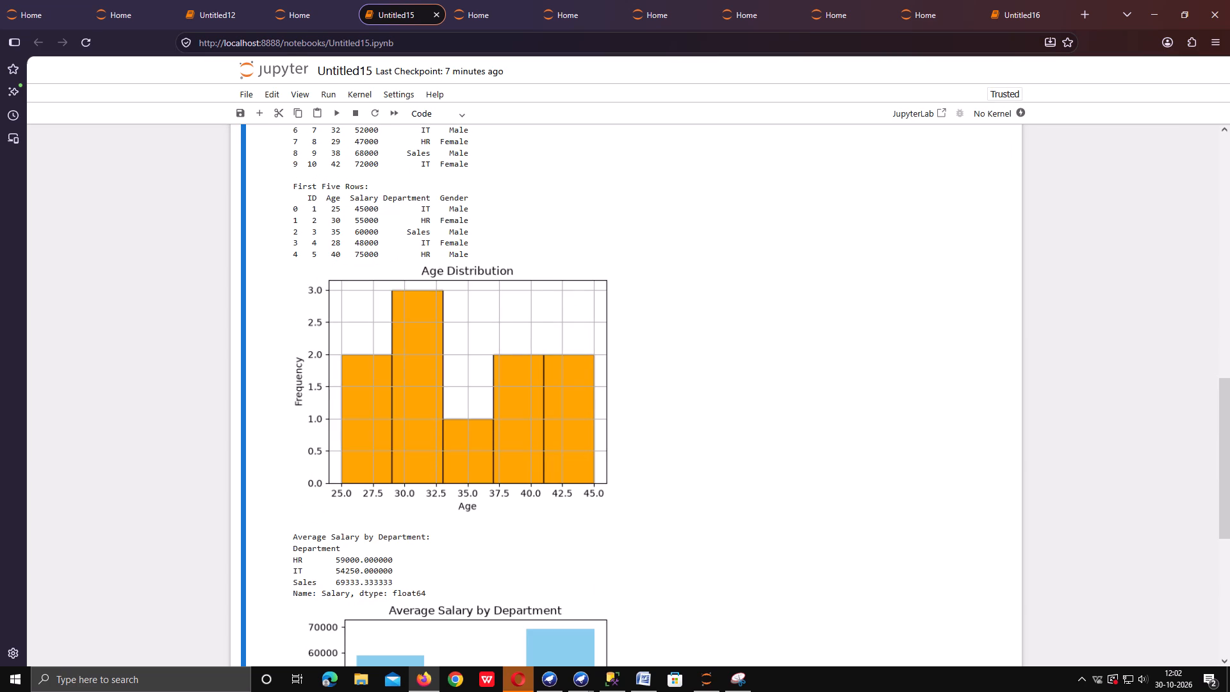
key("ctrl+minus")
key("ctrl+minus")
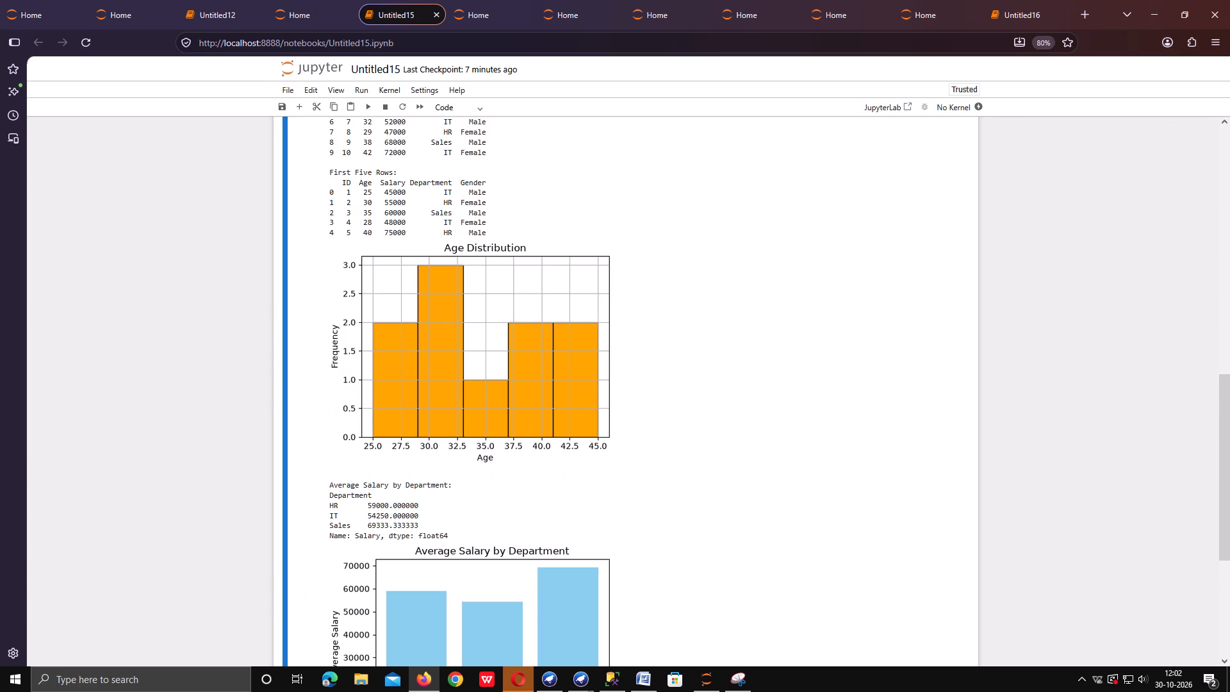
key("ctrl+minus")
scroll(947, 395, "up", 2)
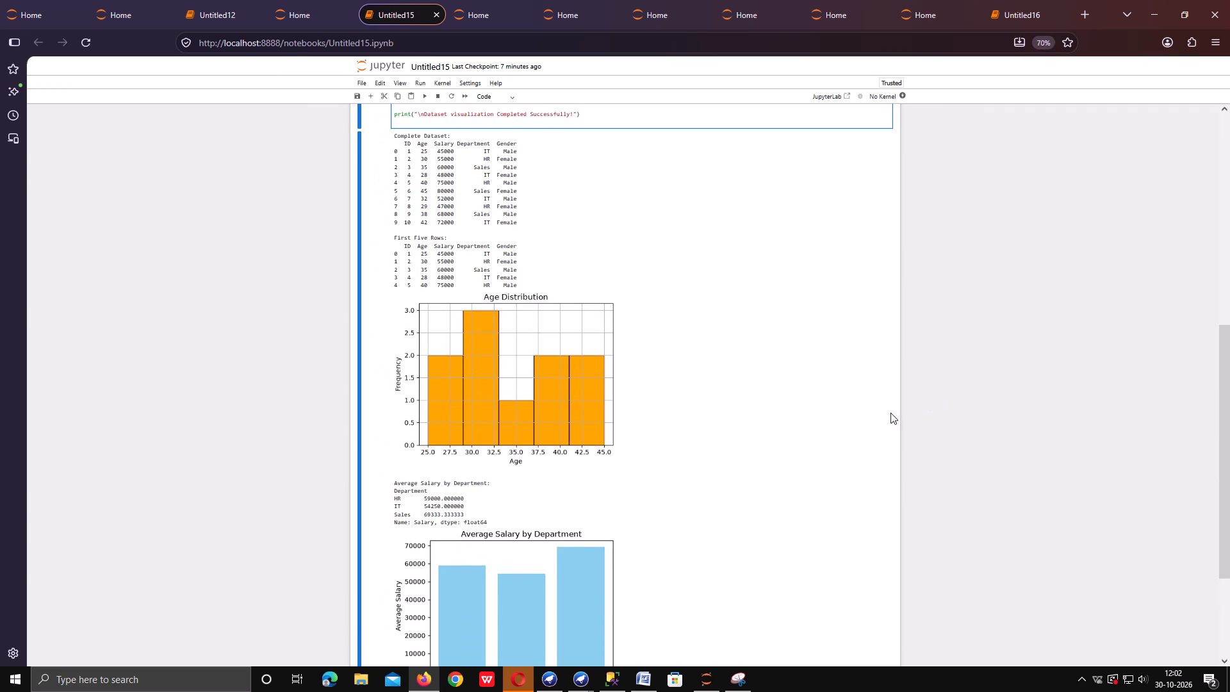
scroll(876, 413, "up", 1)
scroll(876, 413, "down", 2)
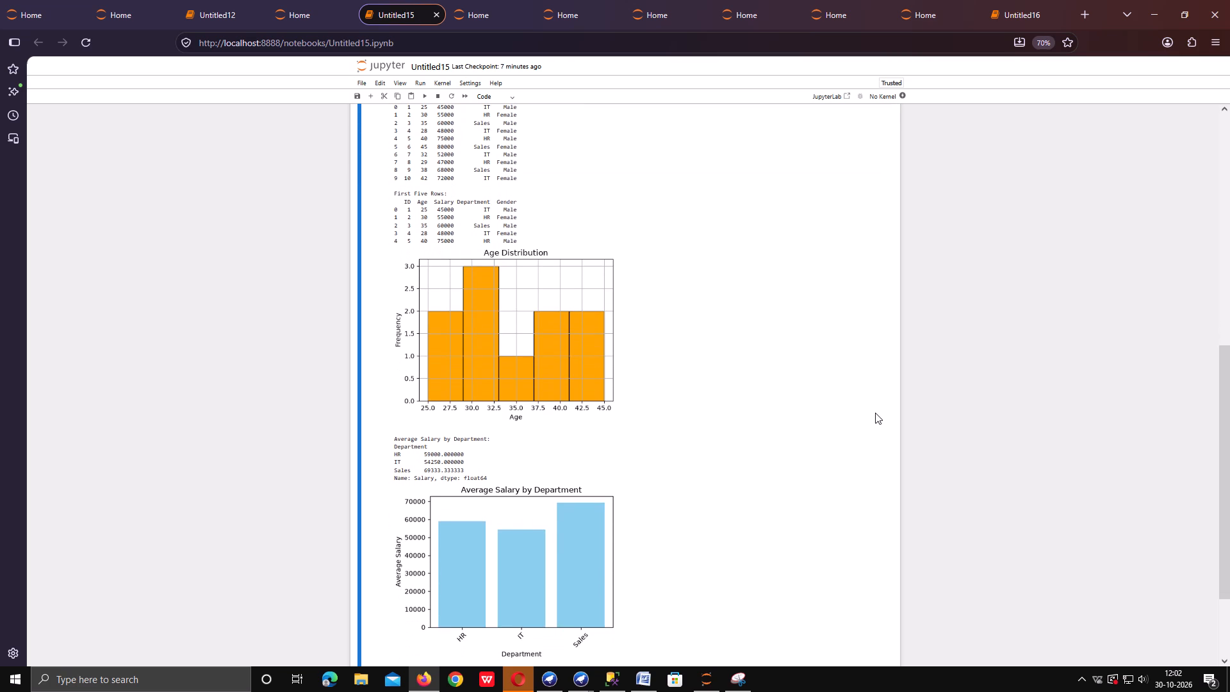
scroll(812, 388, "up", 2)
scroll(812, 388, "down", 1)
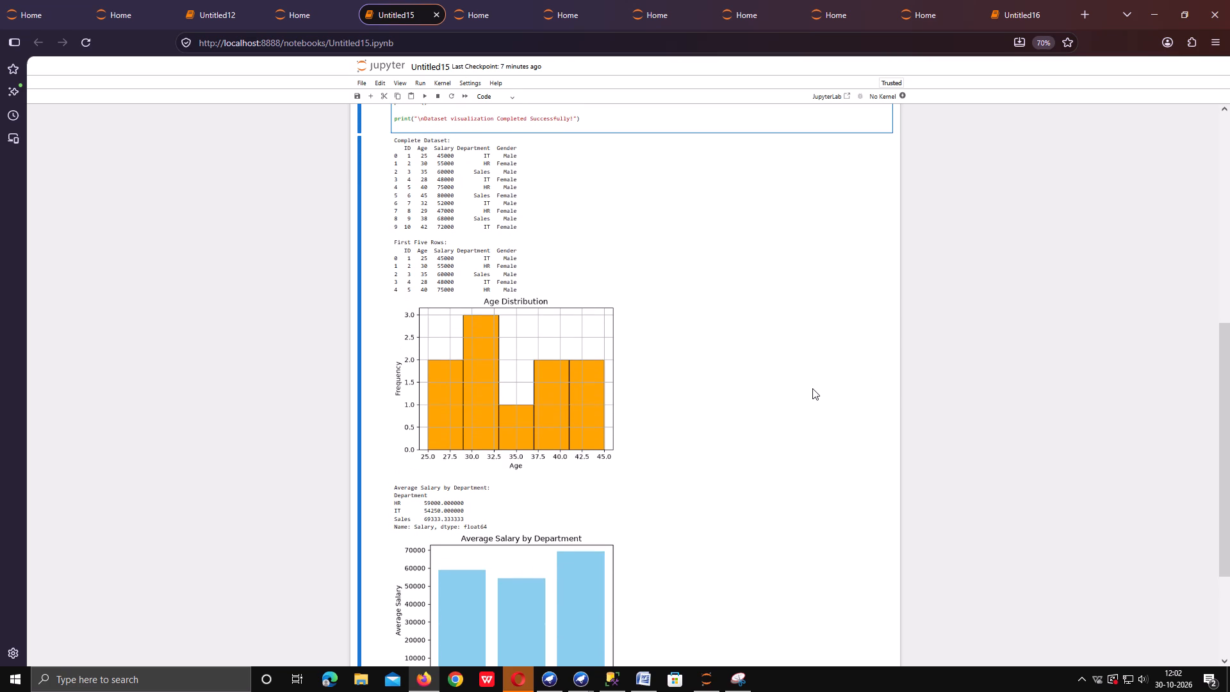
scroll(812, 388, "down", 1)
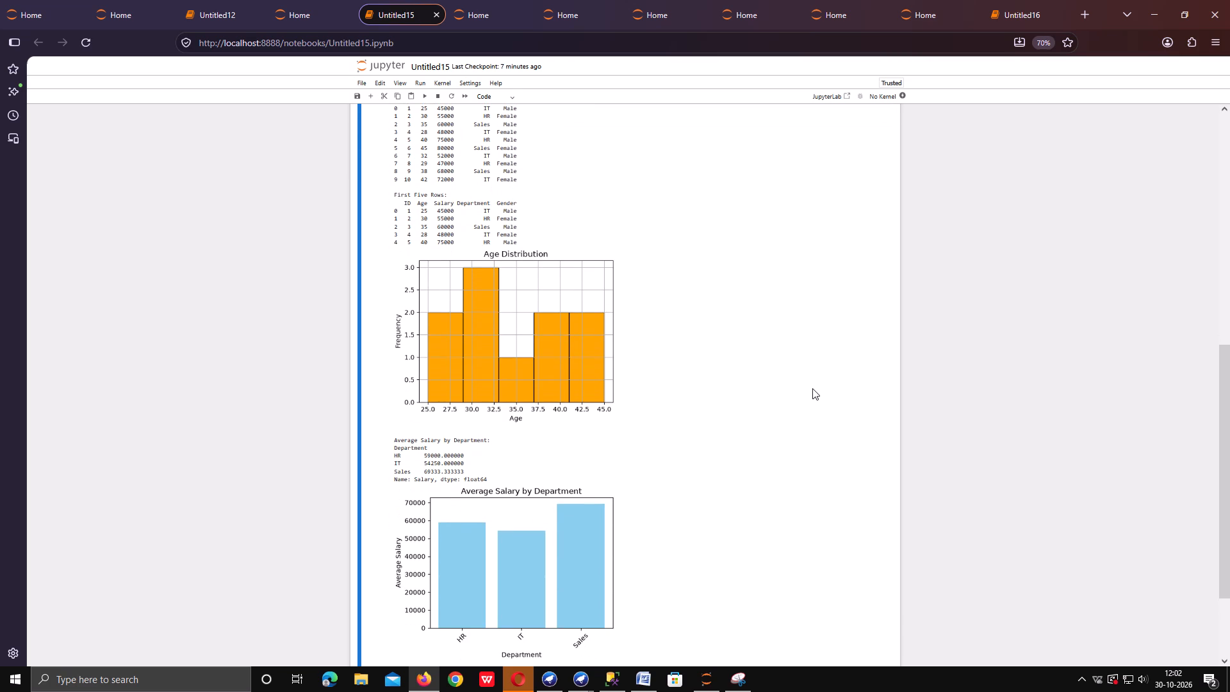
scroll(812, 388, "up", 1)
scroll(812, 388, "down", 1)
scroll(812, 388, "up", 1)
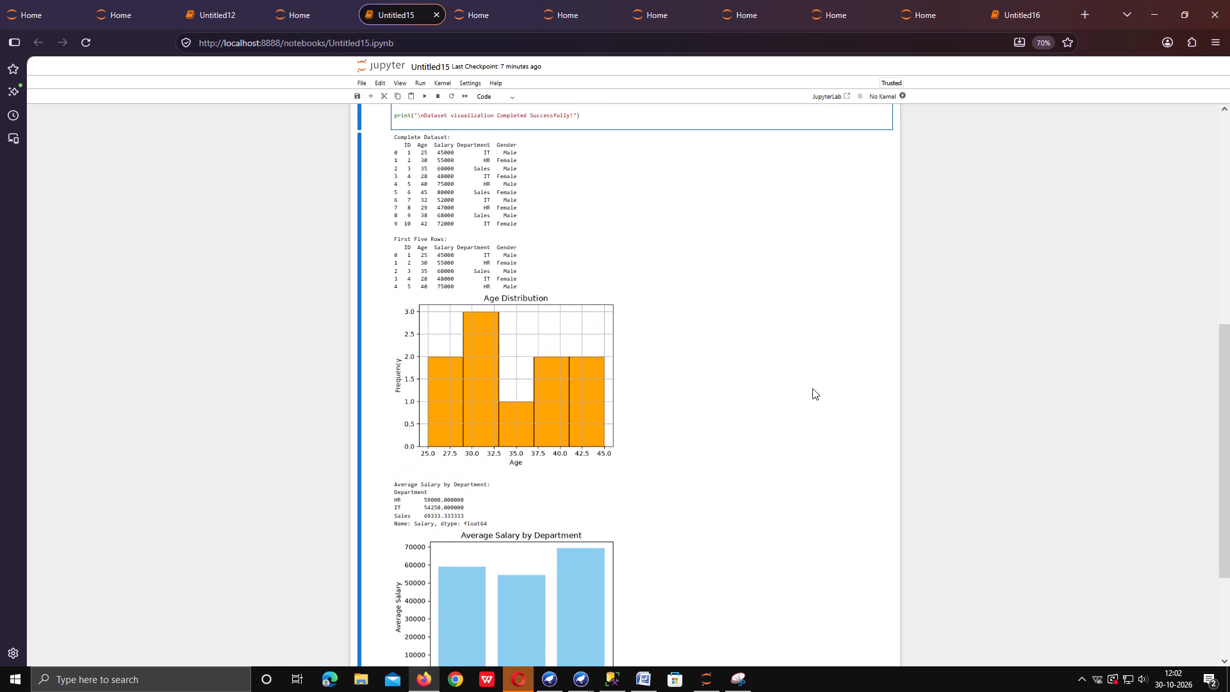
scroll(812, 388, "down", 1)
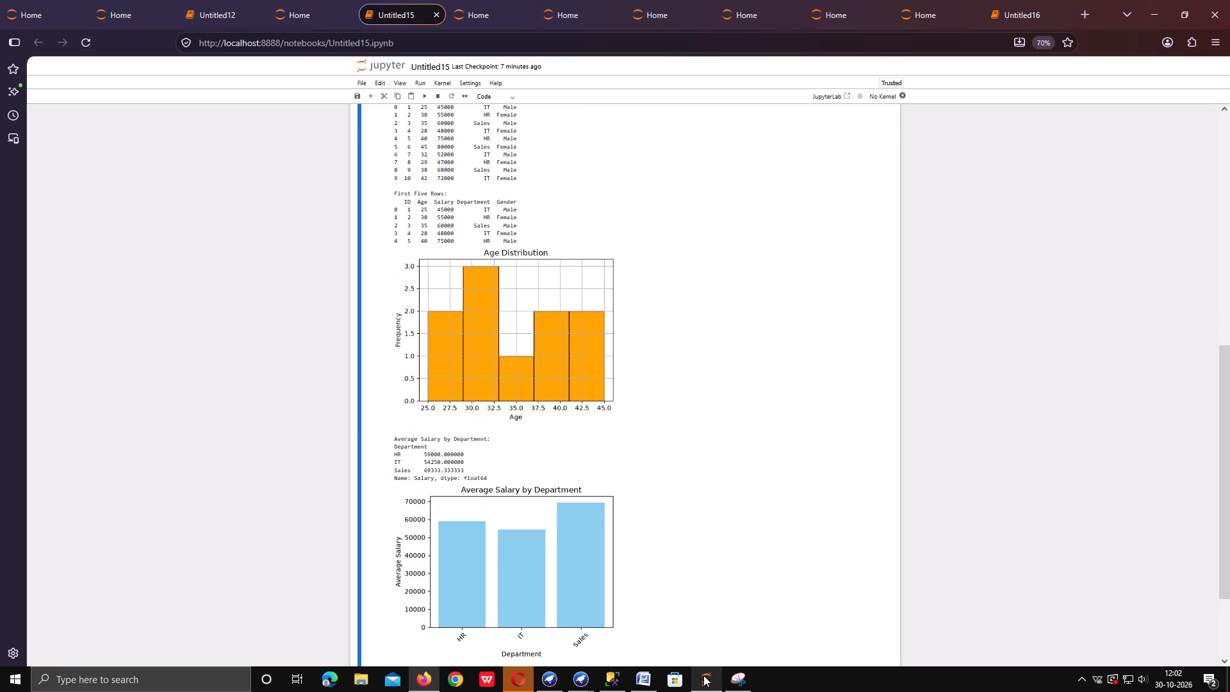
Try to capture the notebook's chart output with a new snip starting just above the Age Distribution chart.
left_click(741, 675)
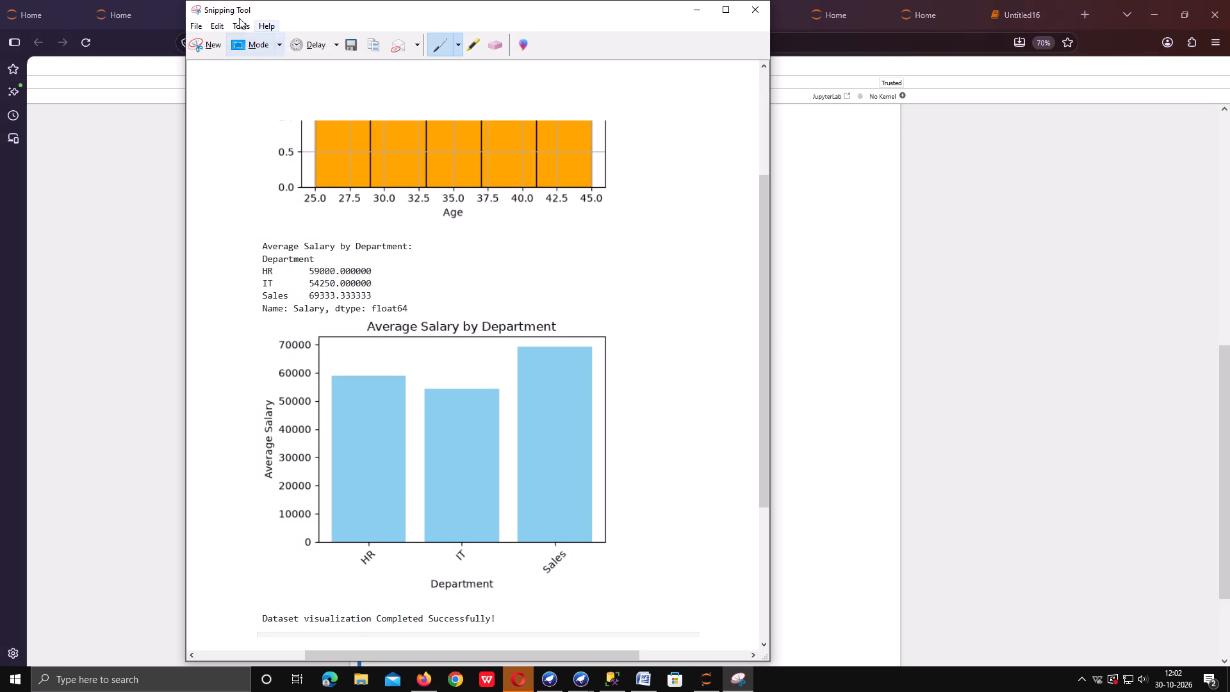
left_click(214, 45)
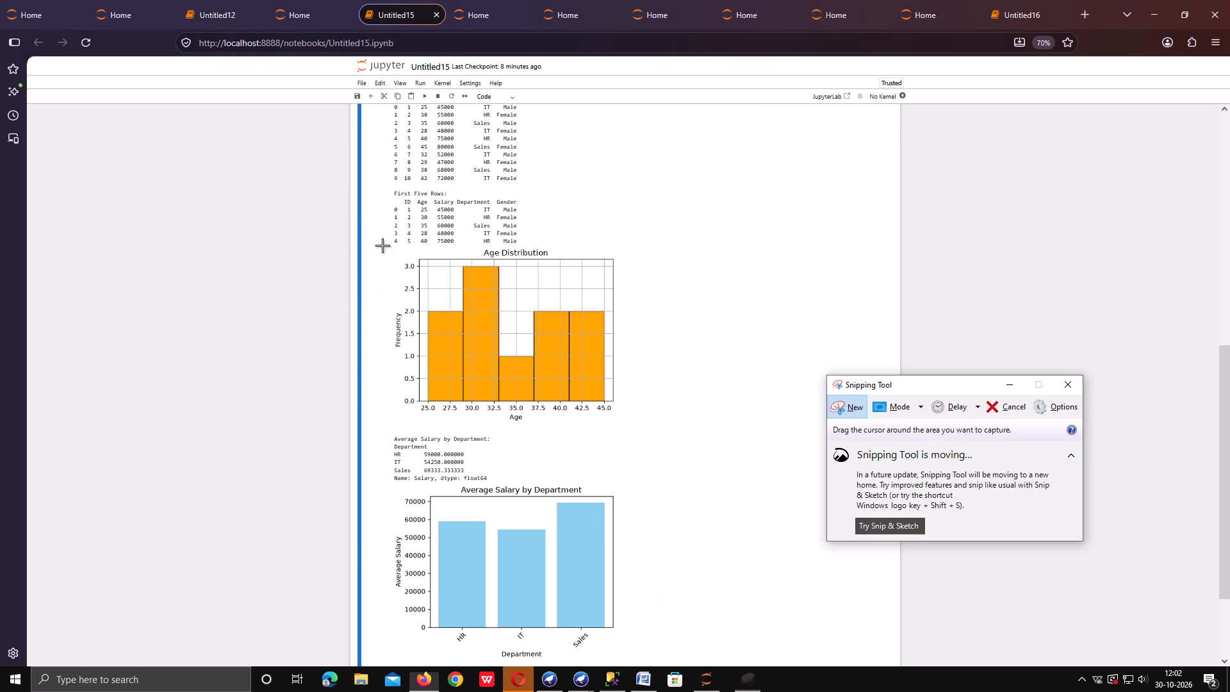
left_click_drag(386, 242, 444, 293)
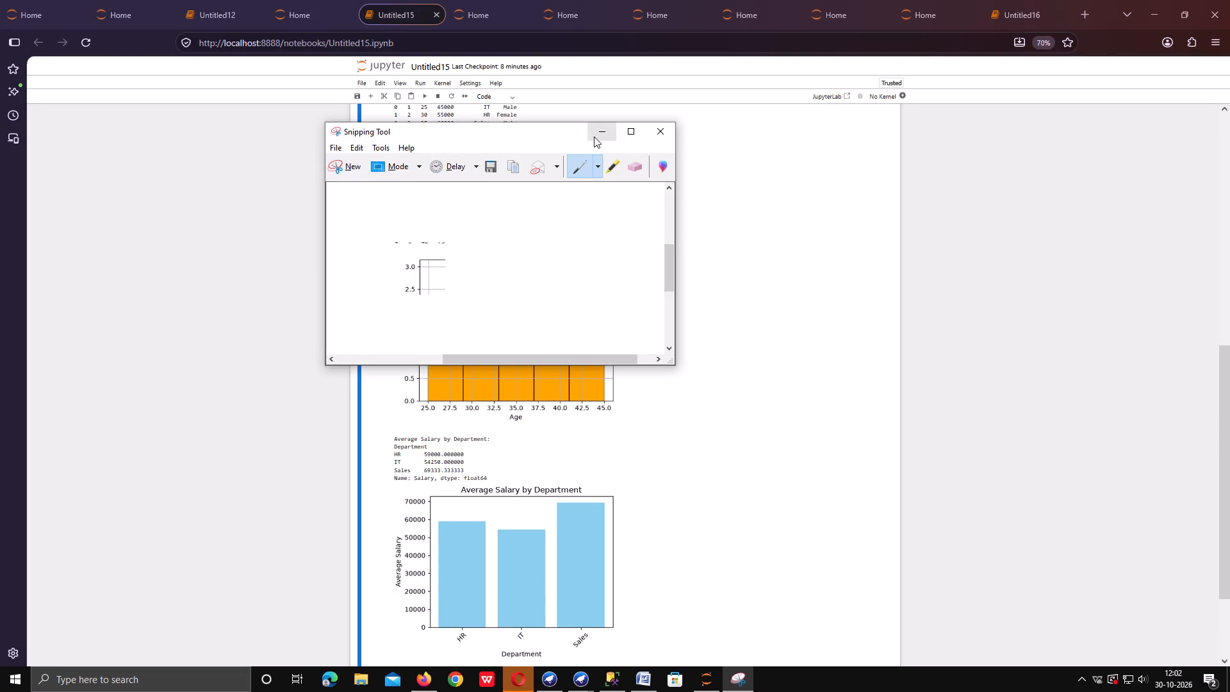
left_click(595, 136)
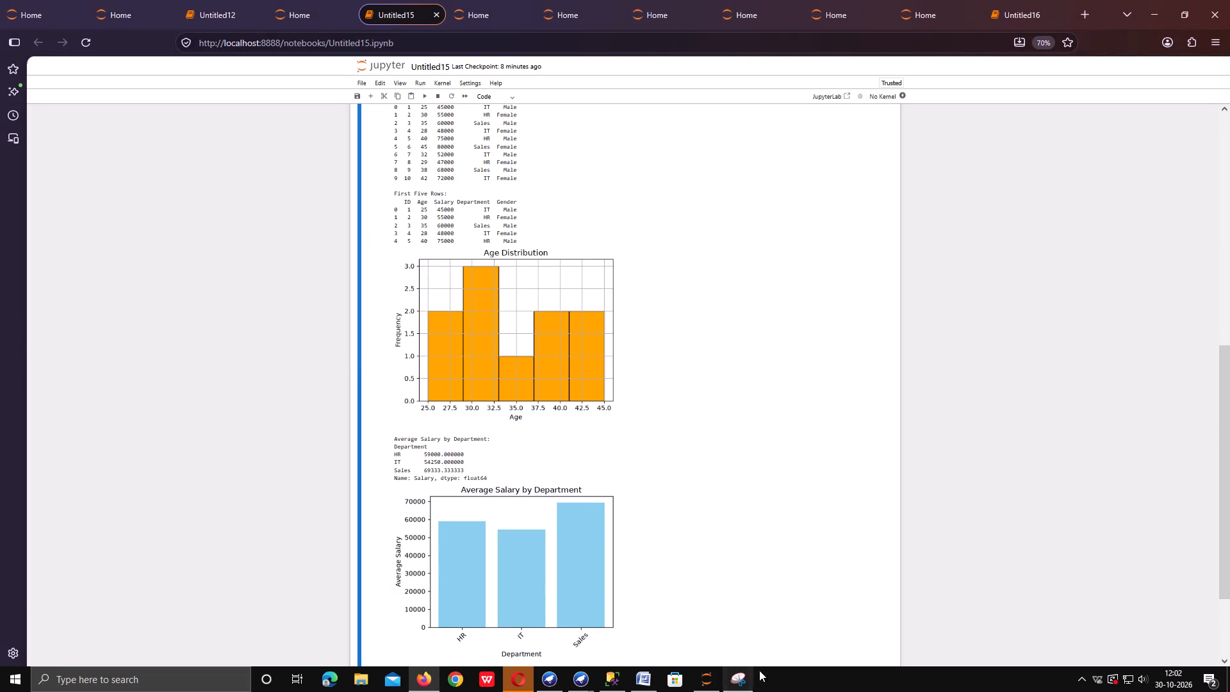
Capture the Age Distribution chart, the department salary averages and the Average Salary by Department chart in one snip and copy it.
left_click(758, 671)
left_click(742, 680)
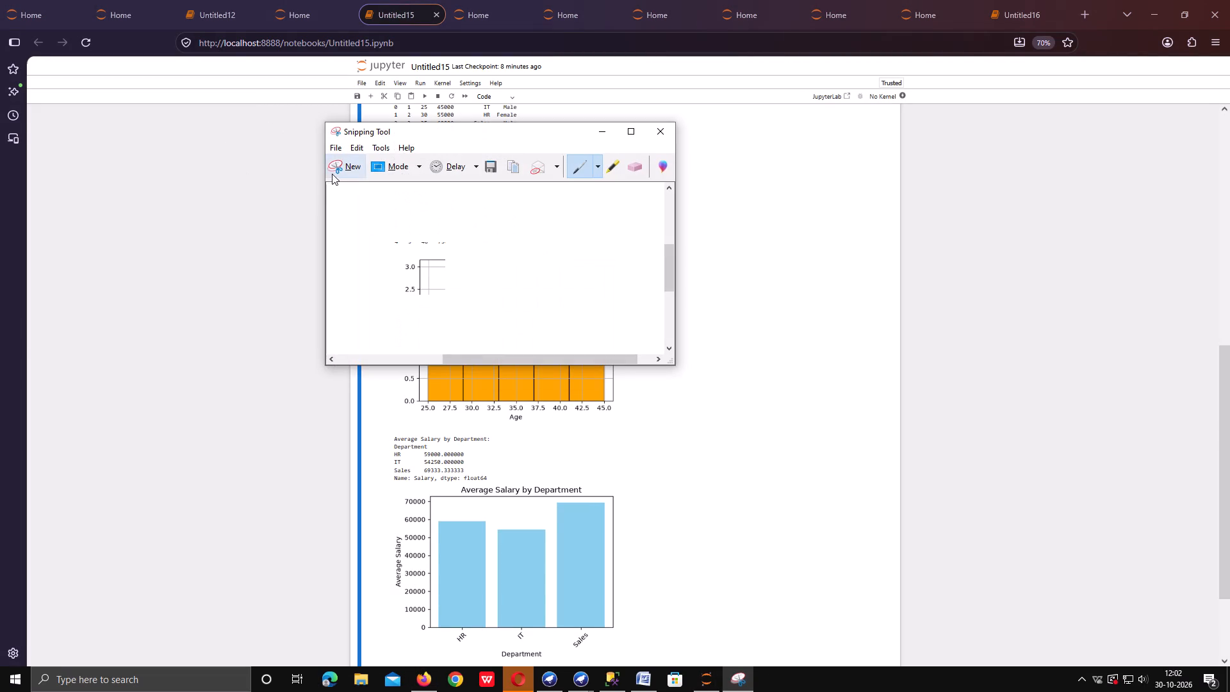
left_click(332, 174)
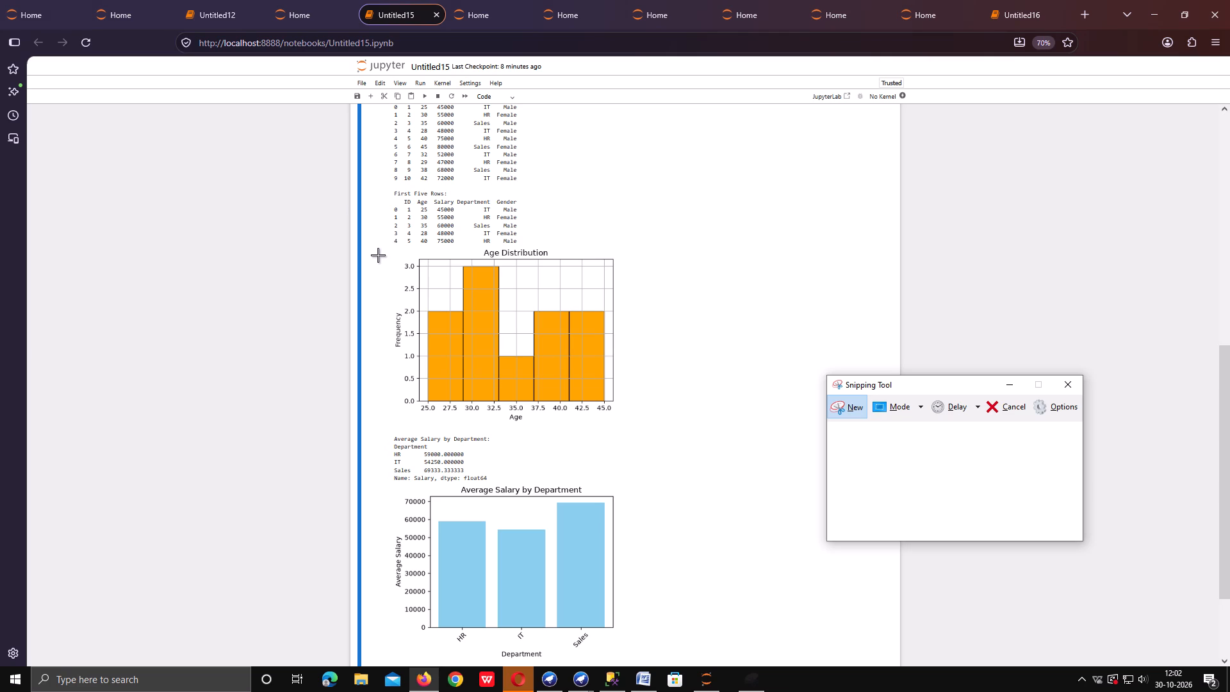
left_click_drag(379, 245, 418, 302)
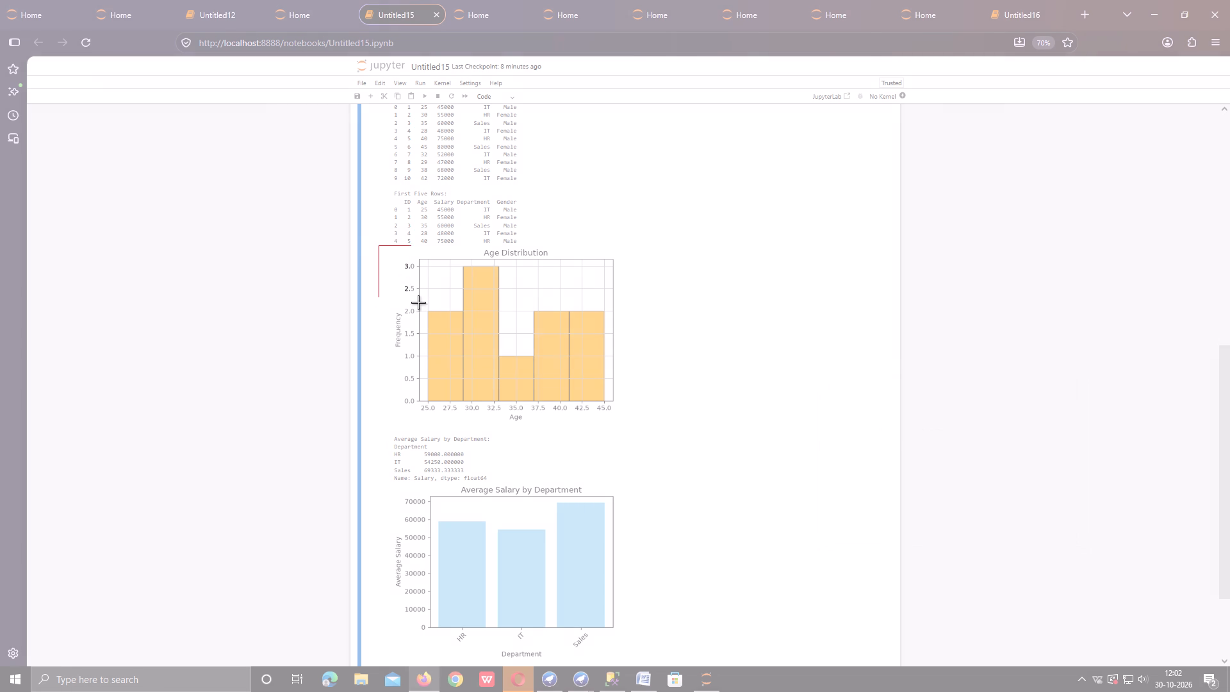
left_click_drag(418, 302, 677, 668)
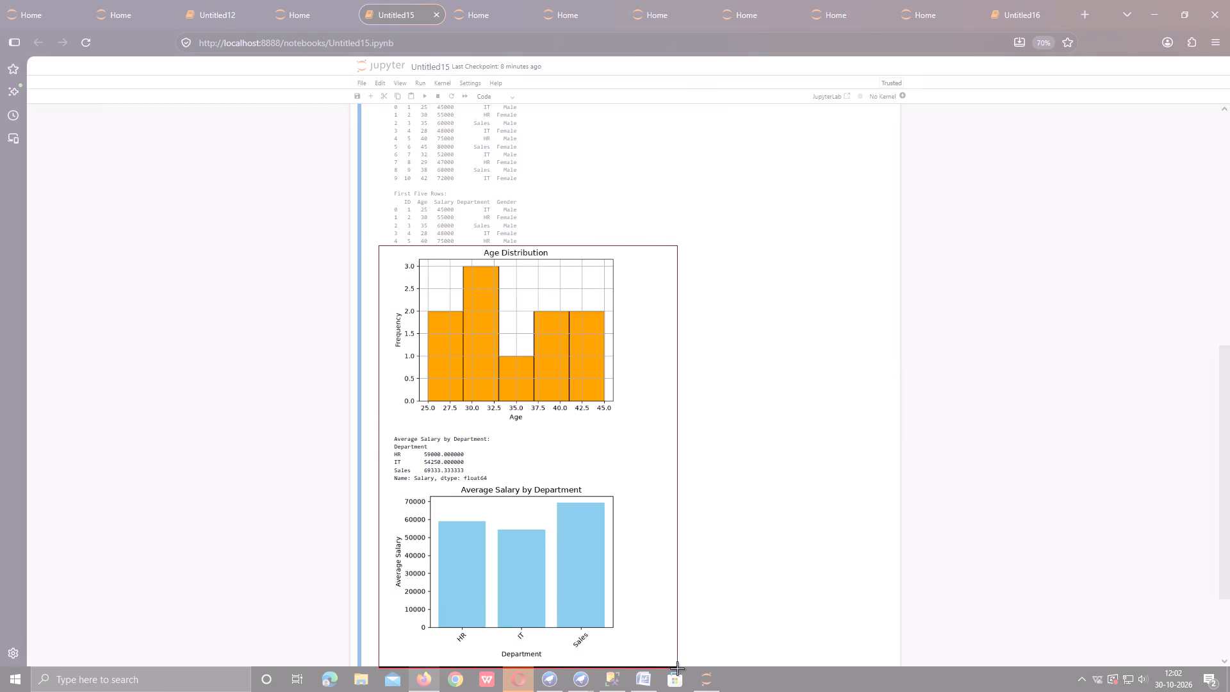
left_click_drag(677, 668, 674, 664)
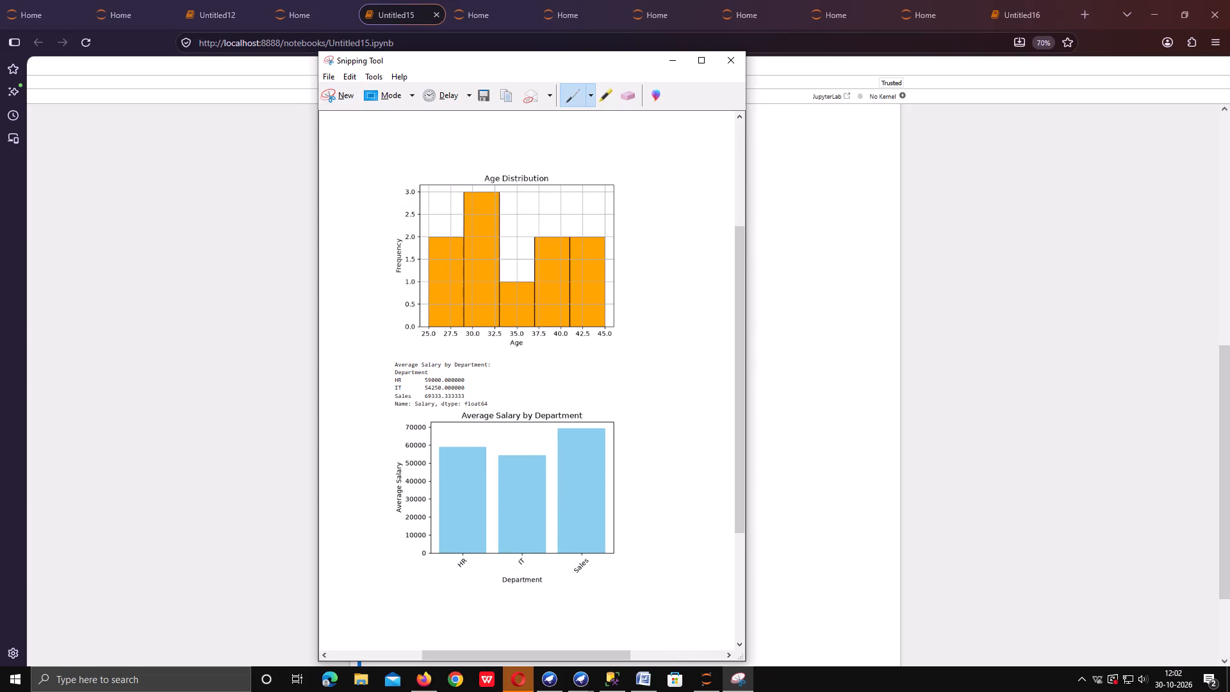
key("ctrl+c")
Minimize Snipping Tool and restore the Firefox window to its narrow size.
left_click(664, 69)
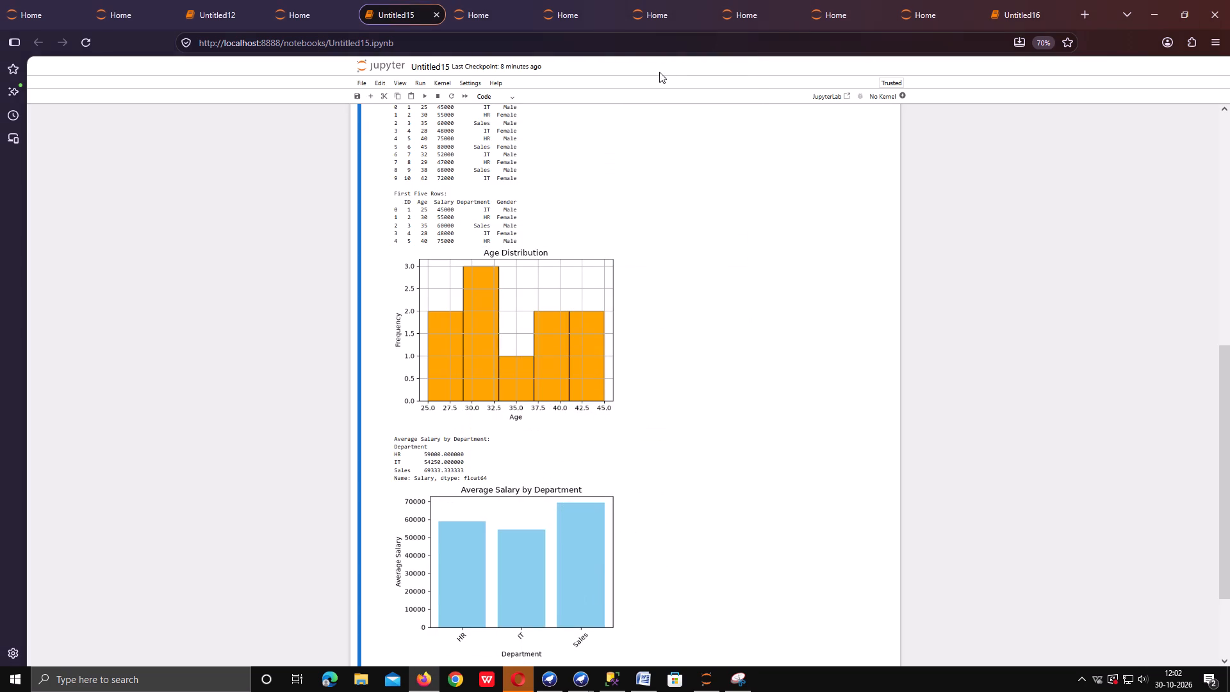
left_click(1188, 17)
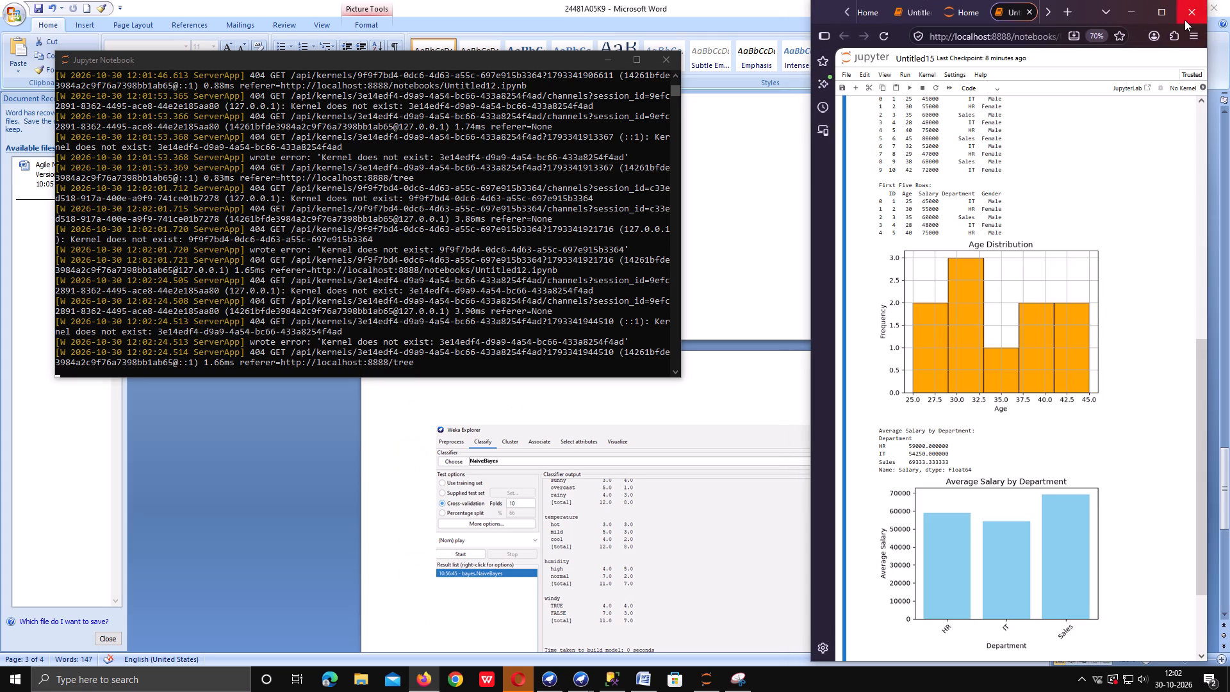
Close the Jupyter Notebook server console window.
left_click(673, 62)
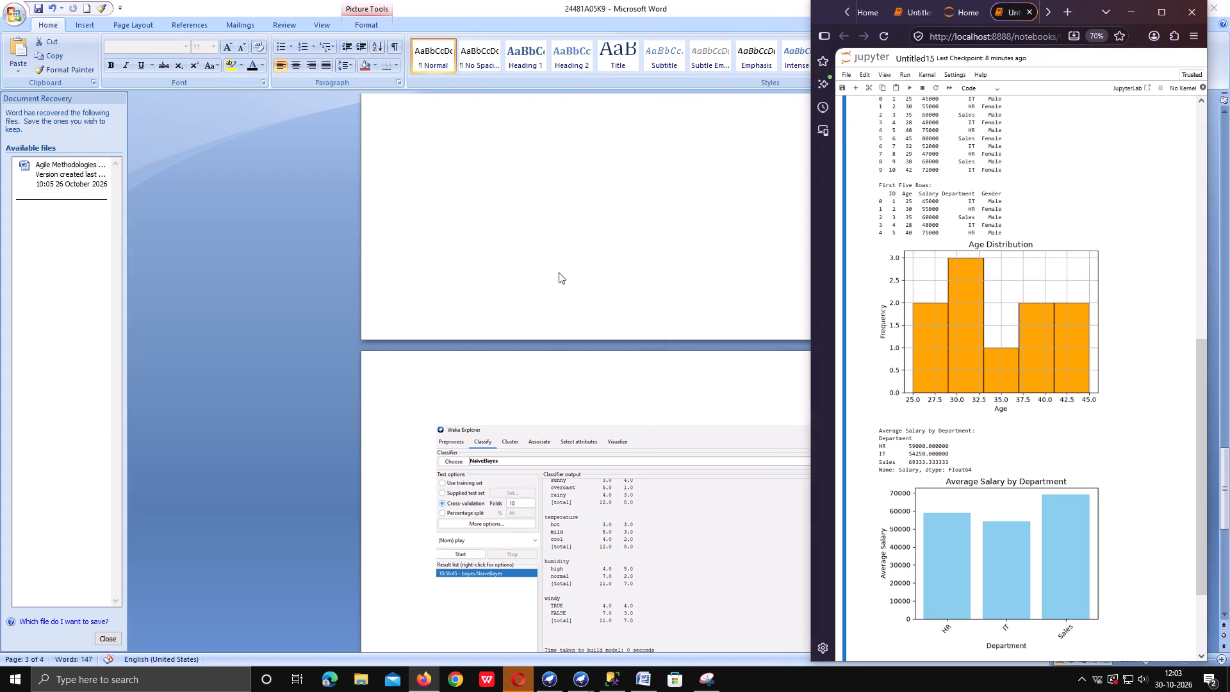
Switch to Word and paste the copied two-chart snip after the dataset output screenshot on page 3.
scroll(484, 320, "up", 17)
scroll(537, 337, "up", 3)
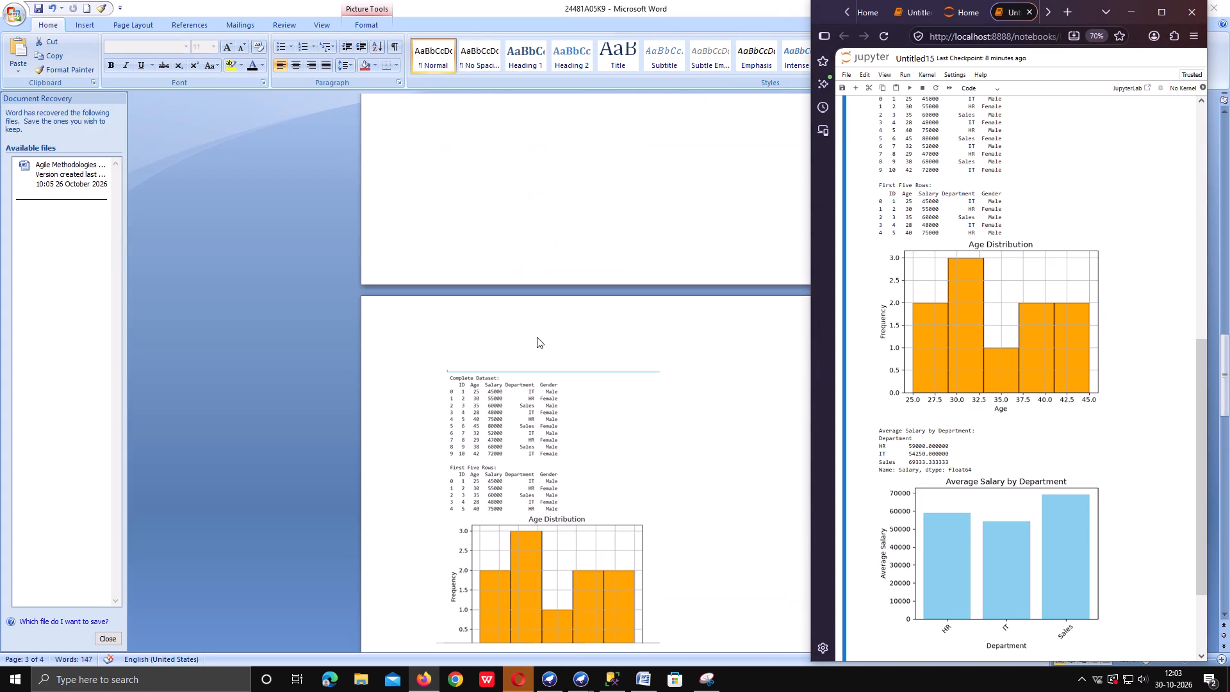
scroll(537, 337, "up", 13)
scroll(536, 337, "down", 12)
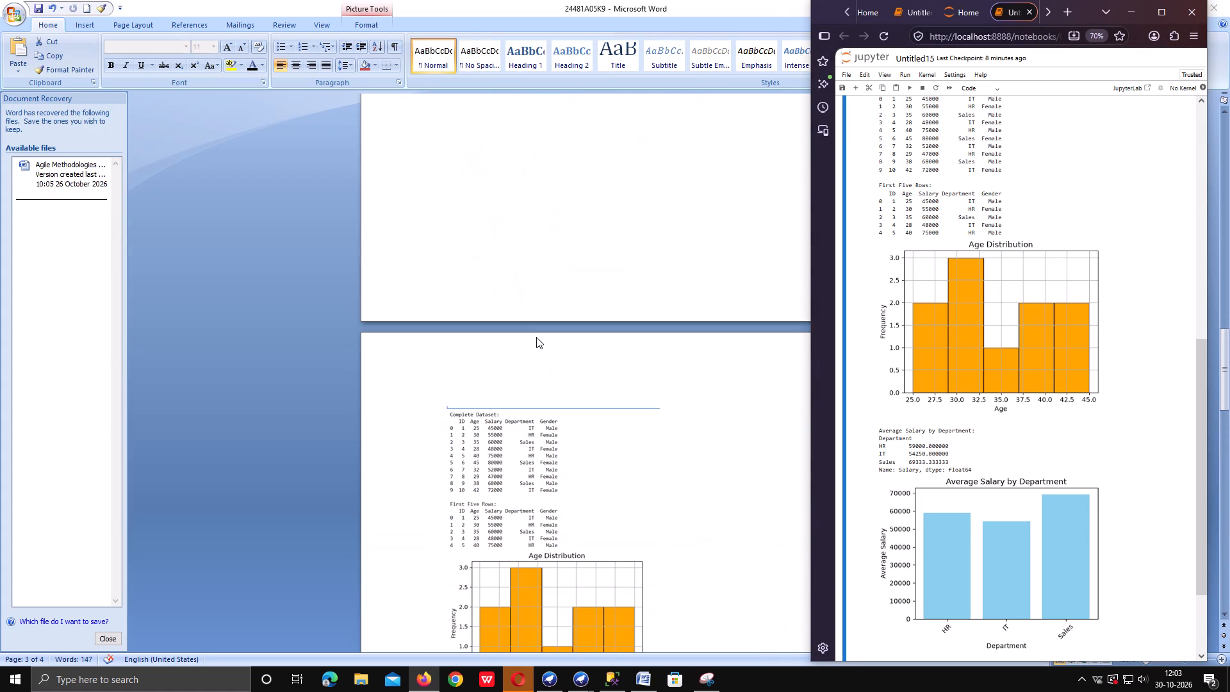
scroll(536, 337, "down", 4)
left_click(673, 404)
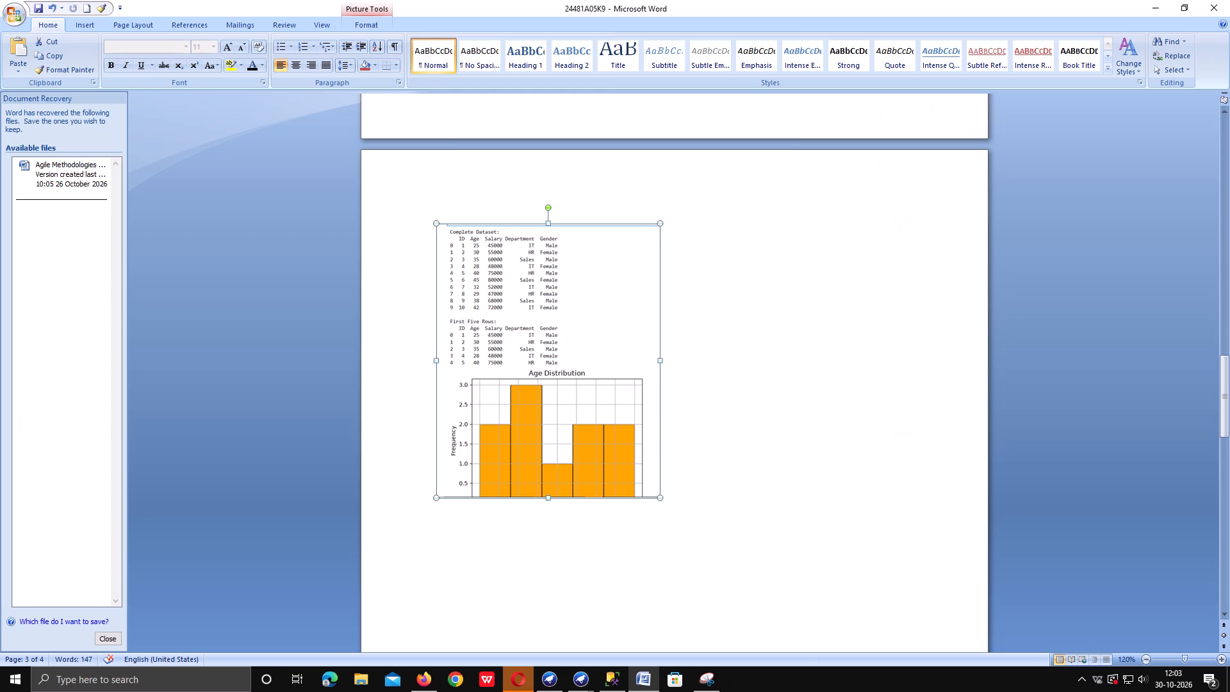
double_click(712, 371)
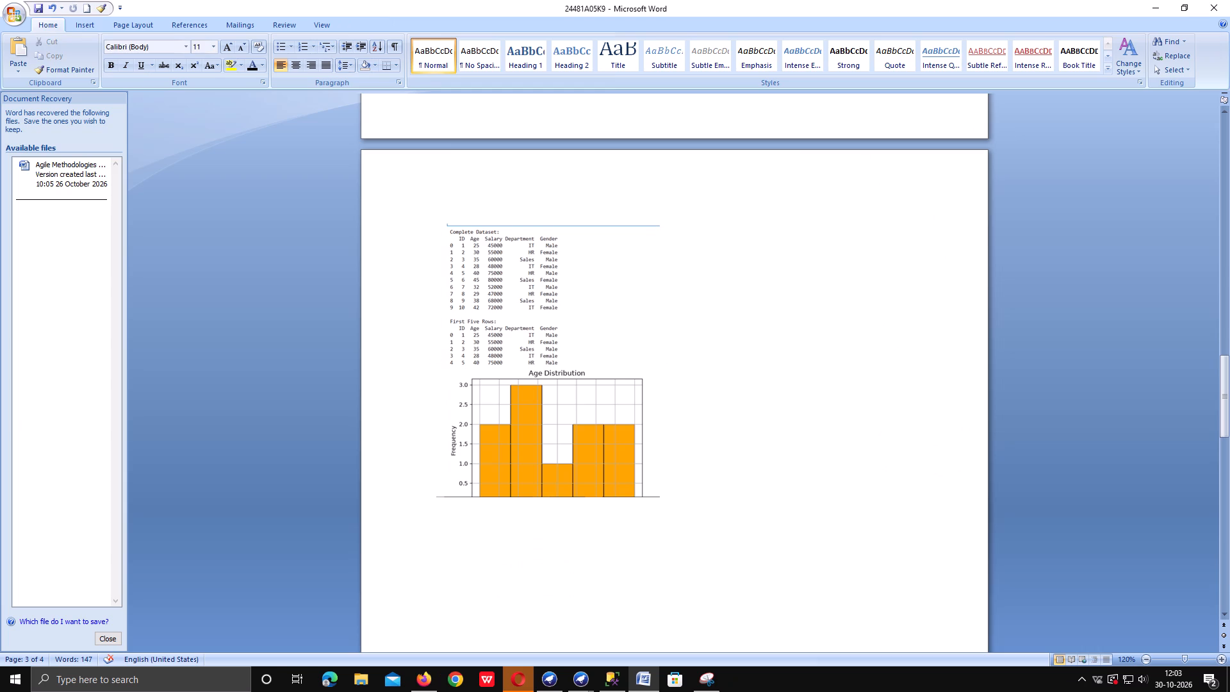
key("ctrl+v")
Review the code, the dataset output screenshot, the pasted charts picture and the Weka page for layout.
scroll(684, 355, "up", 9)
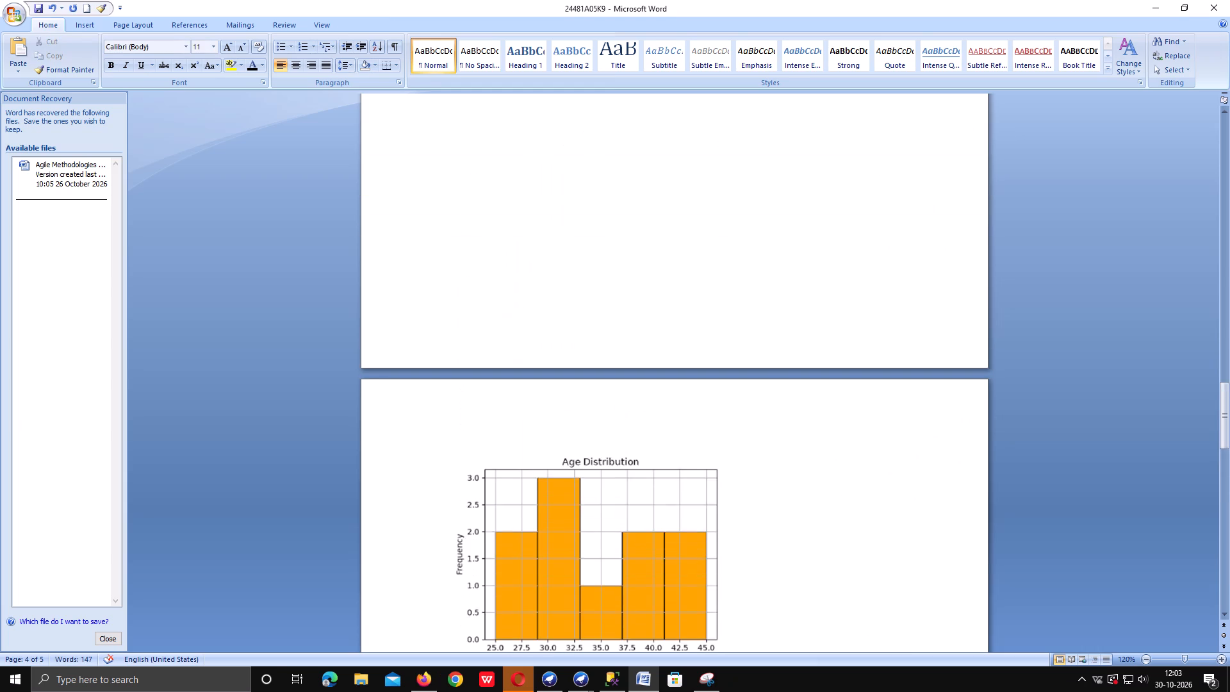
scroll(684, 355, "up", 16)
scroll(685, 355, "down", 13)
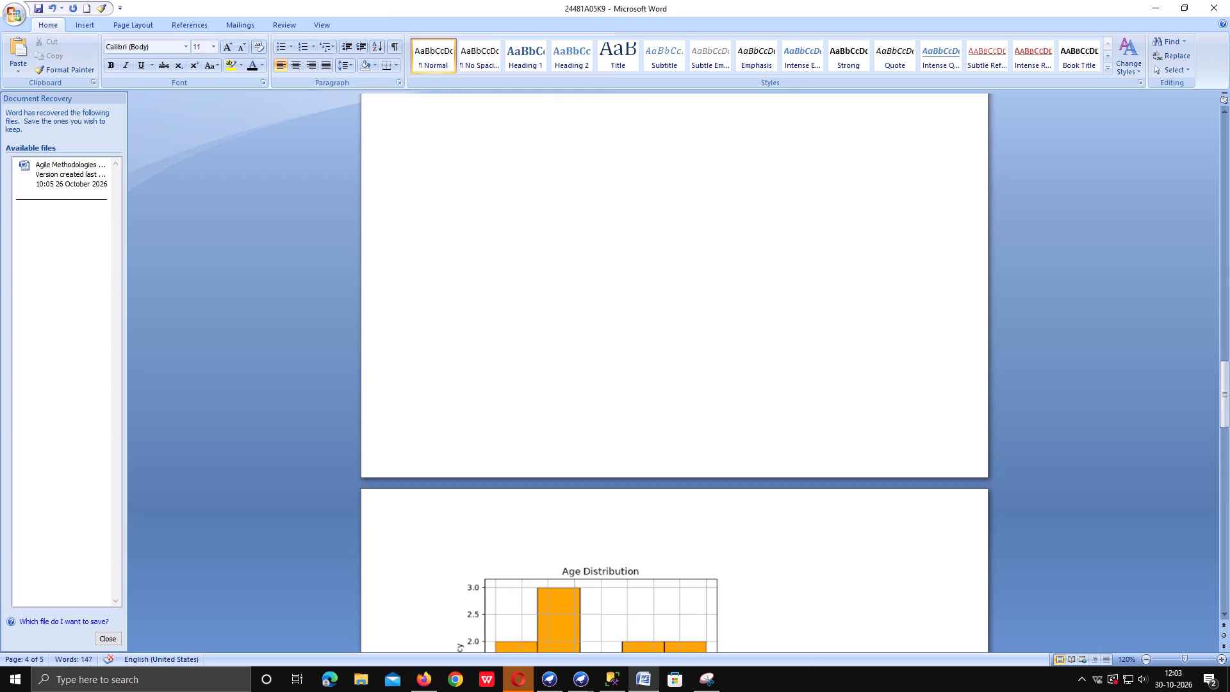
scroll(682, 357, "down", 5)
scroll(682, 357, "up", 6)
left_click(682, 357)
scroll(675, 361, "up", 2)
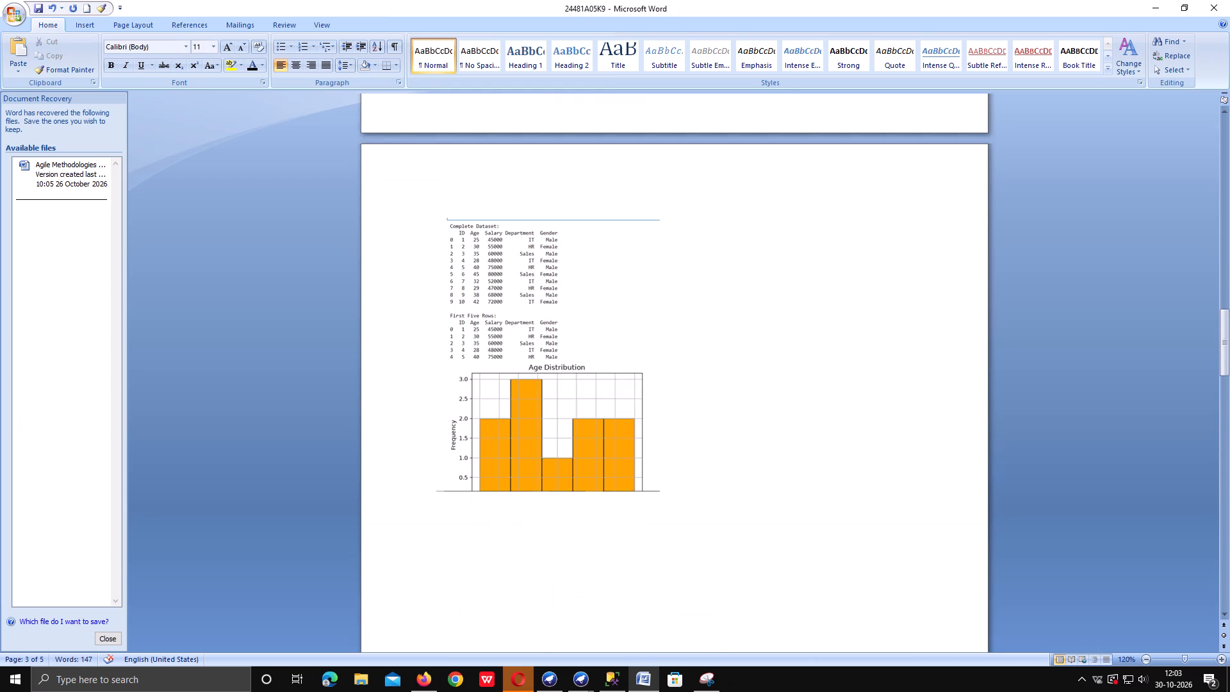
scroll(675, 361, "up", 20)
scroll(675, 361, "up", 20)
scroll(675, 361, "up", 1)
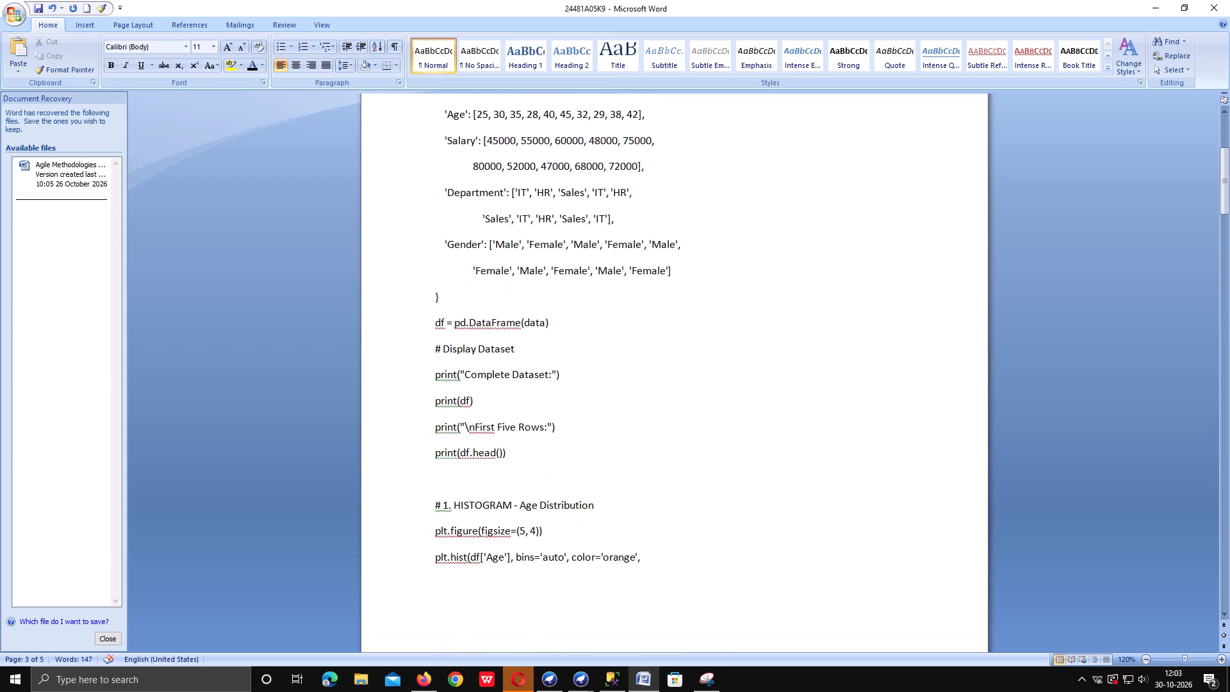
scroll(676, 361, "up", 11)
scroll(674, 361, "down", 16)
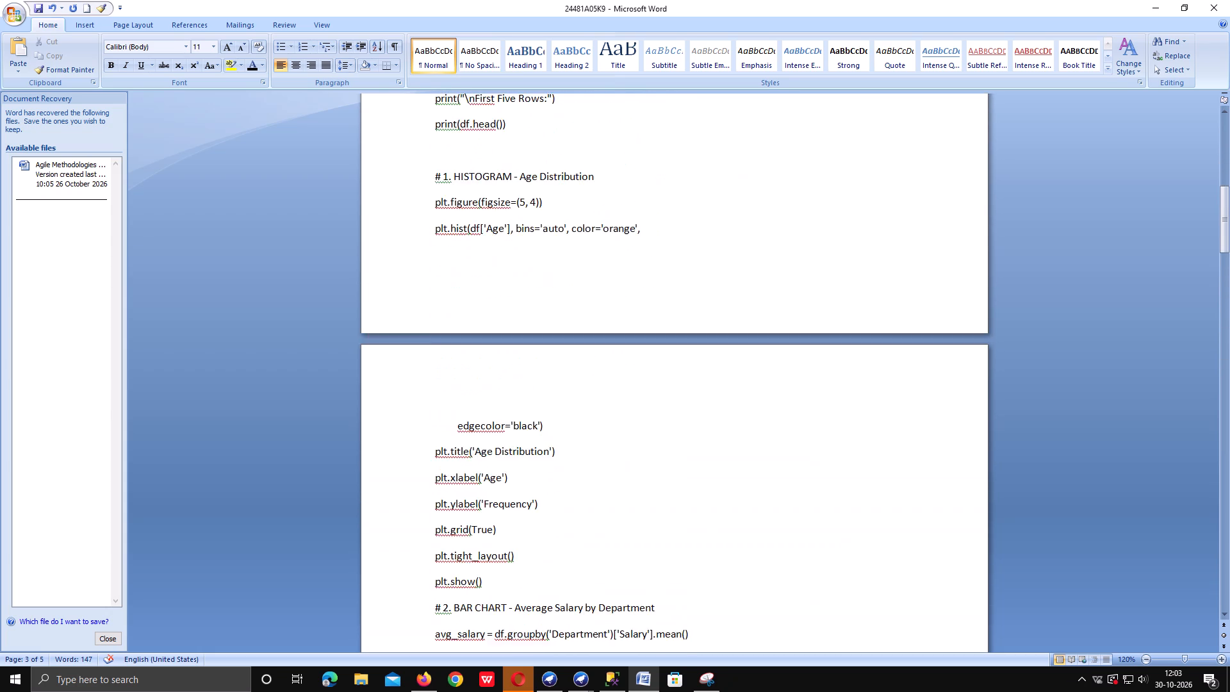
scroll(668, 365, "down", 16)
left_click(606, 436)
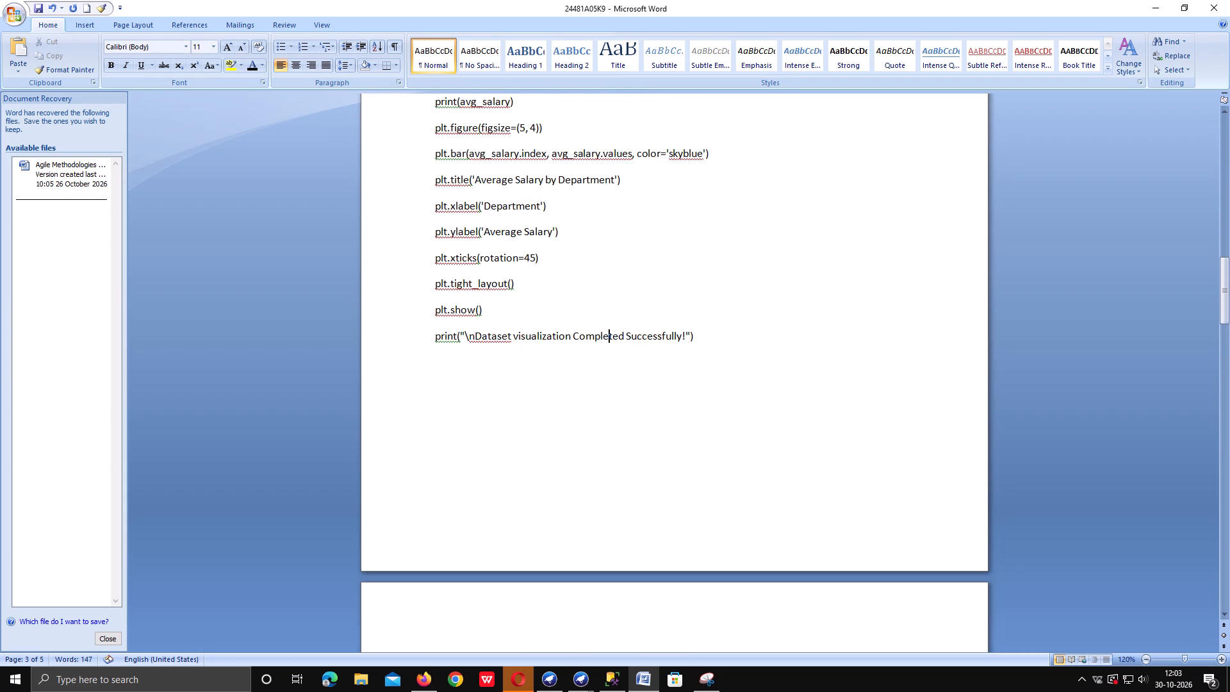
scroll(654, 395, "down", 16)
scroll(616, 402, "down", 6)
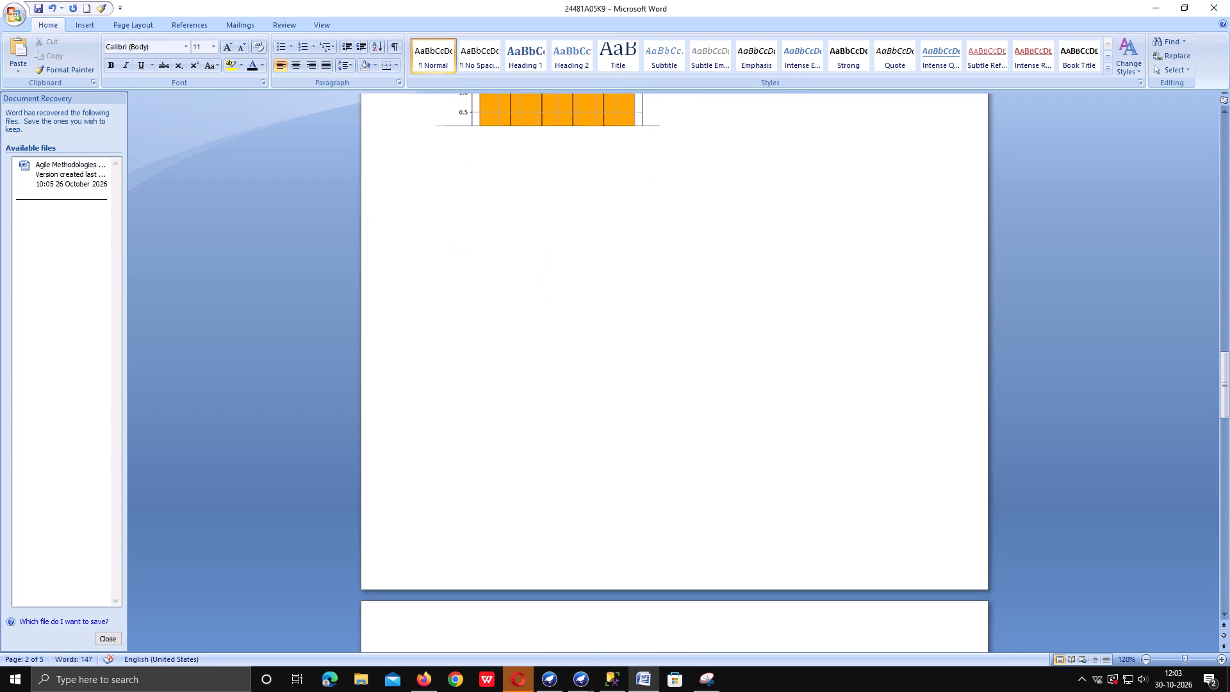
scroll(616, 402, "up", 4)
scroll(617, 401, "down", 16)
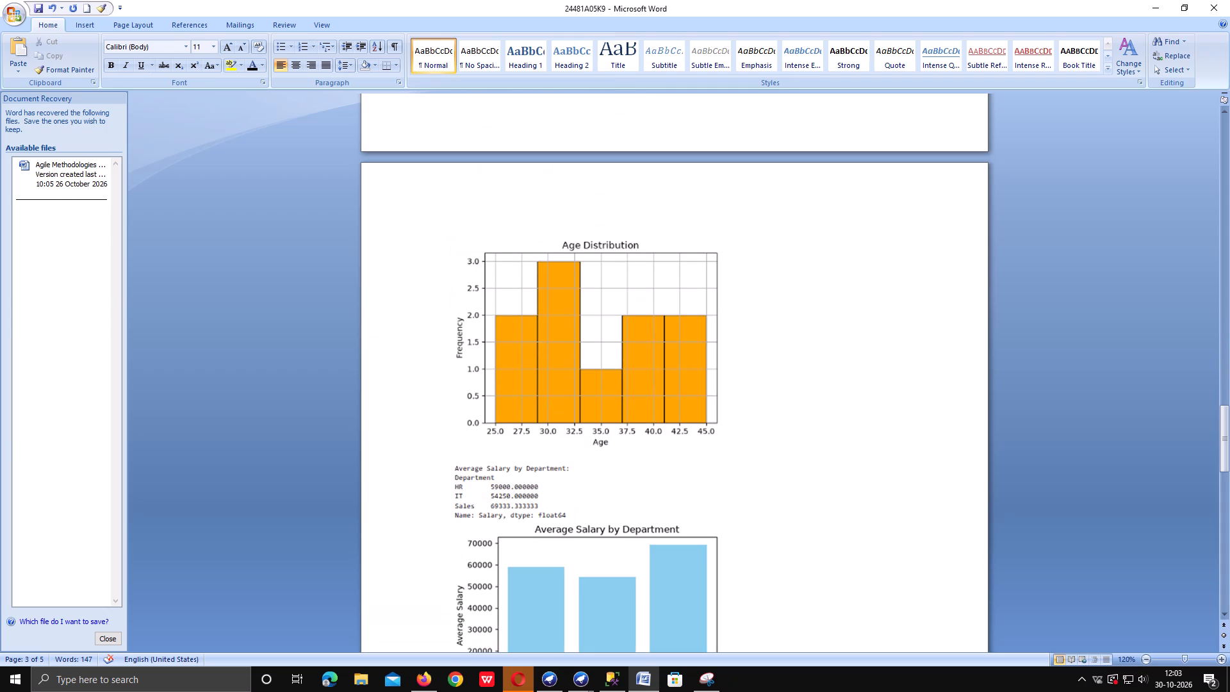
scroll(617, 401, "down", 4)
scroll(617, 401, "up", 20)
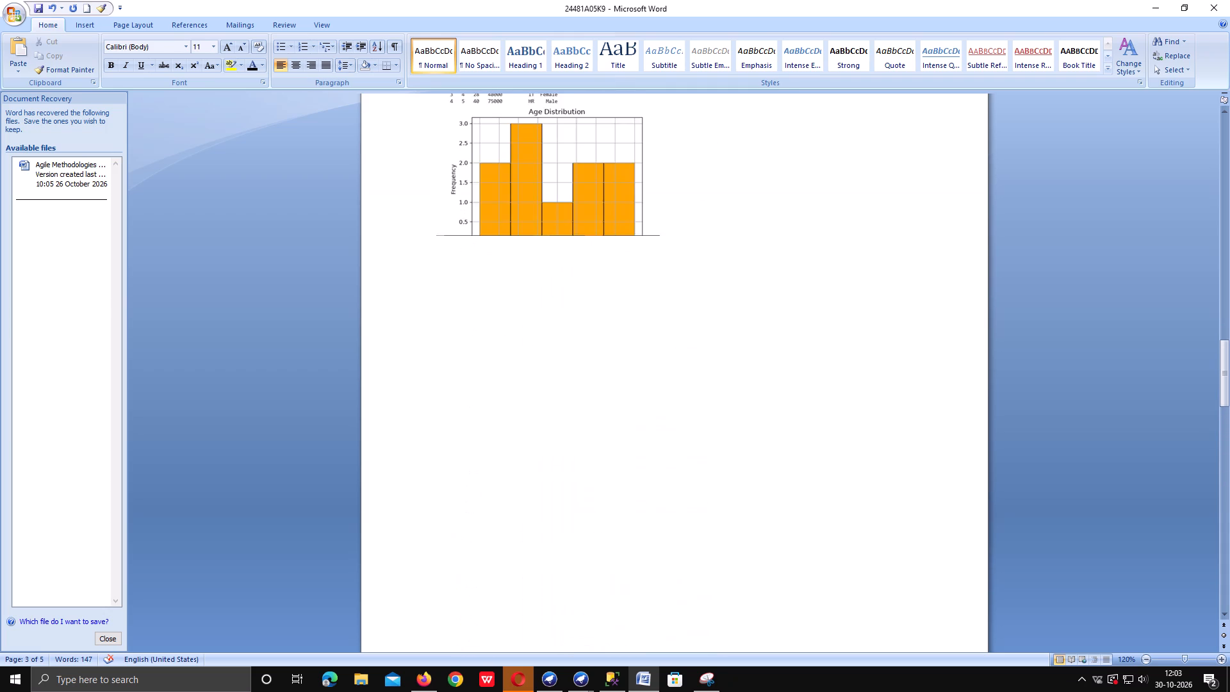
scroll(617, 401, "up", 5)
scroll(617, 401, "down", 13)
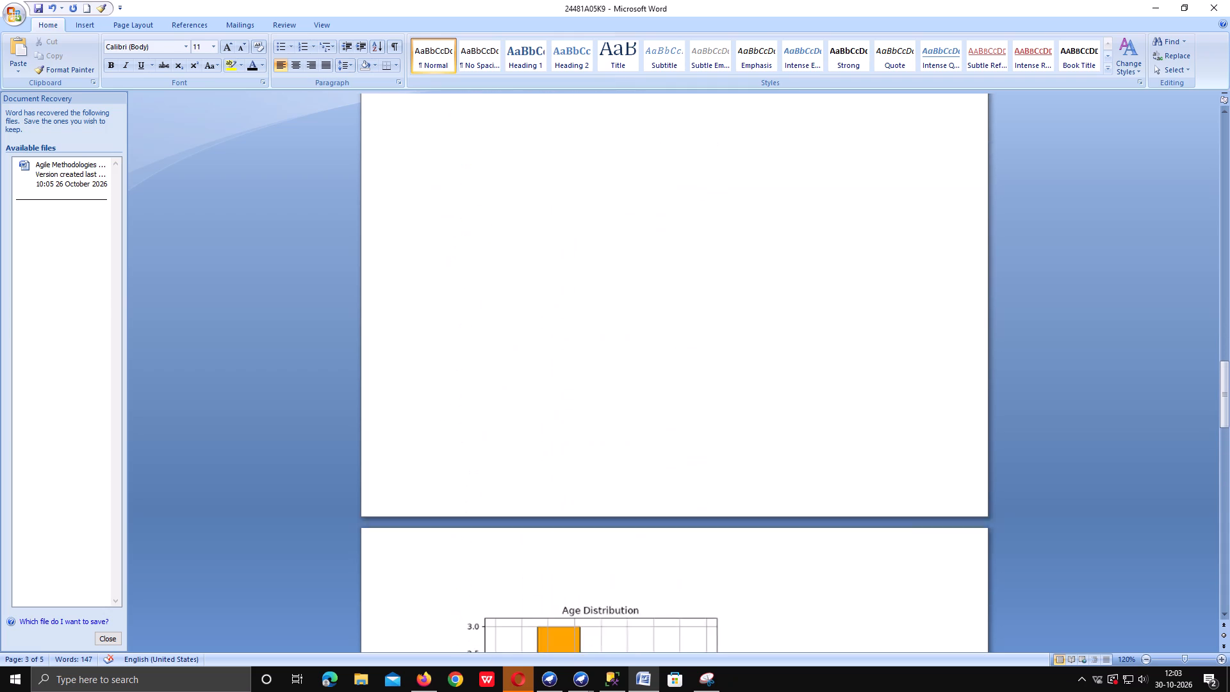
scroll(617, 401, "down", 15)
scroll(617, 401, "down", 11)
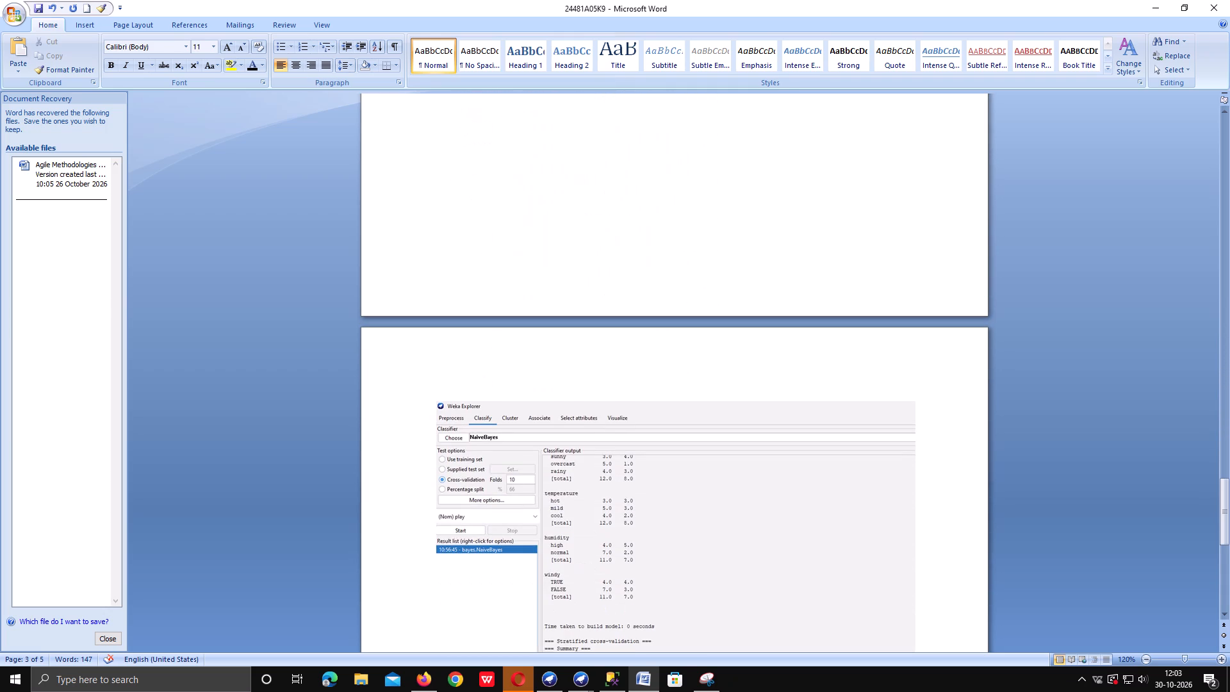
scroll(618, 400, "up", 6)
Shrink the two-chart picture proportionally until it fits beside the dataset output screenshot on page 3.
left_click(621, 398)
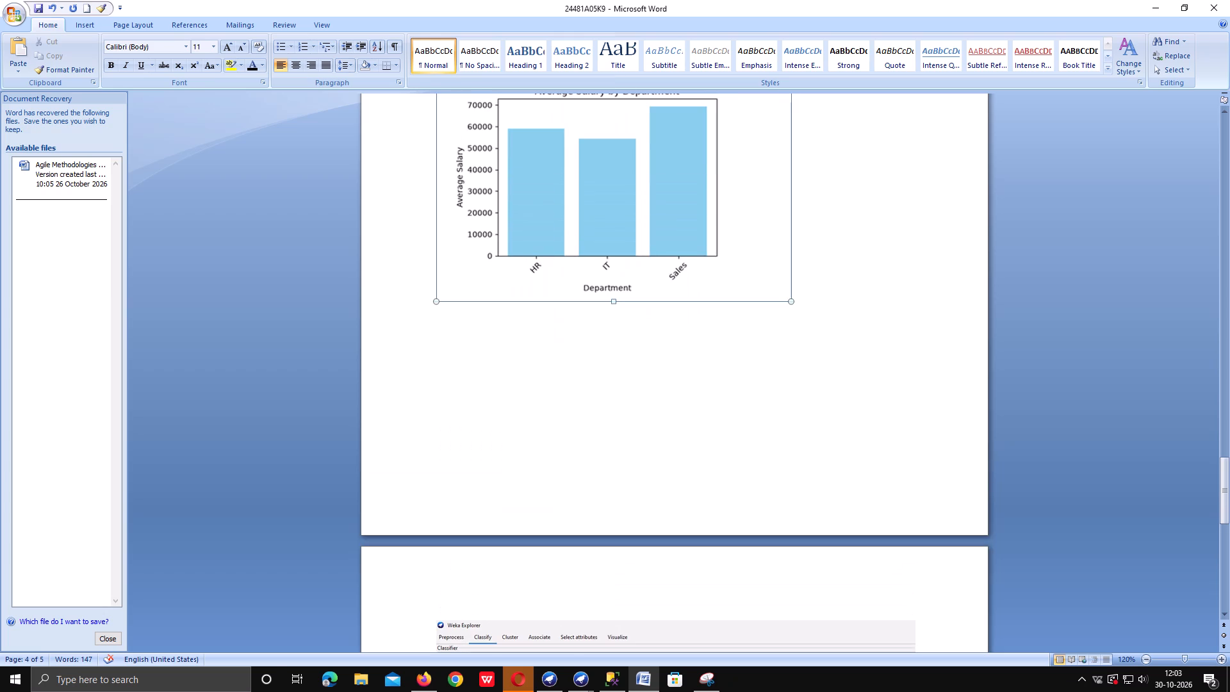
left_click_drag(791, 300, 718, 236)
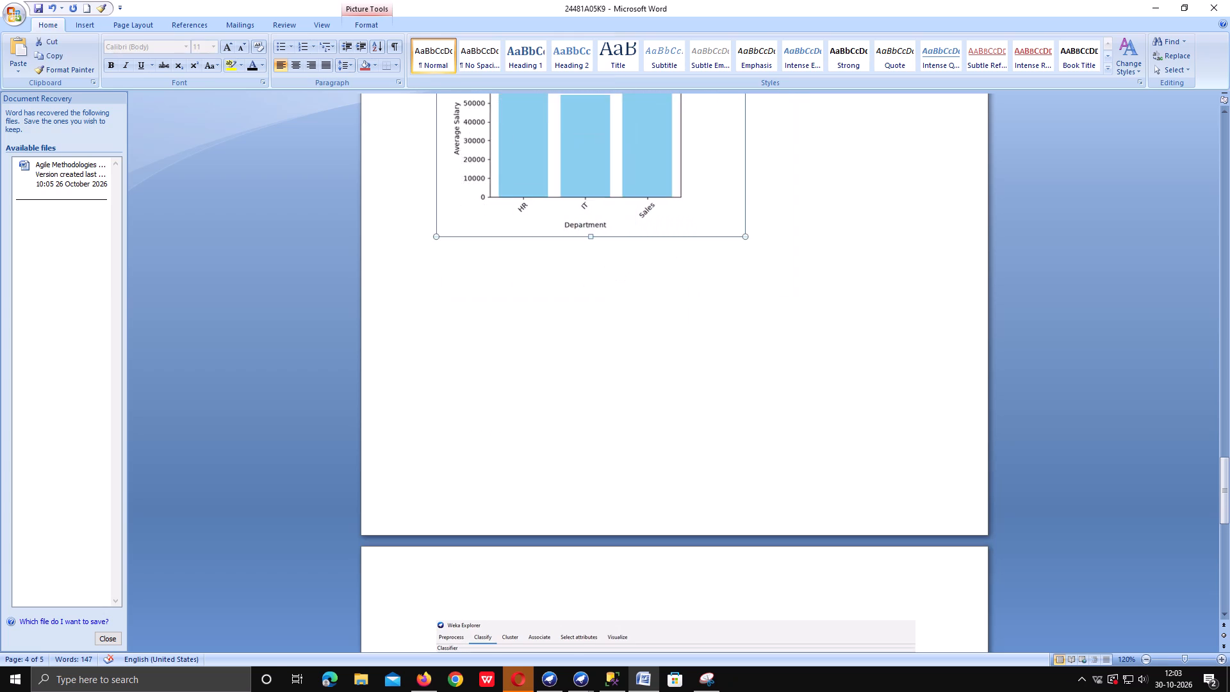
scroll(718, 236, "up", 6)
scroll(685, 386, "up", 5)
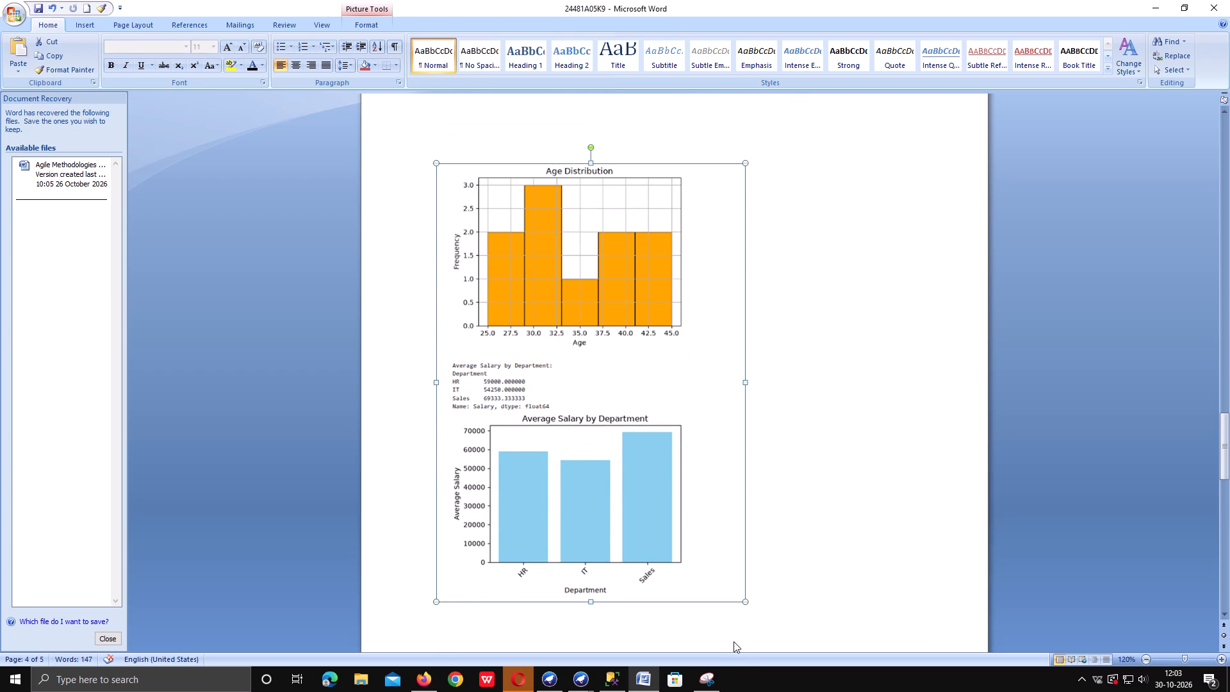
left_click_drag(745, 635, 632, 436)
scroll(631, 435, "up", 1)
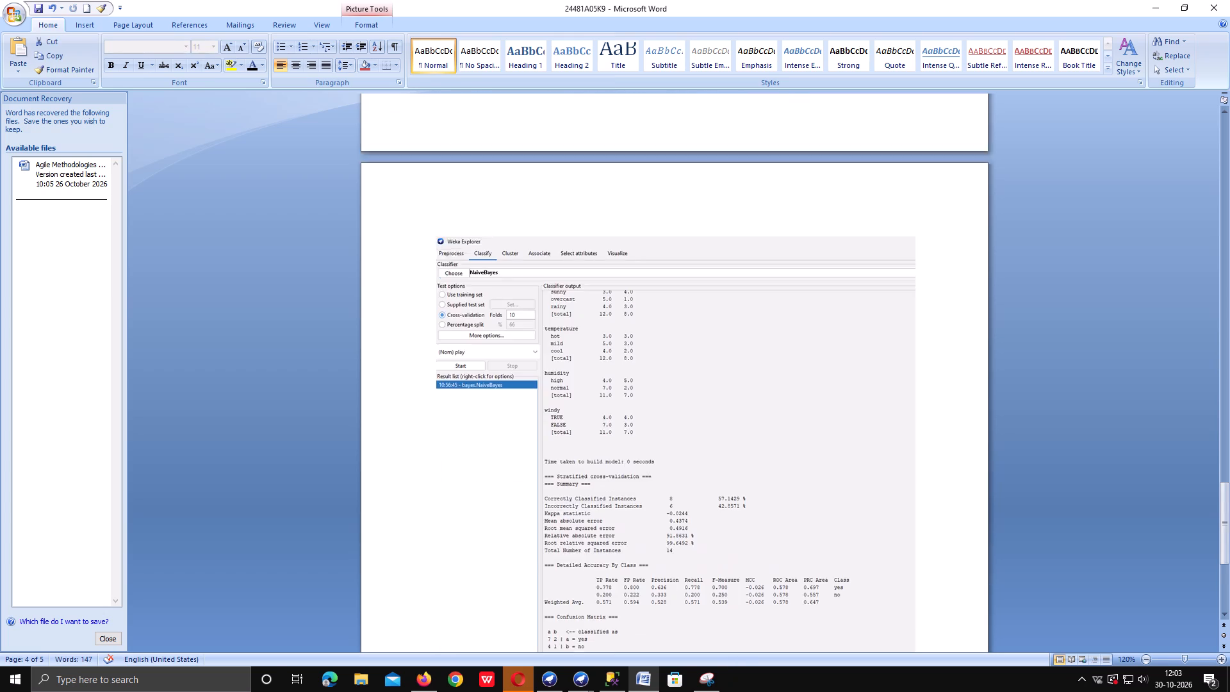
scroll(631, 435, "up", 3)
scroll(631, 435, "down", 2)
scroll(631, 435, "up", 17)
scroll(623, 439, "up", 7)
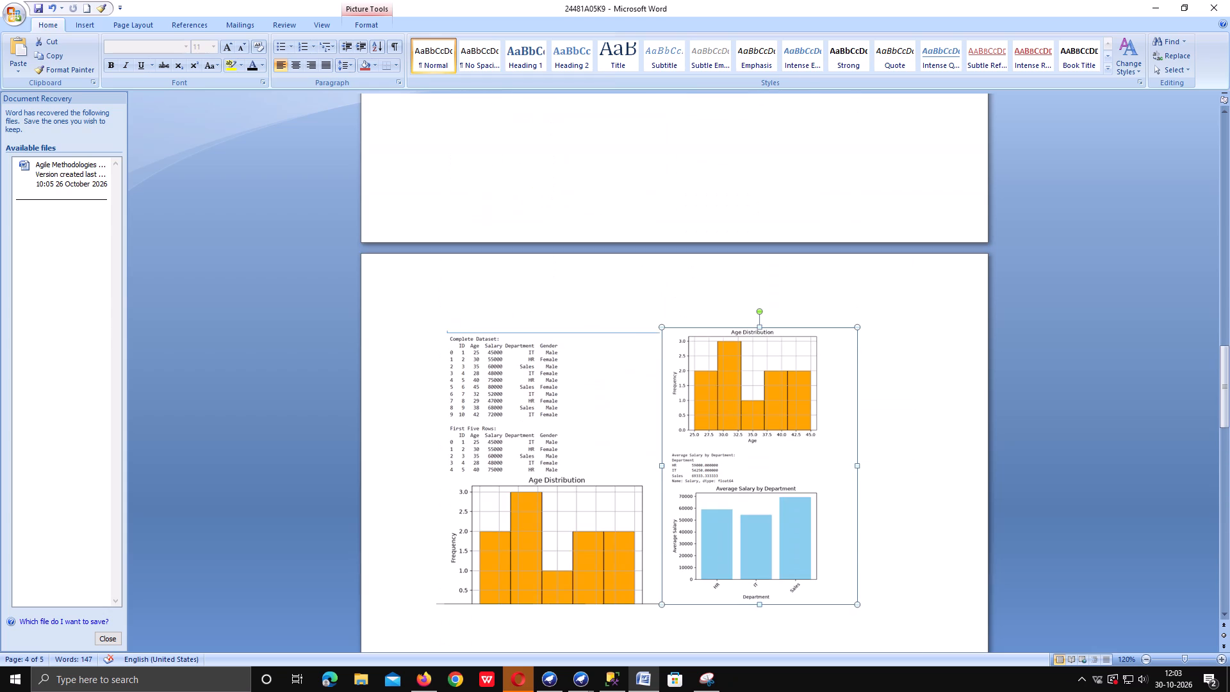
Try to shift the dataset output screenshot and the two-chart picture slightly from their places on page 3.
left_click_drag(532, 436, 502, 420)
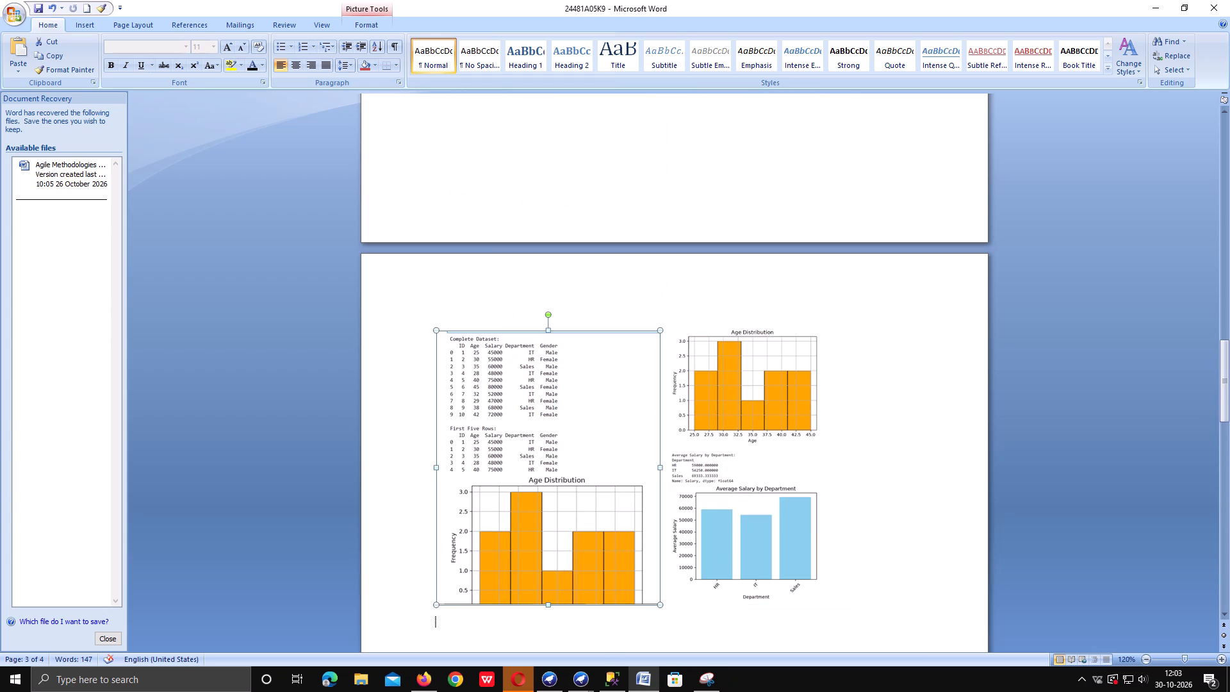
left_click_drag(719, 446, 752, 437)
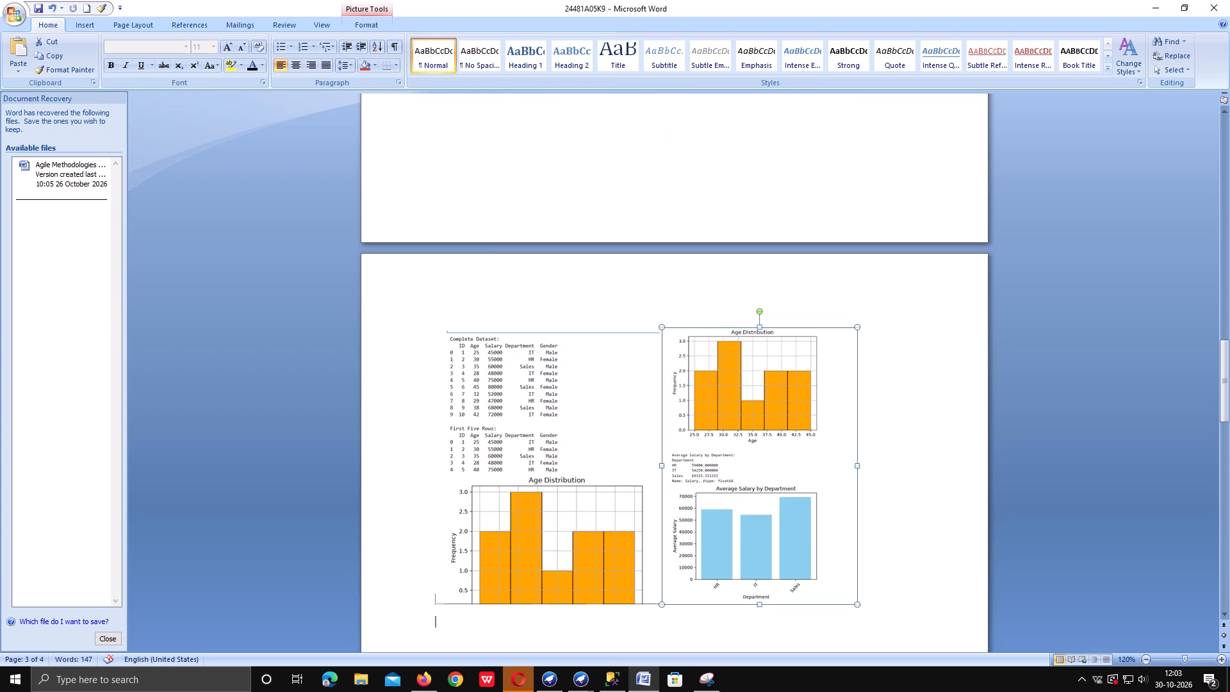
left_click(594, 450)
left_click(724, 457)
Check the side-by-side output screenshots and the following page with the Weka NaiveBayes screenshot.
scroll(677, 373, "up", 3)
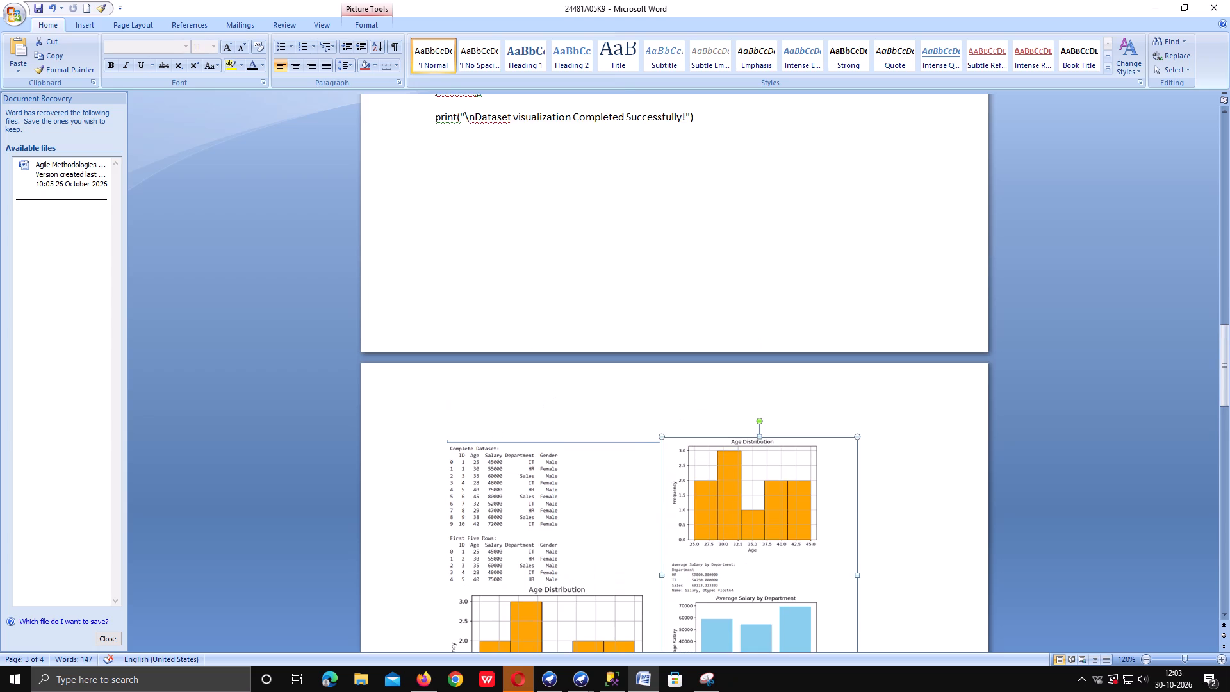
scroll(677, 373, "up", 2)
left_click(645, 330)
scroll(734, 441, "down", 4)
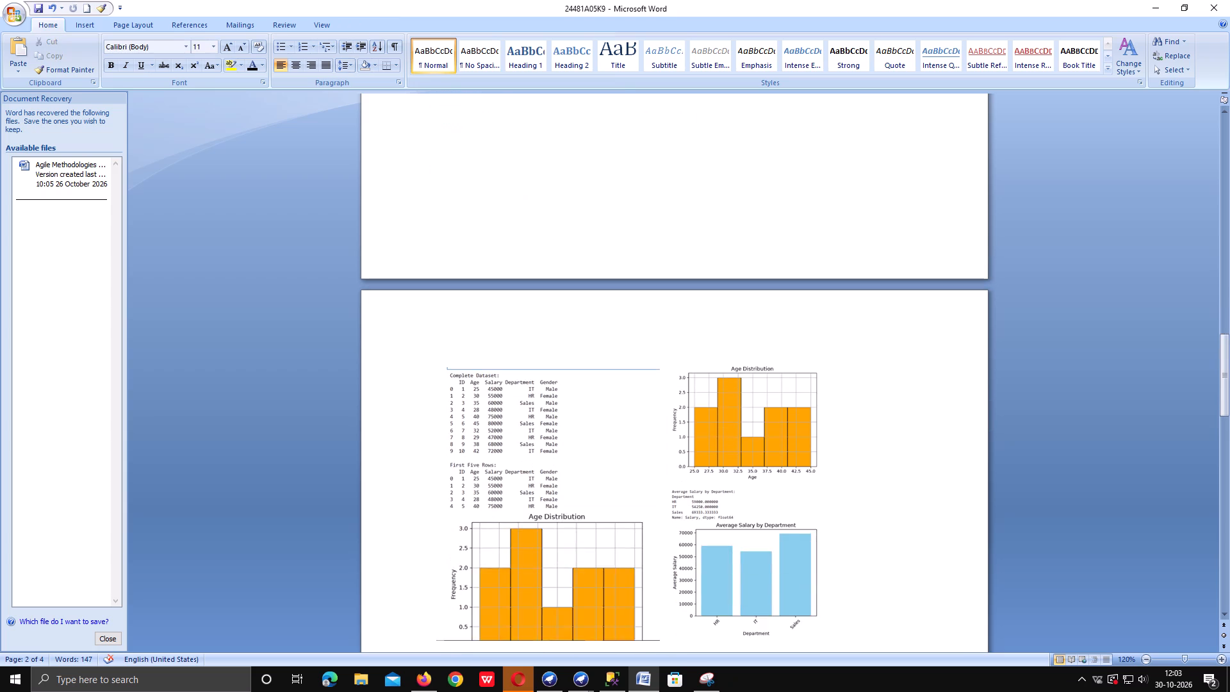
scroll(734, 441, "down", 18)
scroll(735, 441, "down", 4)
scroll(735, 441, "up", 1)
scroll(735, 441, "down", 3)
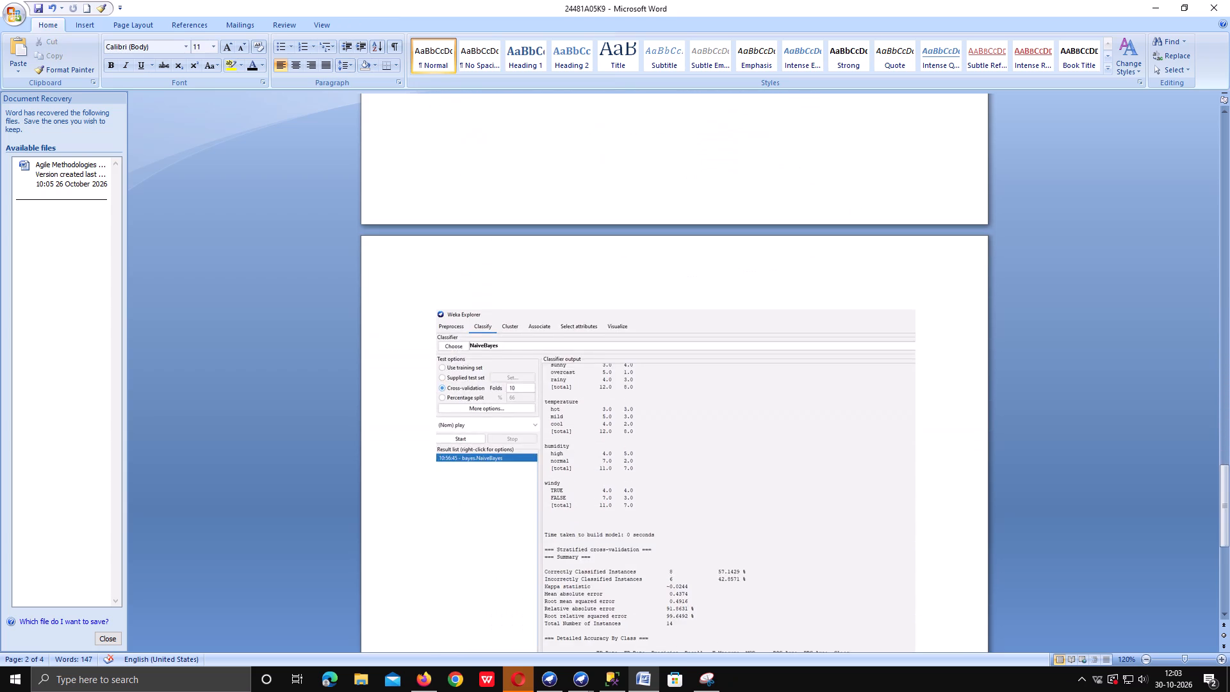
scroll(735, 441, "down", 9)
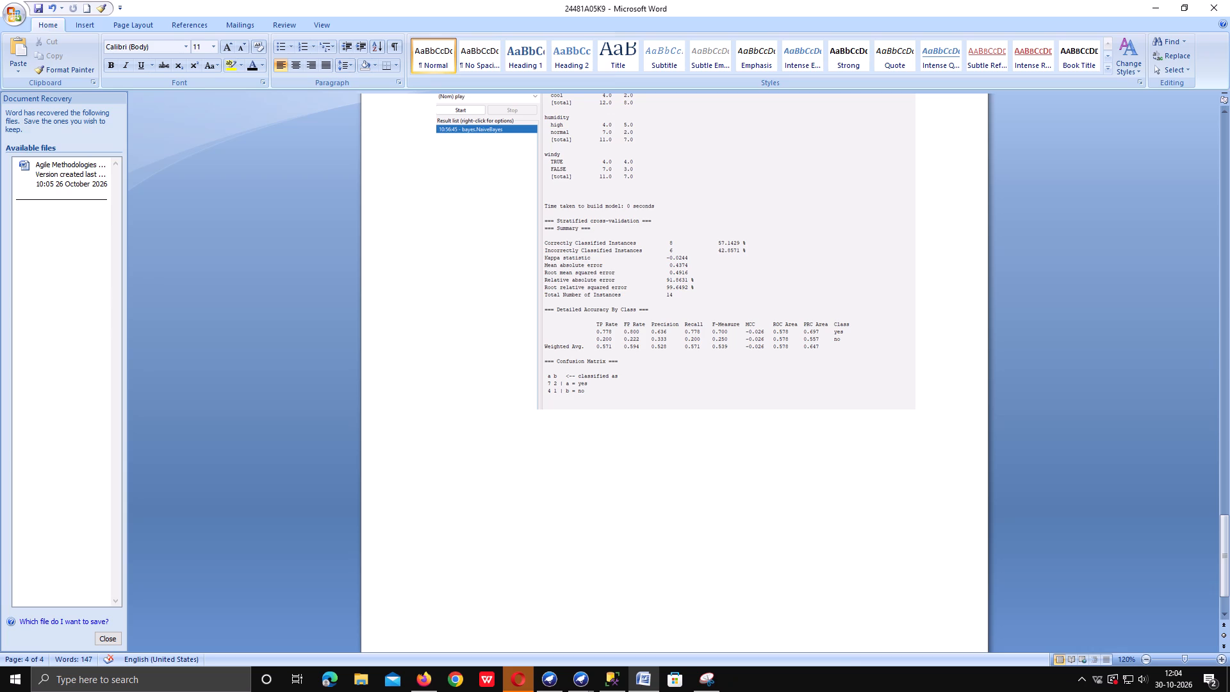
Below the Weka NaiveBayes screenshot, add a new line reading "Perform classification on a dataset using navie bayes alogithm in weka steps".
left_click(610, 447)
left_click(618, 465)
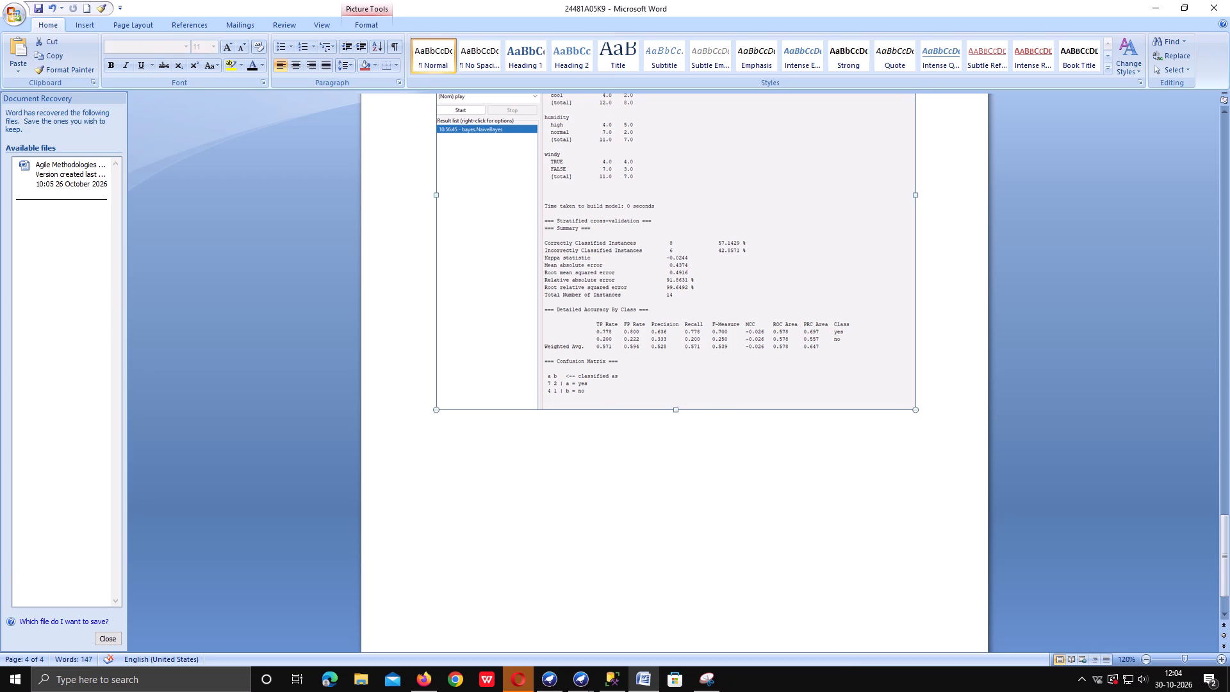
scroll(771, 413, "up", 5)
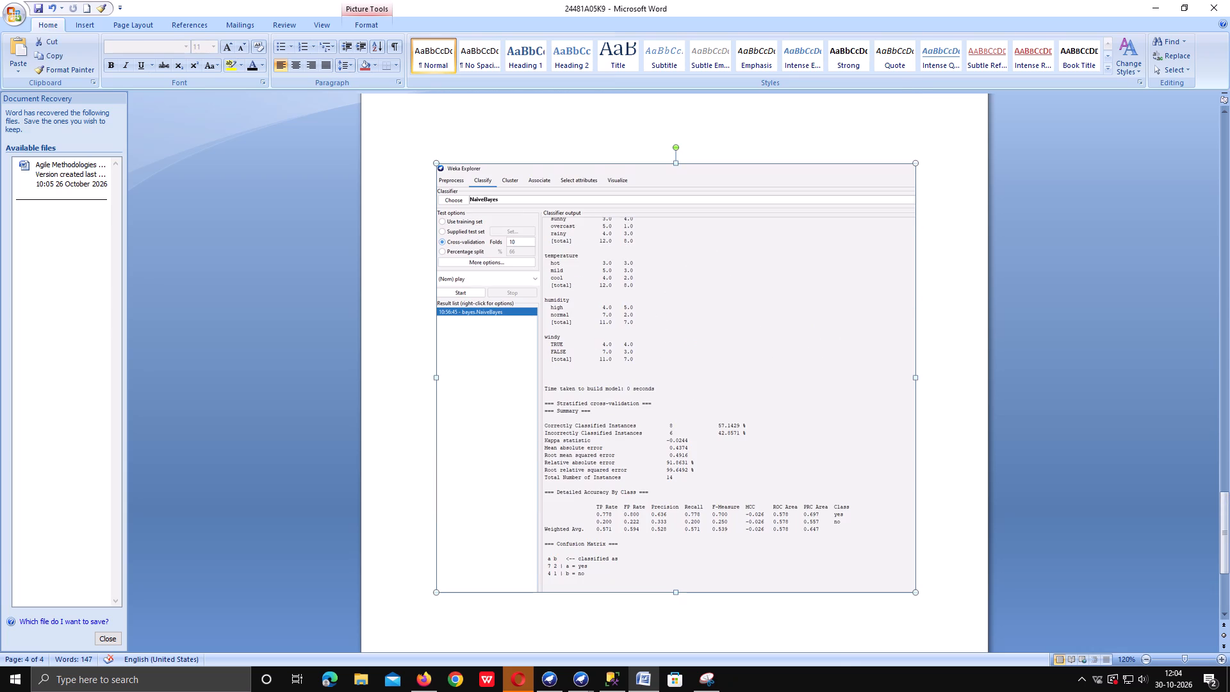
left_click(931, 567)
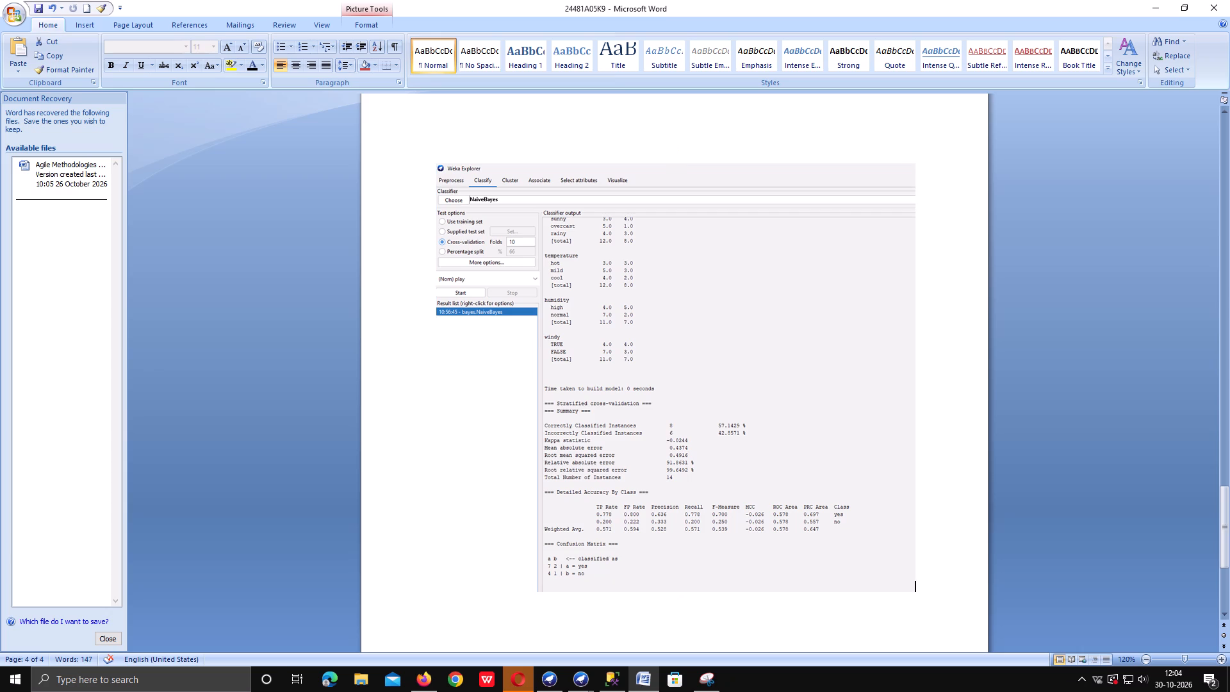
key("Return")
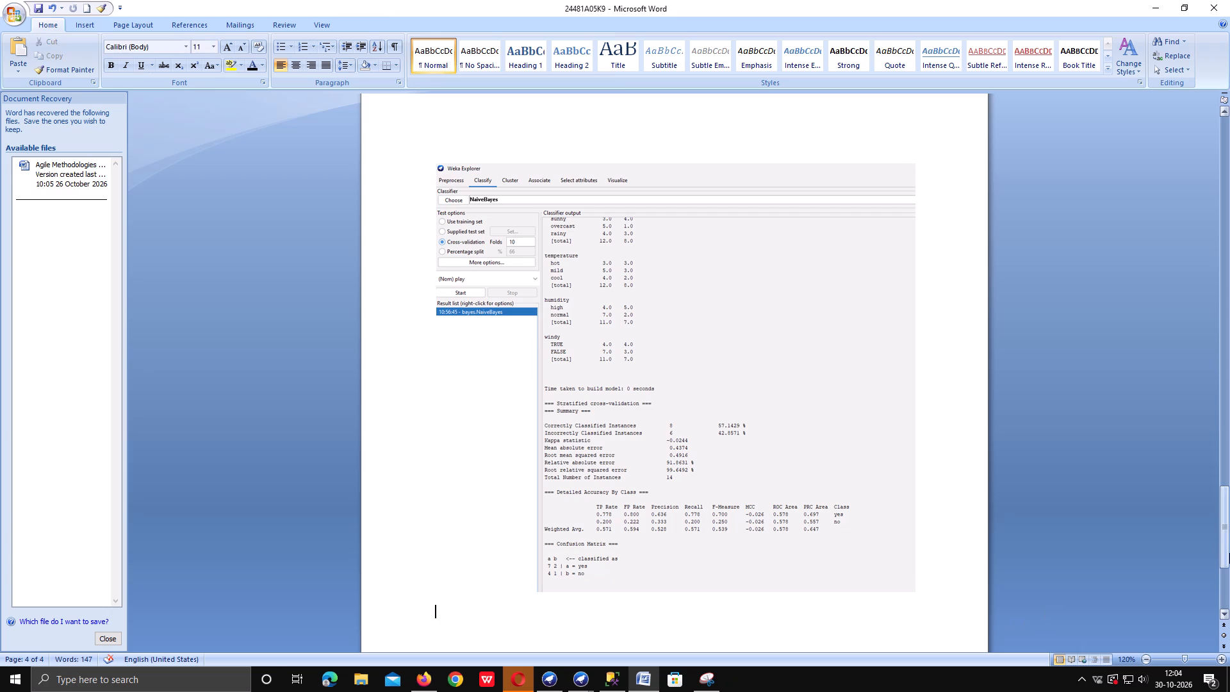
type("pe")
type("rform classification")
key("space")
type("on a datas")
type("et using navie ba")
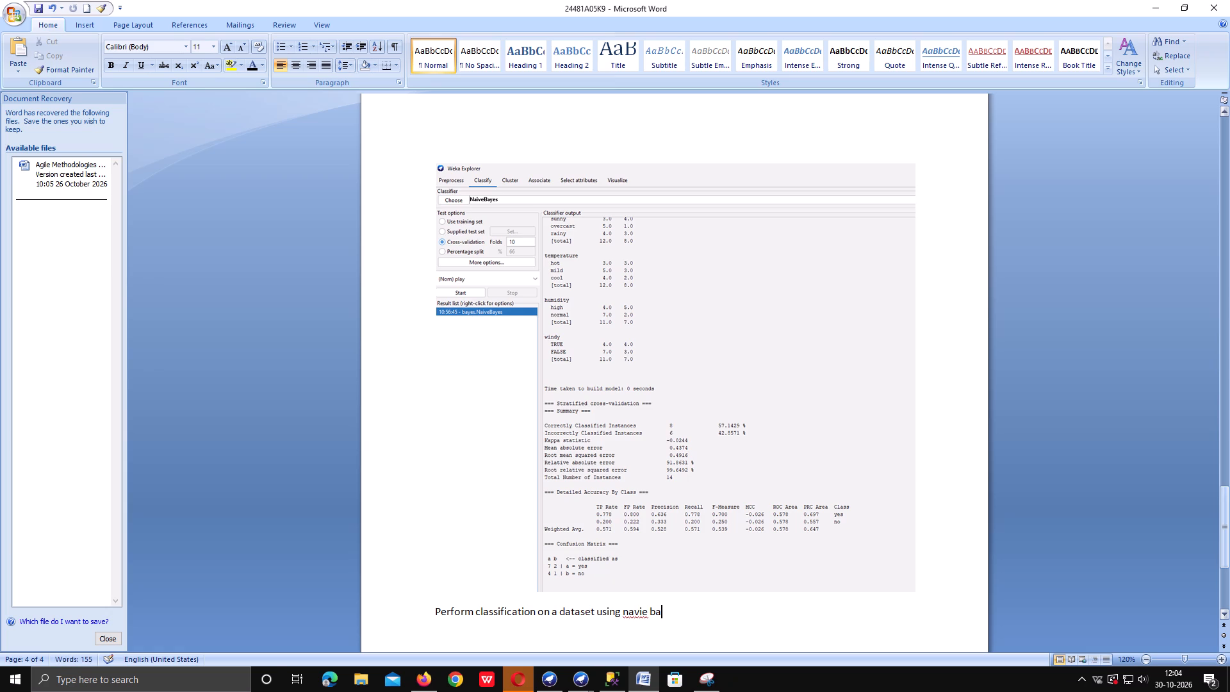
type("yes alogithm in weka steps")
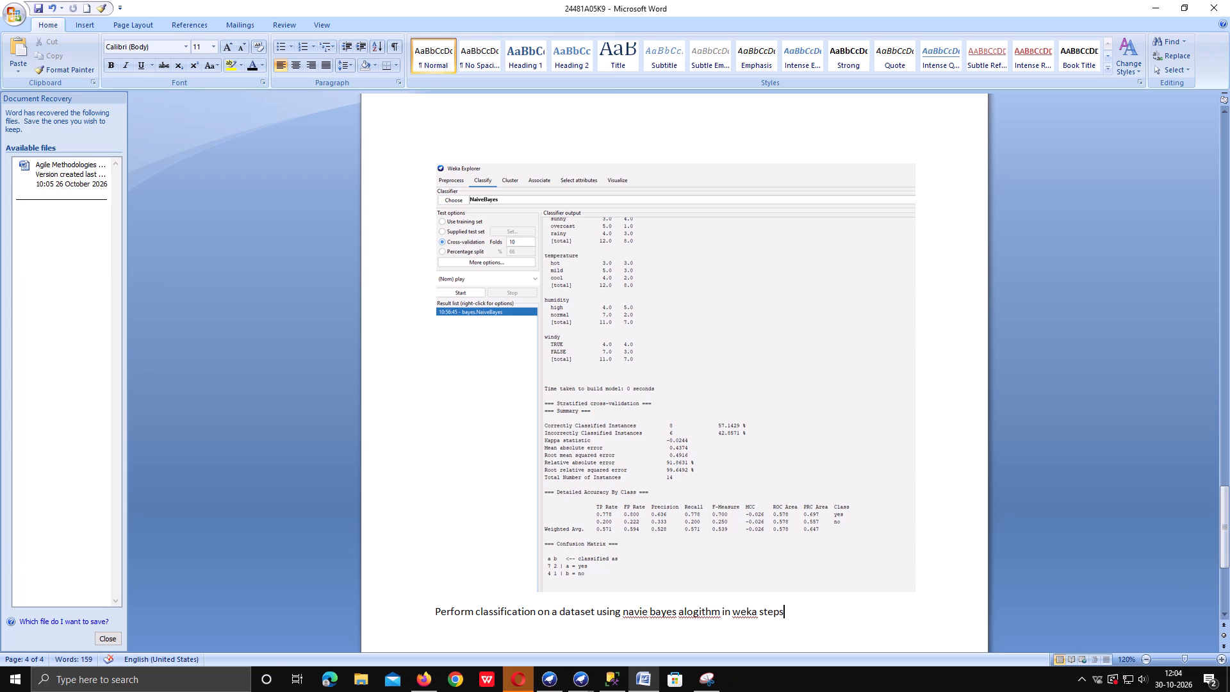
Copy the line "Perform classification on a dataset using navie bayes alogithm in weka steps" below the Weka screenshot.
left_click_drag(429, 607, 485, 603)
left_click(407, 540)
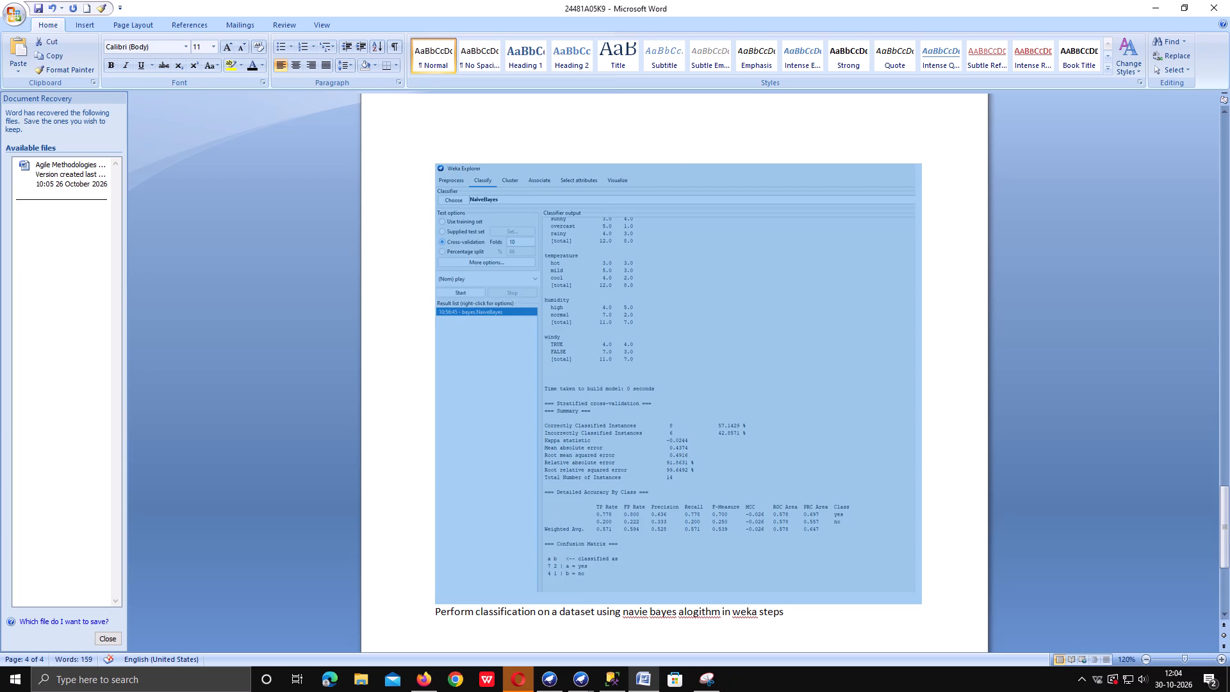
left_click(889, 508)
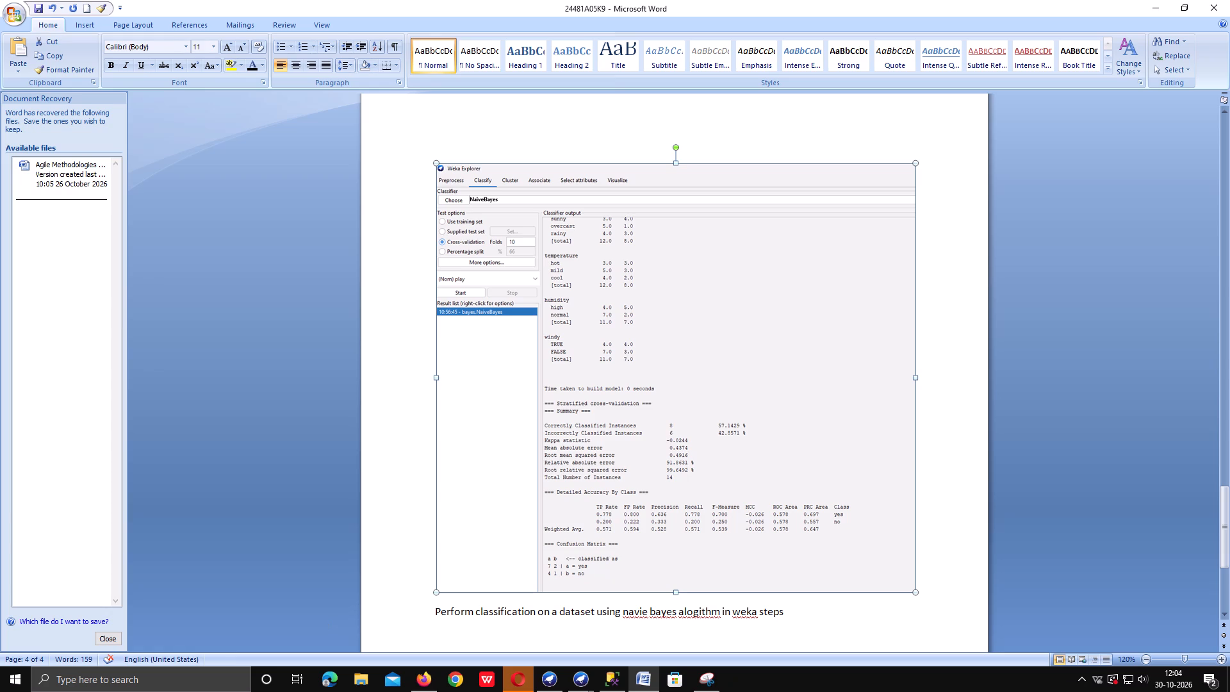
left_click_drag(429, 610, 741, 623)
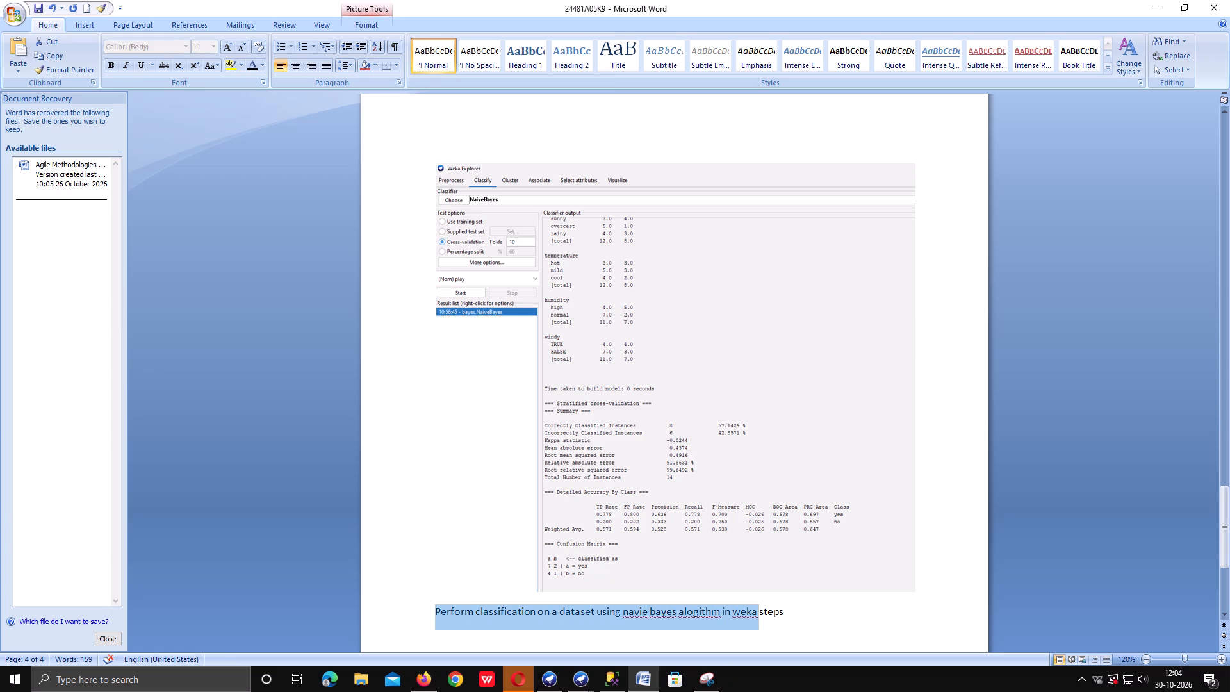
left_click_drag(741, 623, 830, 623)
key("ctrl+c")
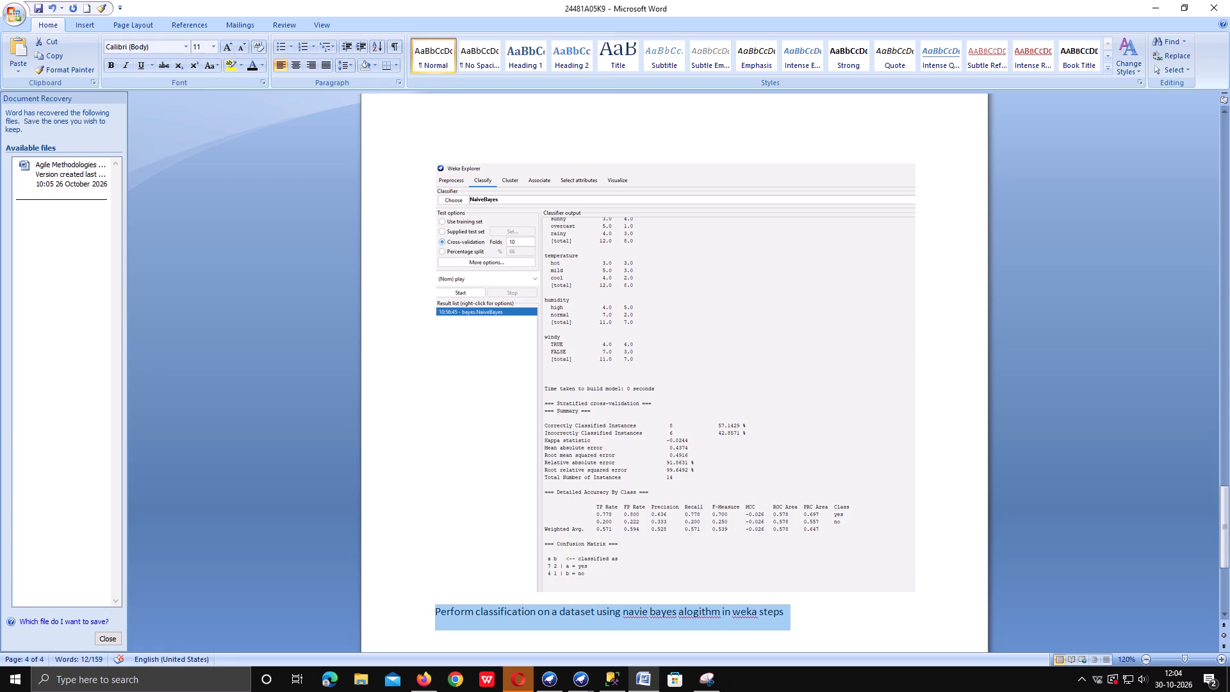
left_click(828, 624)
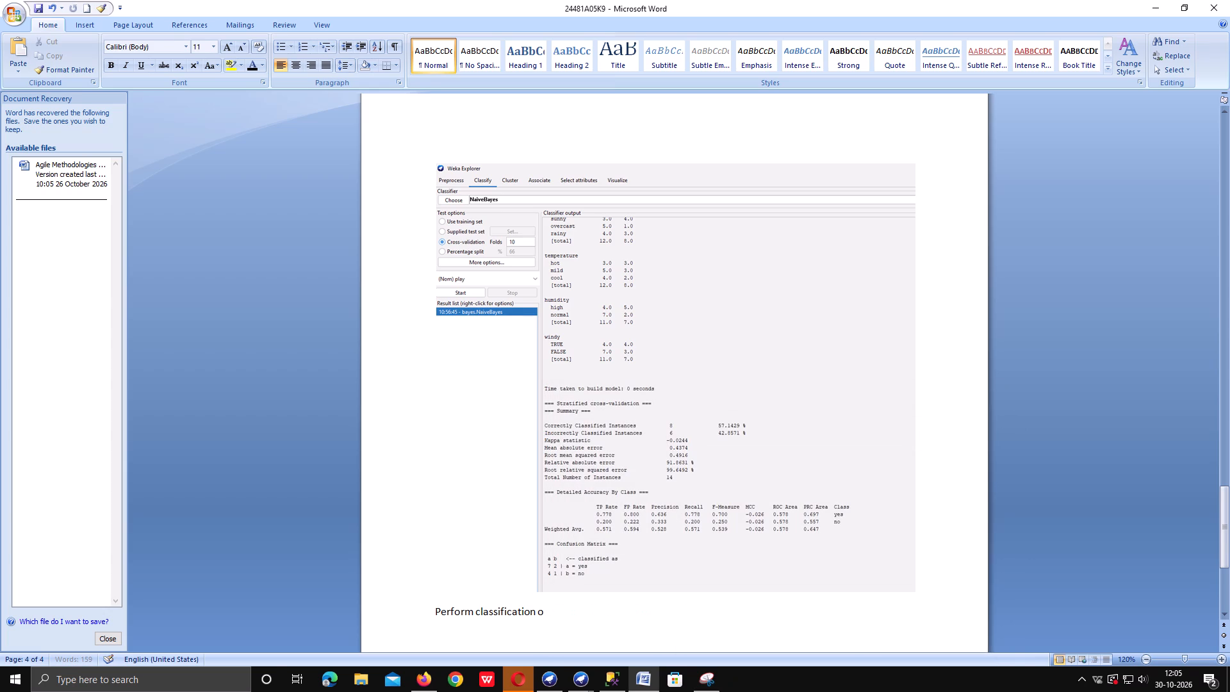
key("BackSpace")
key("BackSpace")
key("BackSpace")
key("BackSpace")
key("BackSpace")
key("BackSpace")
key("BackSpace")
key("BackSpace")
key("BackSpace")
key("BackSpace")
key("BackSpace")
key("BackSpace")
key("BackSpace")
key("BackSpace")
key("BackSpace")
key("BackSpace")
key("BackSpace")
key("BackSpace")
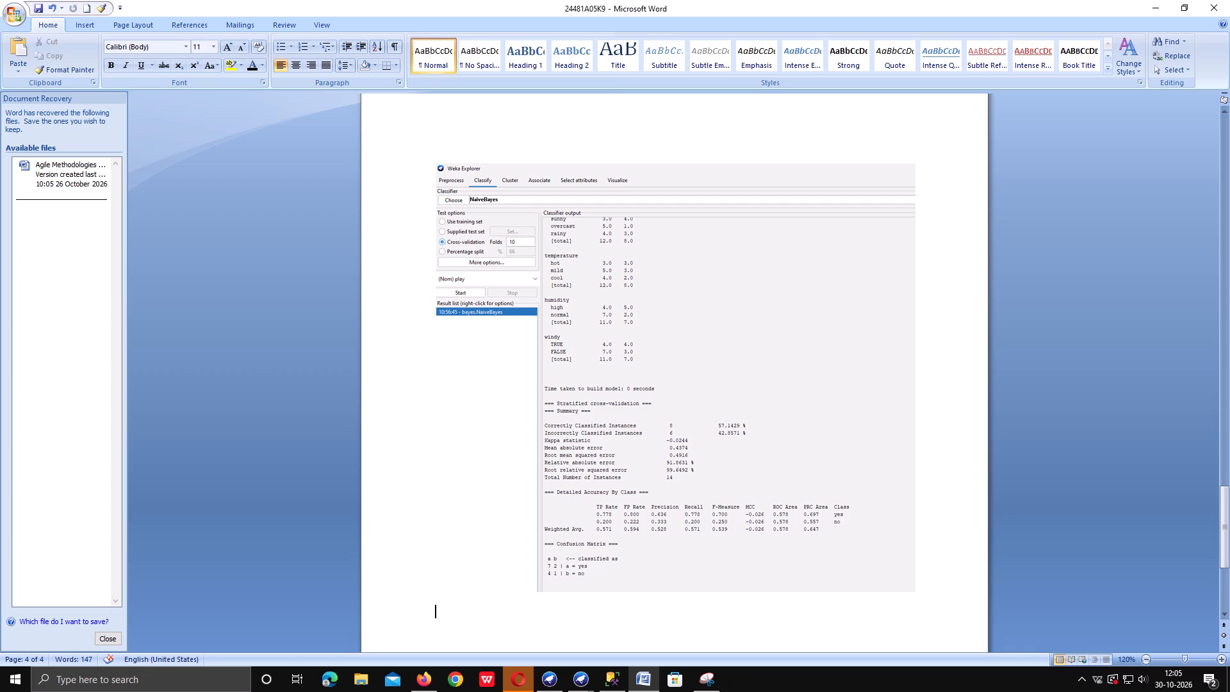
key("ctrl+v")
Delete the freecodecamp.org "Weka Tutorial – GUI-based Machine Learning with Java" link and its blank line under Step 1.
scroll(798, 617, "up", 6)
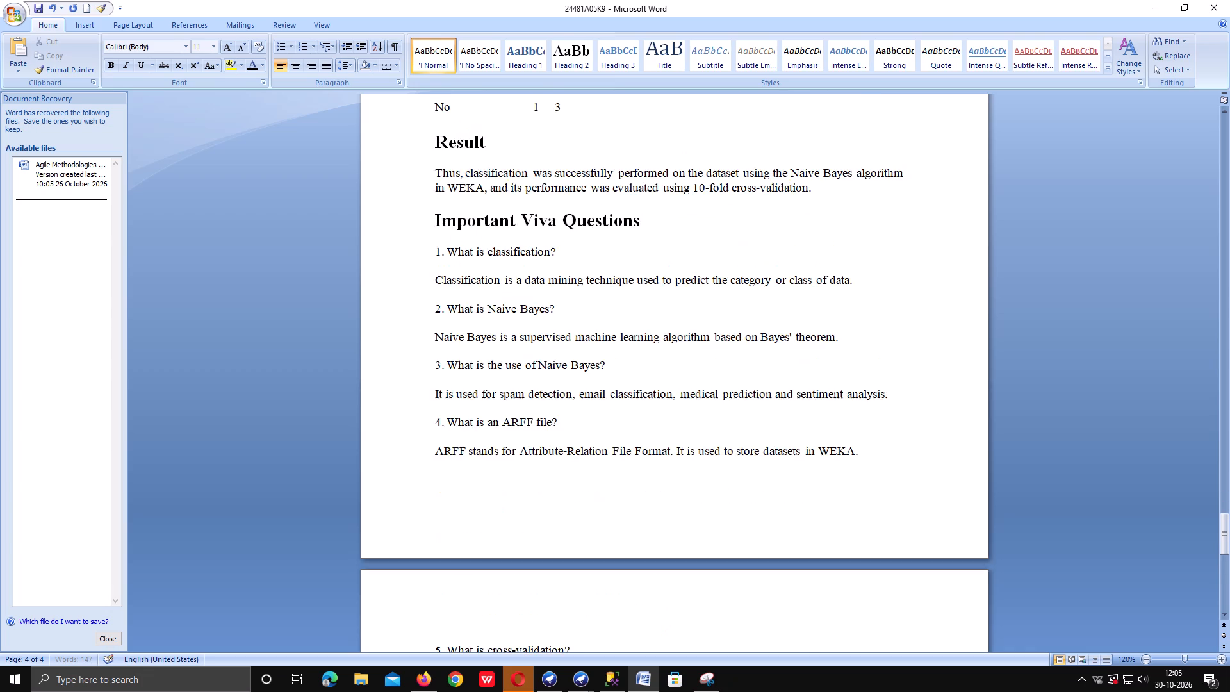
scroll(798, 617, "up", 16)
scroll(773, 616, "up", 8)
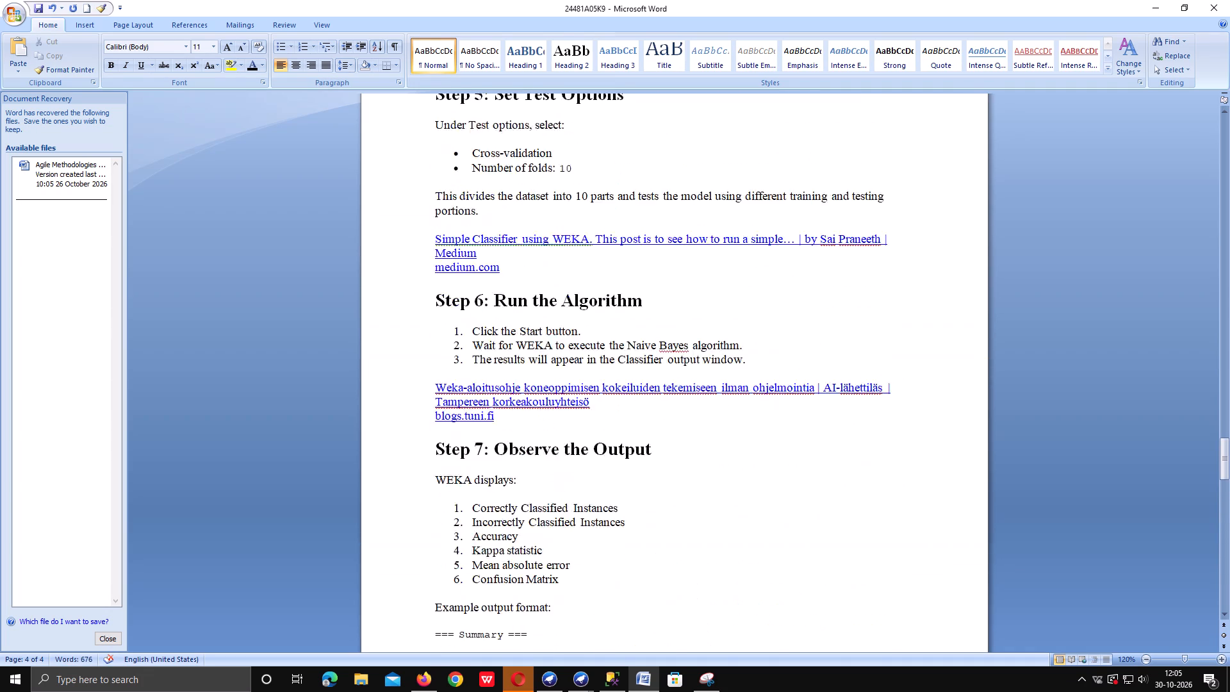
scroll(773, 616, "up", 12)
scroll(739, 592, "up", 11)
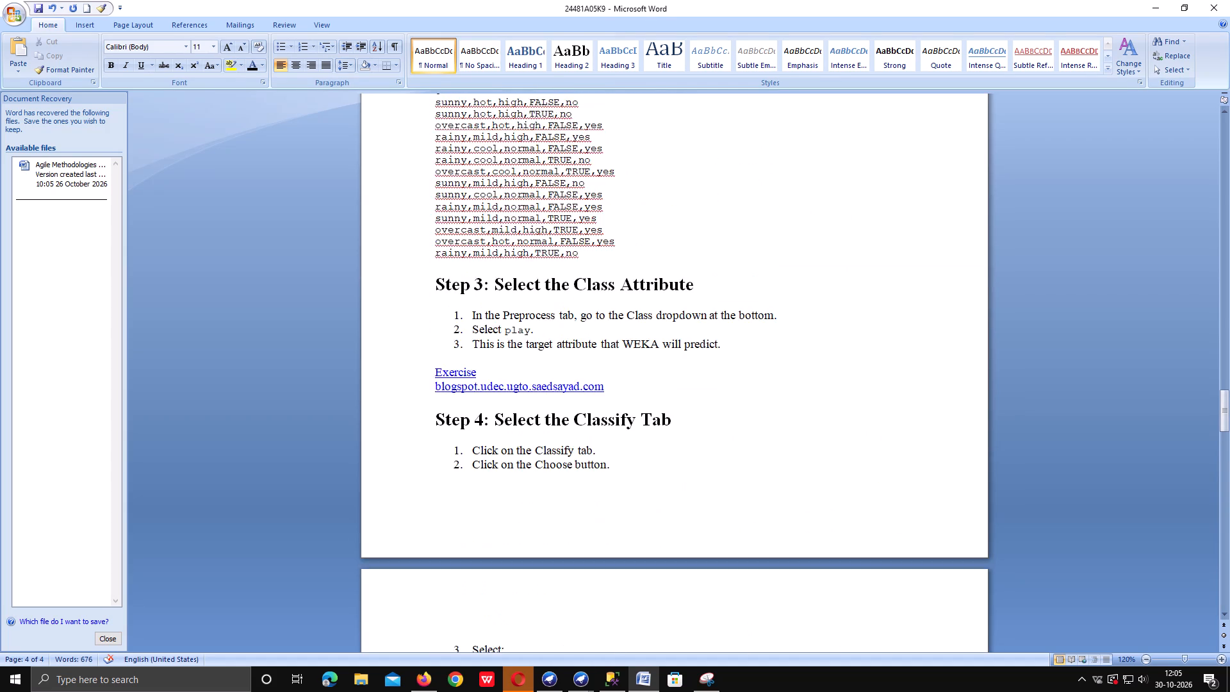
scroll(739, 592, "up", 20)
scroll(739, 592, "up", 4)
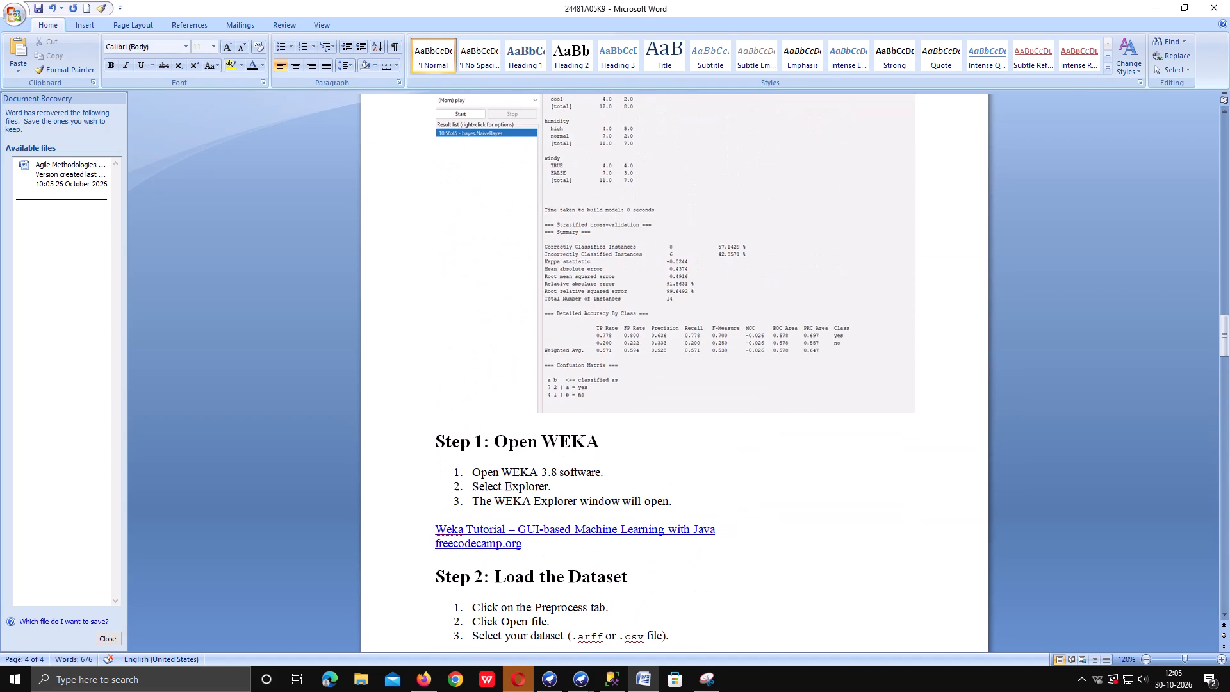
scroll(739, 592, "down", 2)
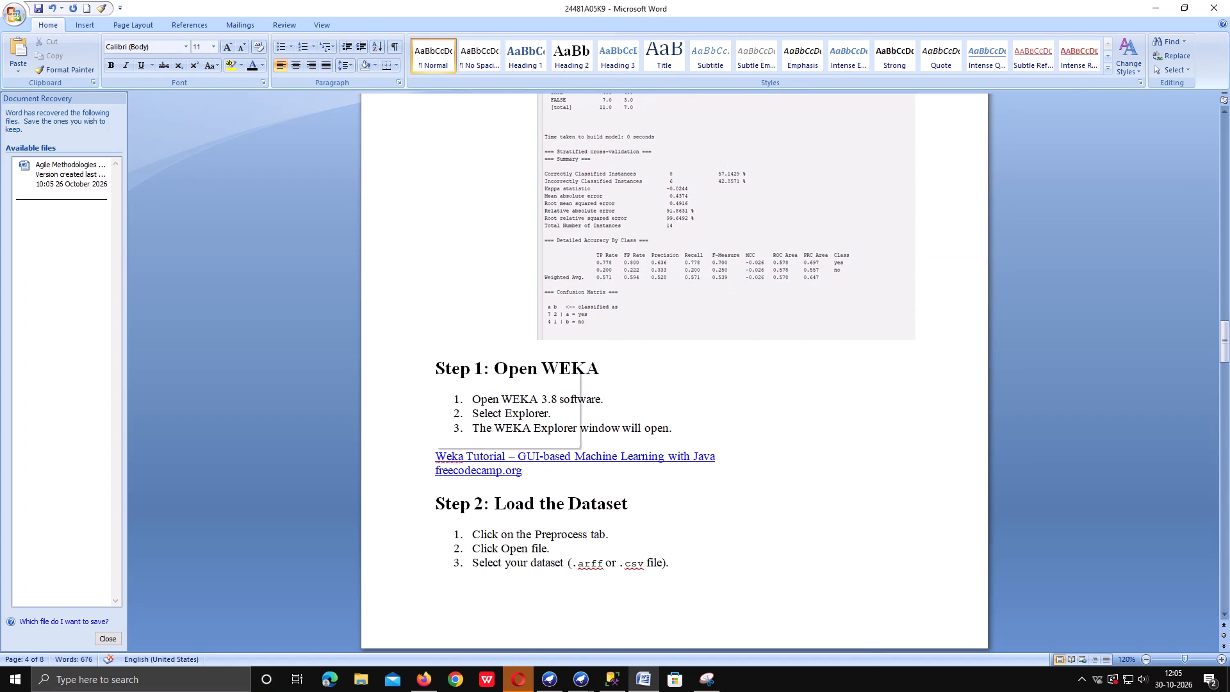
left_click_drag(434, 454, 481, 473)
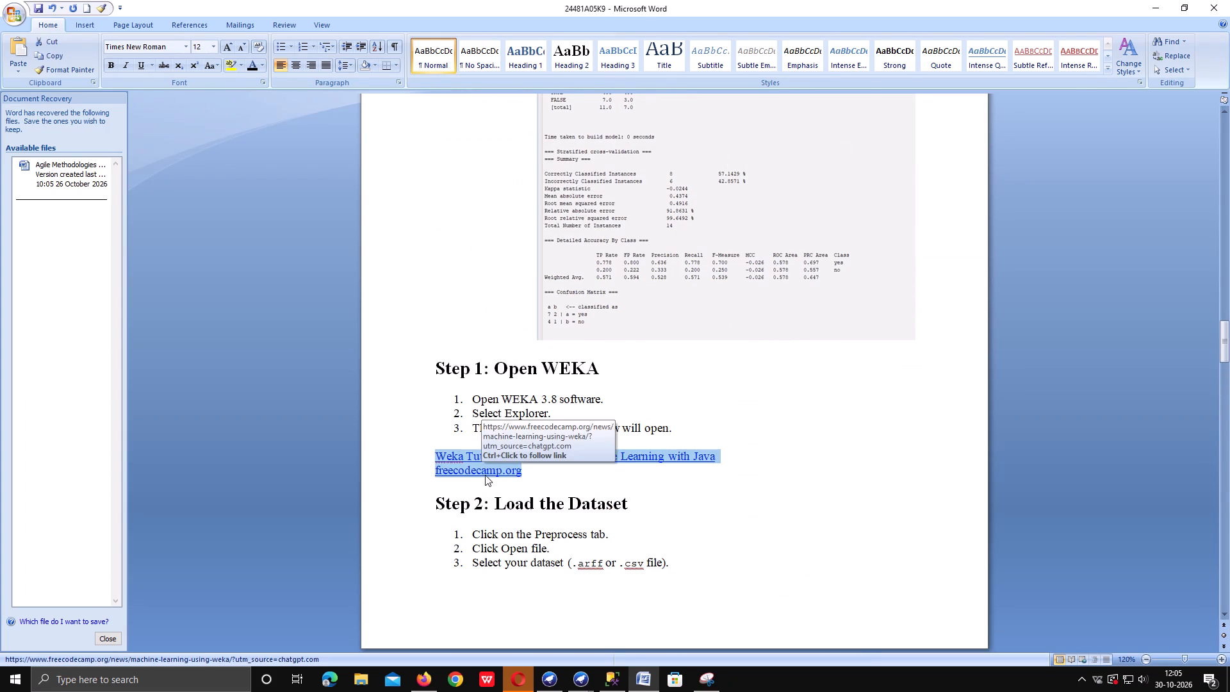
key("BackSpace")
key("BackSpace")
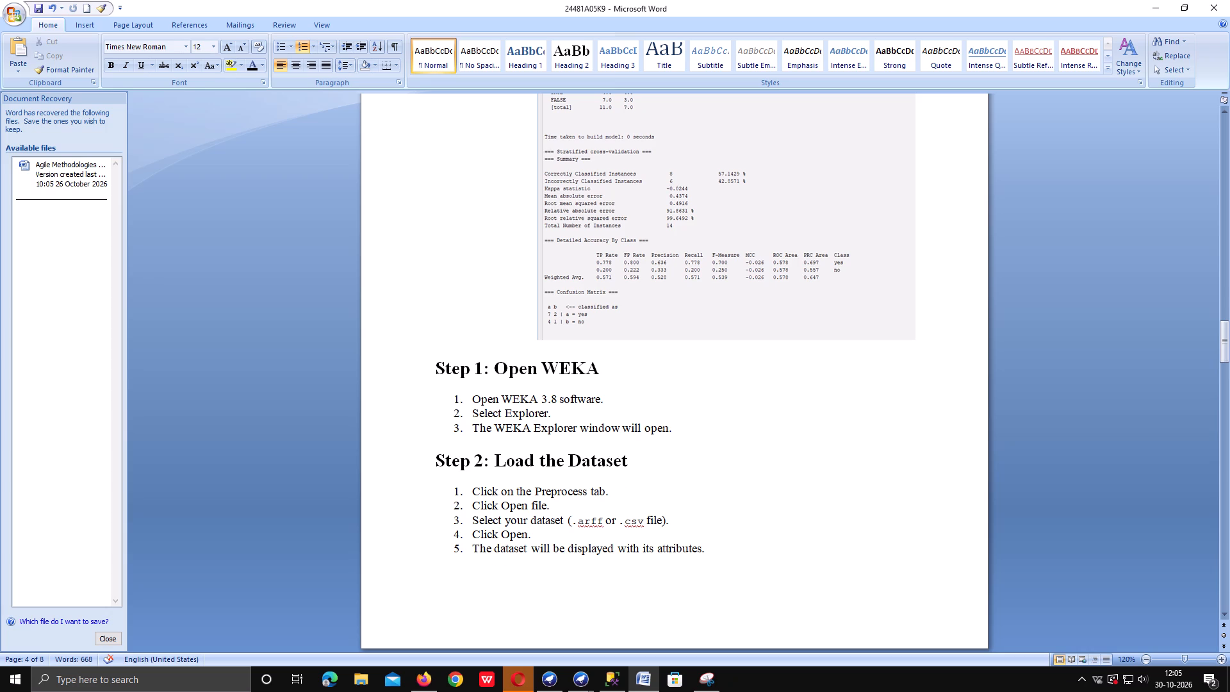
Delete the tutorialspoint.com "Weka - Loading Data" link and the "Example dataset: Weather" line after Step 2.
scroll(645, 450, "down", 6)
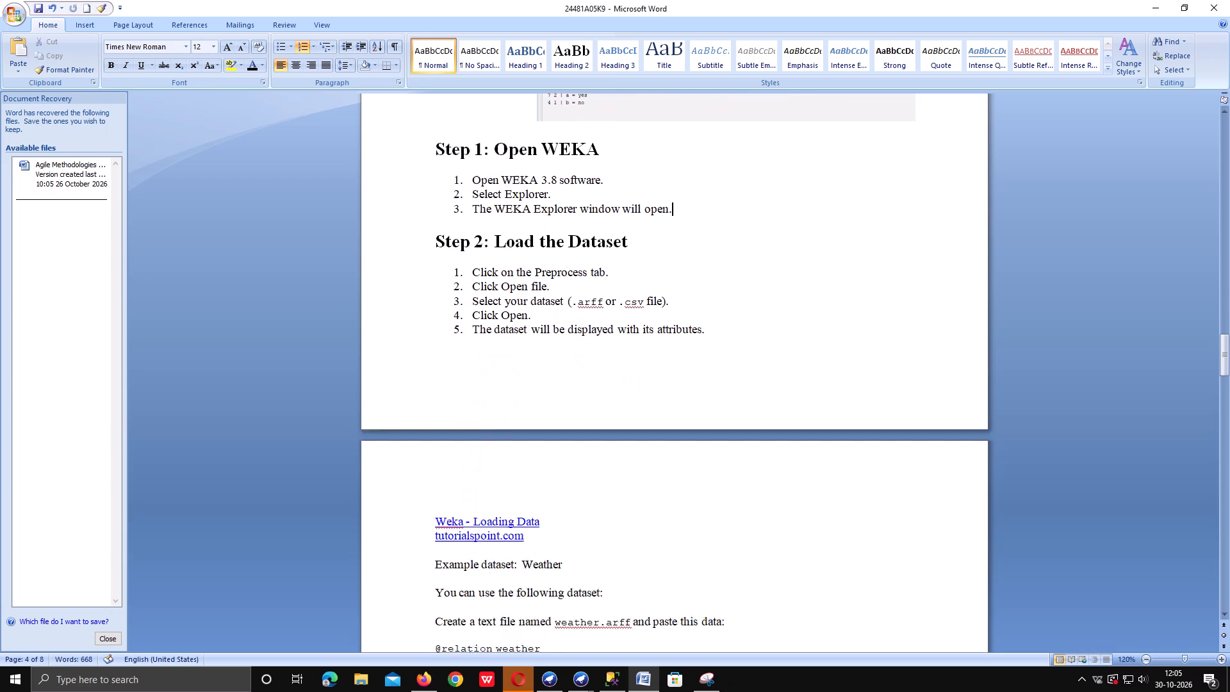
scroll(644, 450, "down", 2)
left_click_drag(431, 446, 505, 475)
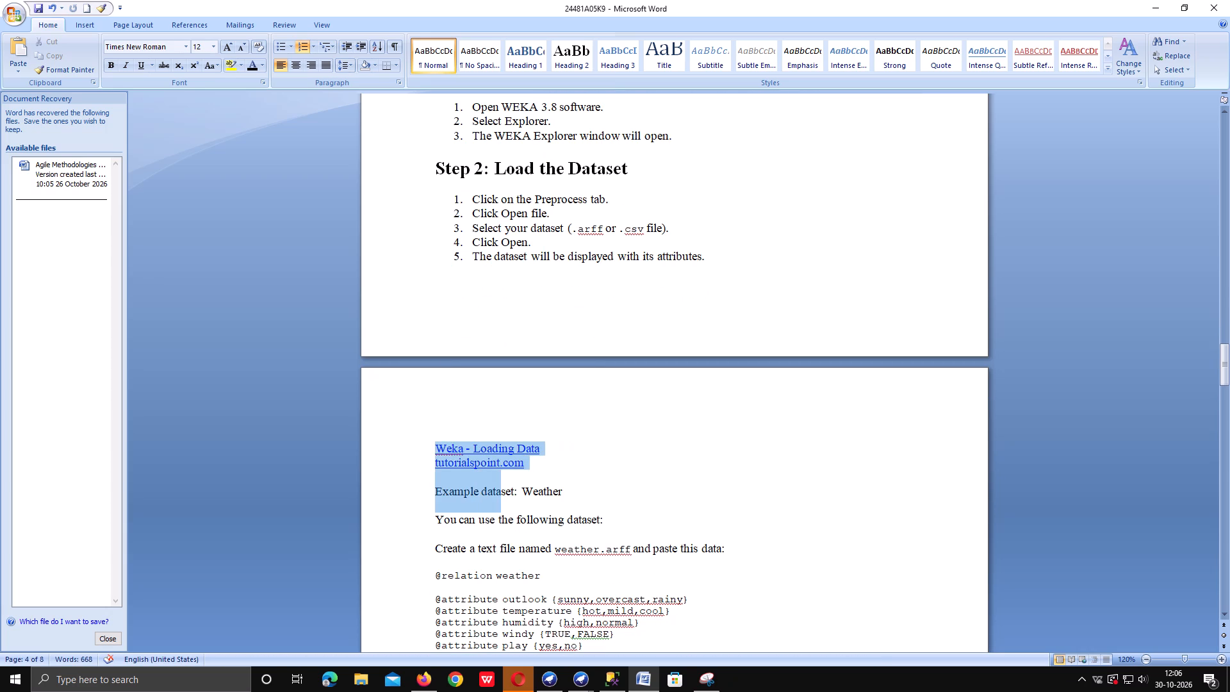
left_click_drag(505, 475, 588, 491)
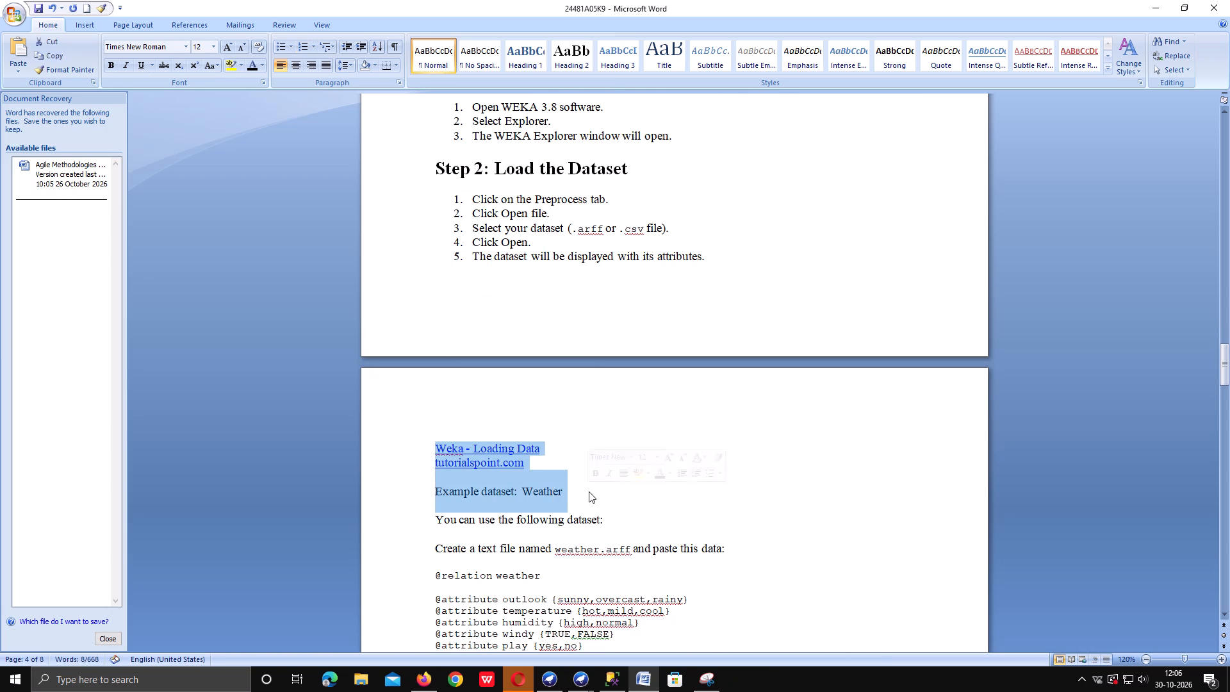
key("BackSpace")
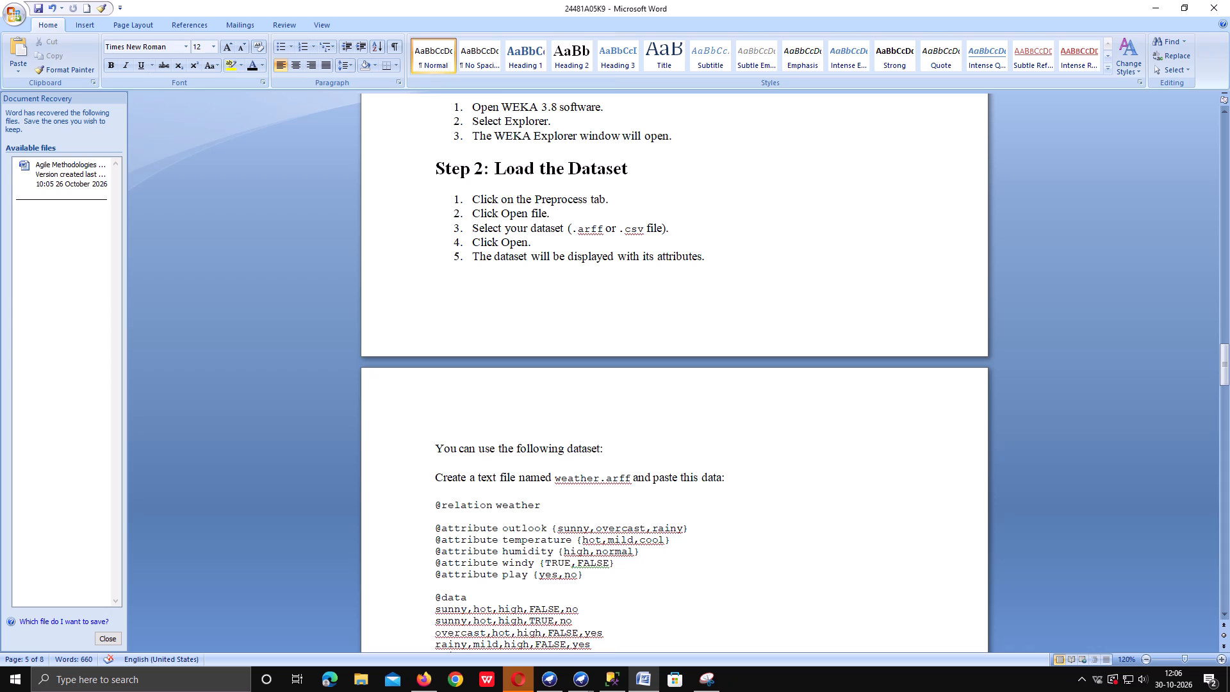
Delete the "Exercise" blogspot.udec.ugto.saedsayad.com link below the Step 3: Select the Class Attribute list.
scroll(490, 450, "down", 6)
scroll(487, 450, "up", 1)
scroll(487, 450, "down", 4)
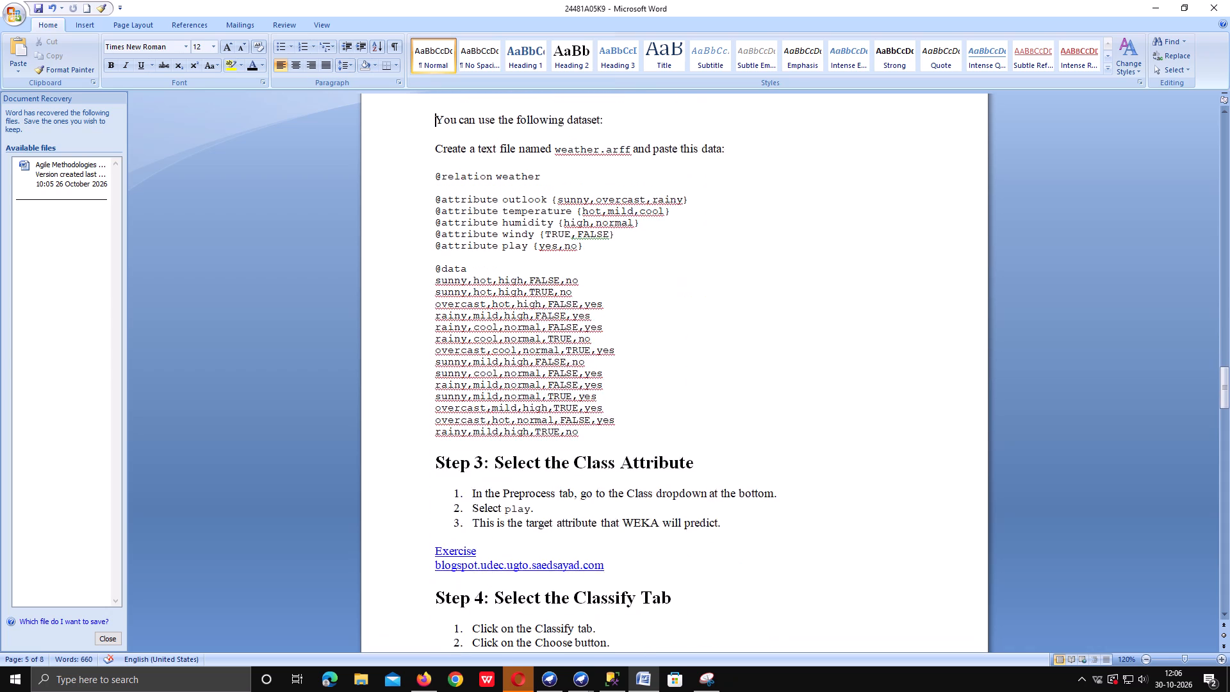
scroll(487, 450, "down", 1)
left_click_drag(431, 511, 532, 524)
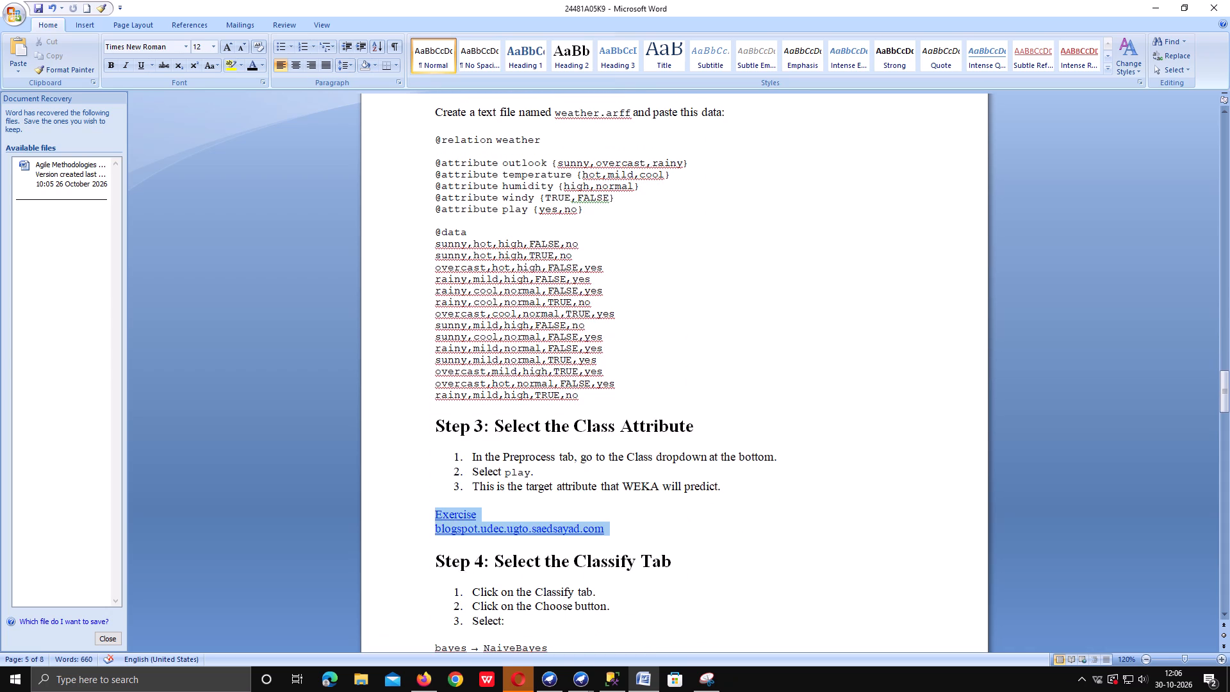
left_click_drag(532, 524, 559, 526)
key("BackSpace")
Delete the "bayes → NaiveBayes" line and the "Introduction to Artificial Intelligence 2025" materiaalit.github.io link at the end of Step 4.
scroll(565, 567, "down", 2)
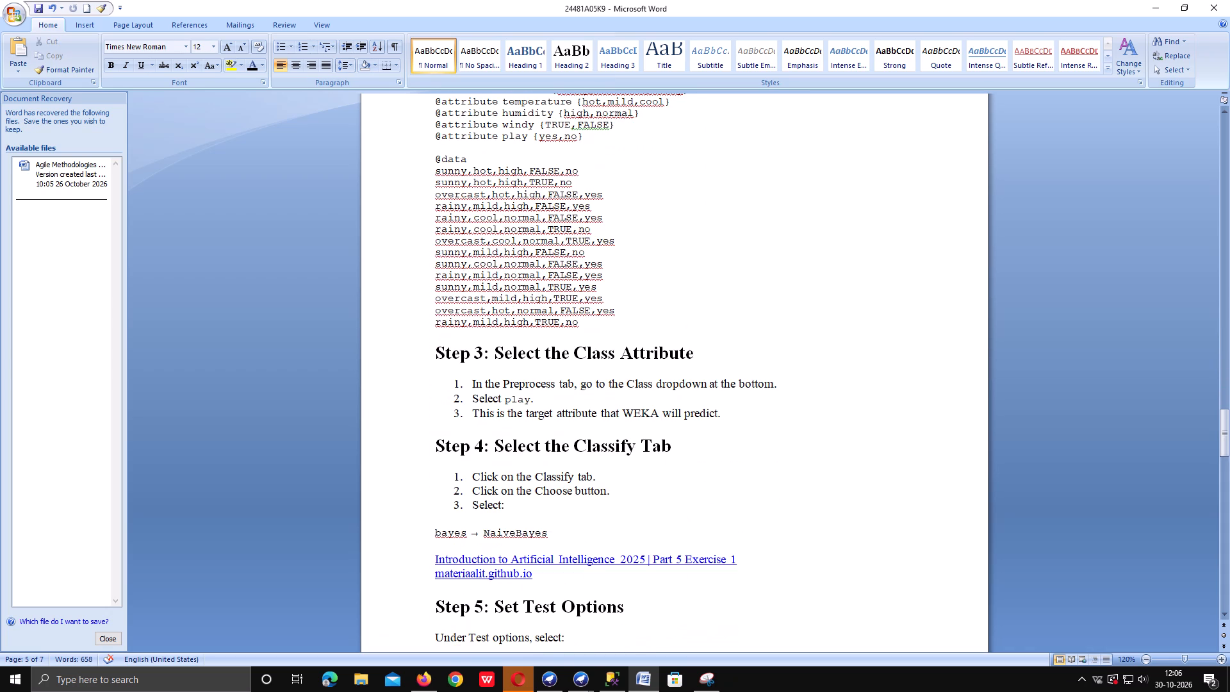
left_click_drag(434, 549, 527, 582)
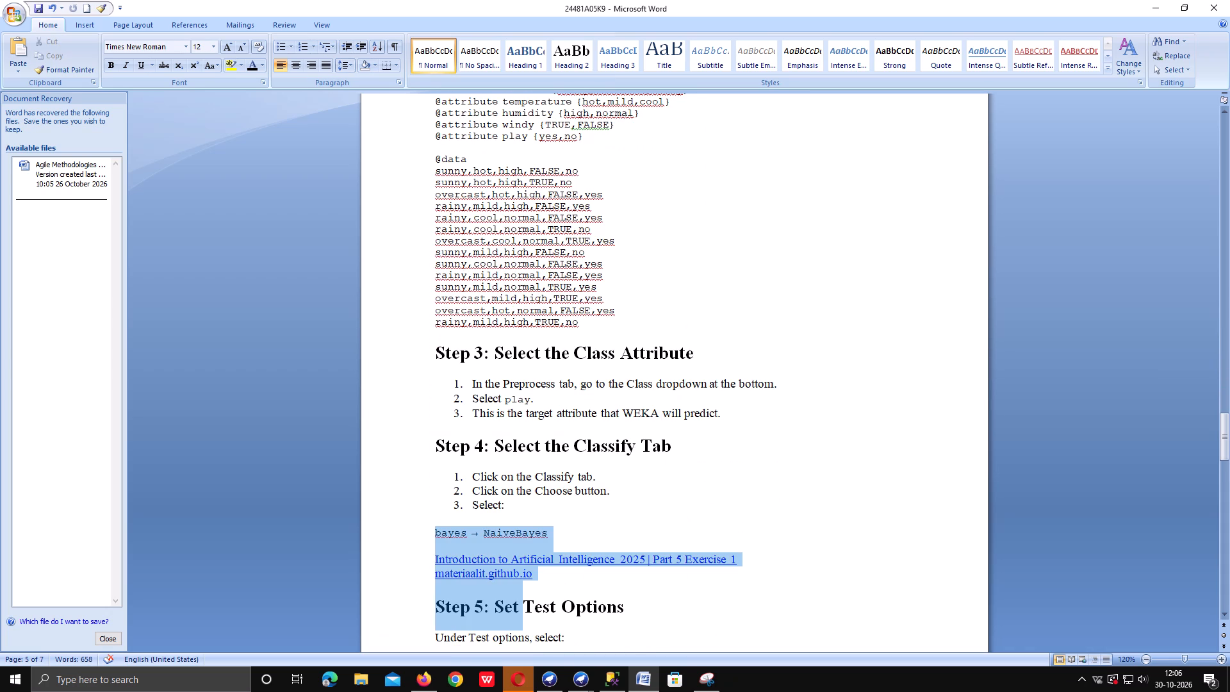
left_click_drag(527, 582, 537, 571)
key("BackSpace")
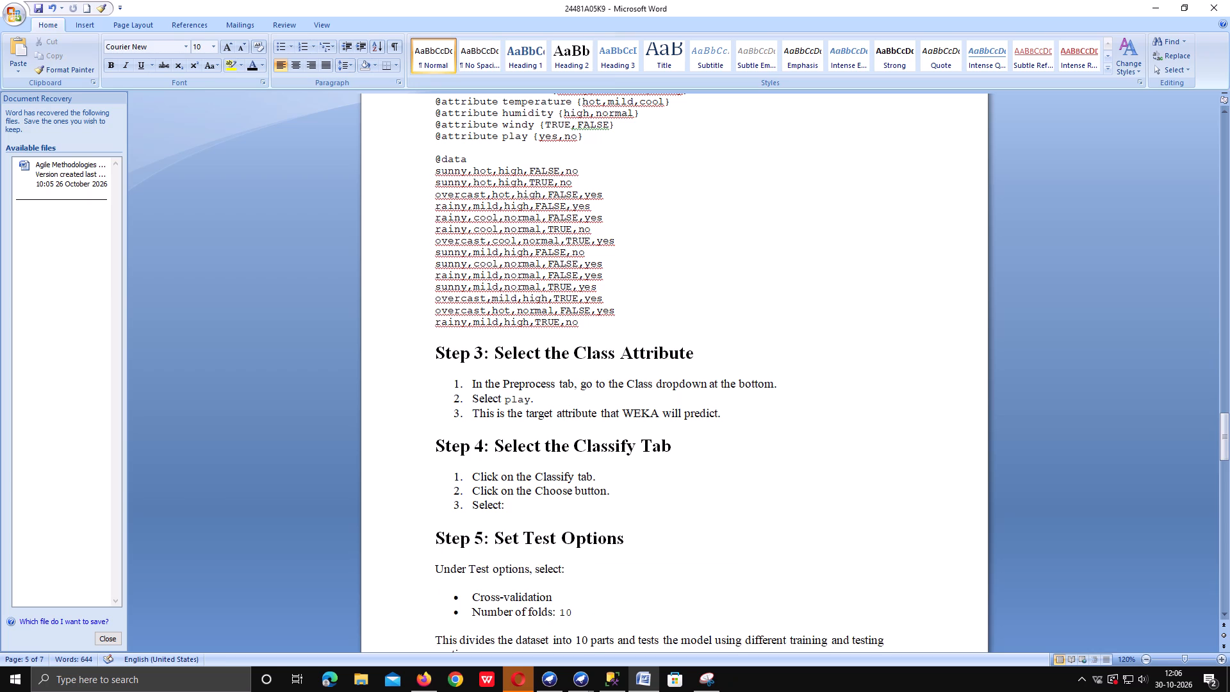
Delete the medium.com "Simple Classifier using WEKA" link between Step 5 and the Step 6 heading.
scroll(564, 538, "down", 9)
left_click_drag(429, 495, 464, 523)
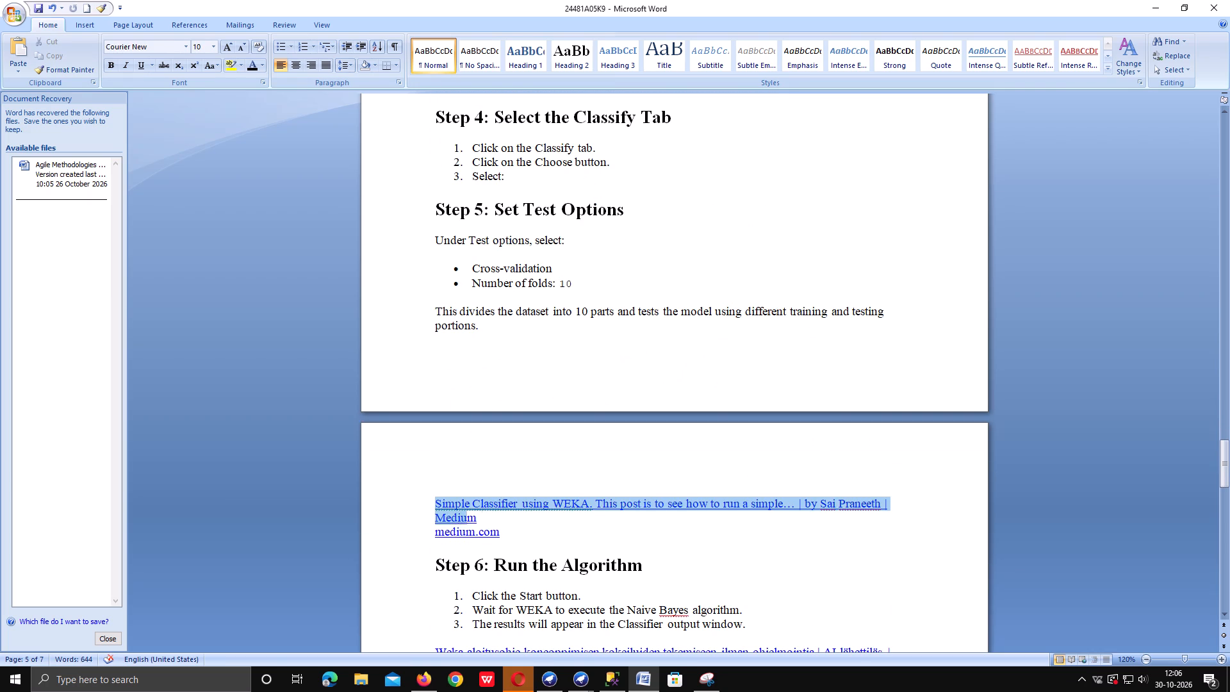
left_click_drag(464, 523, 507, 532)
key("BackSpace")
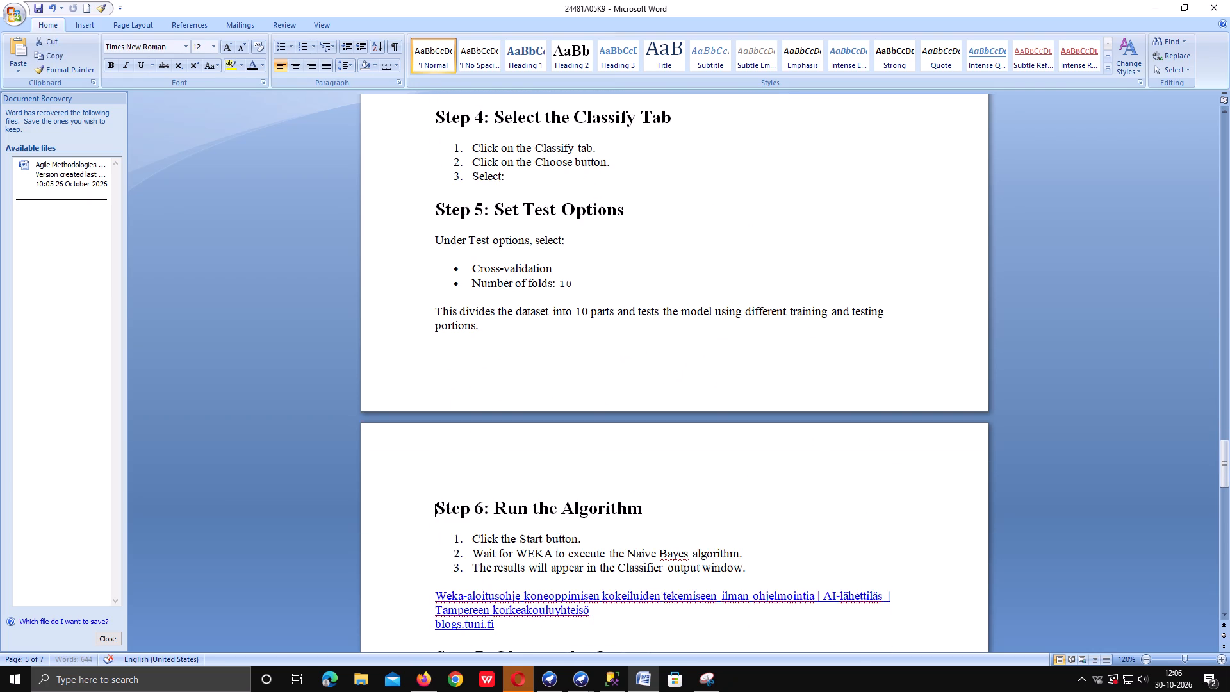
Delete the blogs.tuni.fi "Weka-aloitusohje" link below the Step 6: Run the Algorithm list.
scroll(512, 534, "down", 3)
left_click_drag(431, 482, 479, 520)
key("BackSpace")
Delete the whole Important Viva Questions section, including the two probability formulas, through the end of the document.
scroll(497, 534, "down", 6)
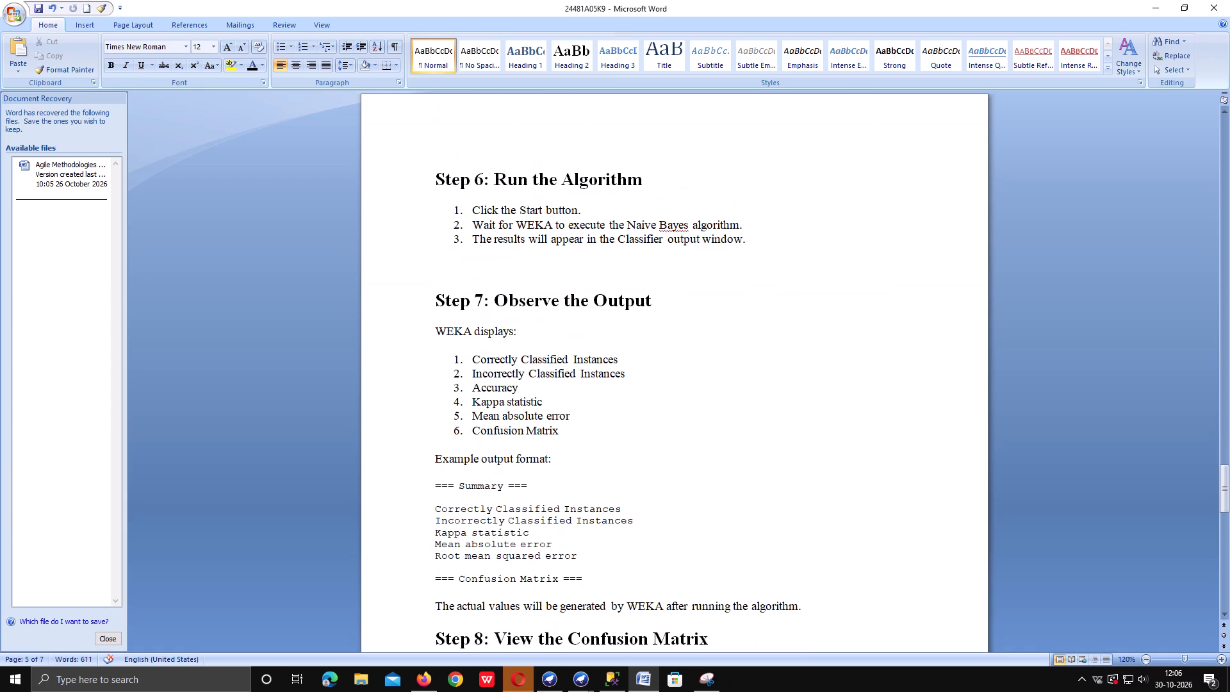
scroll(497, 534, "down", 7)
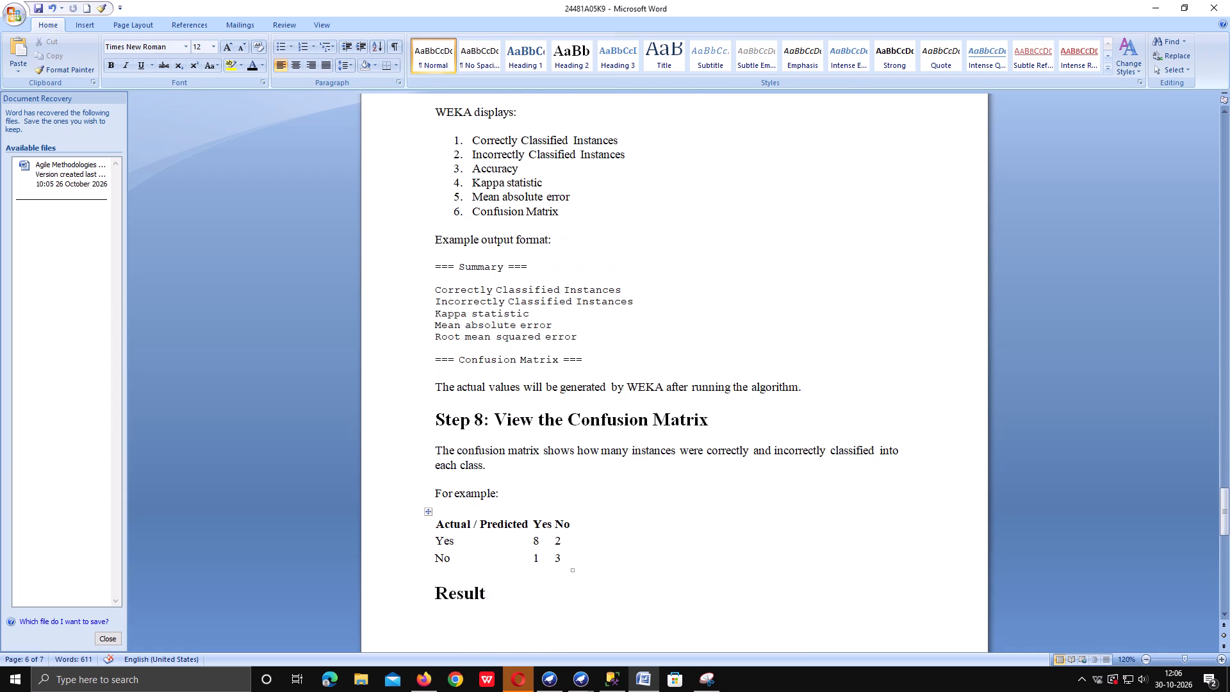
scroll(448, 397, "down", 3)
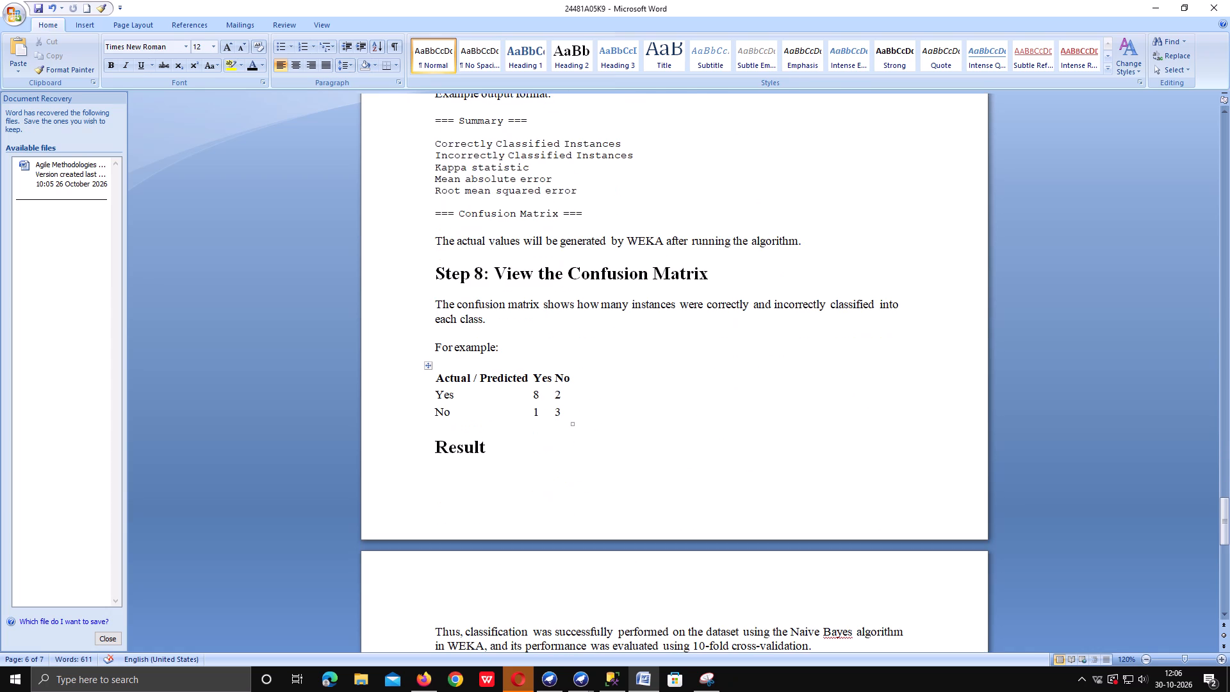
scroll(445, 399, "down", 7)
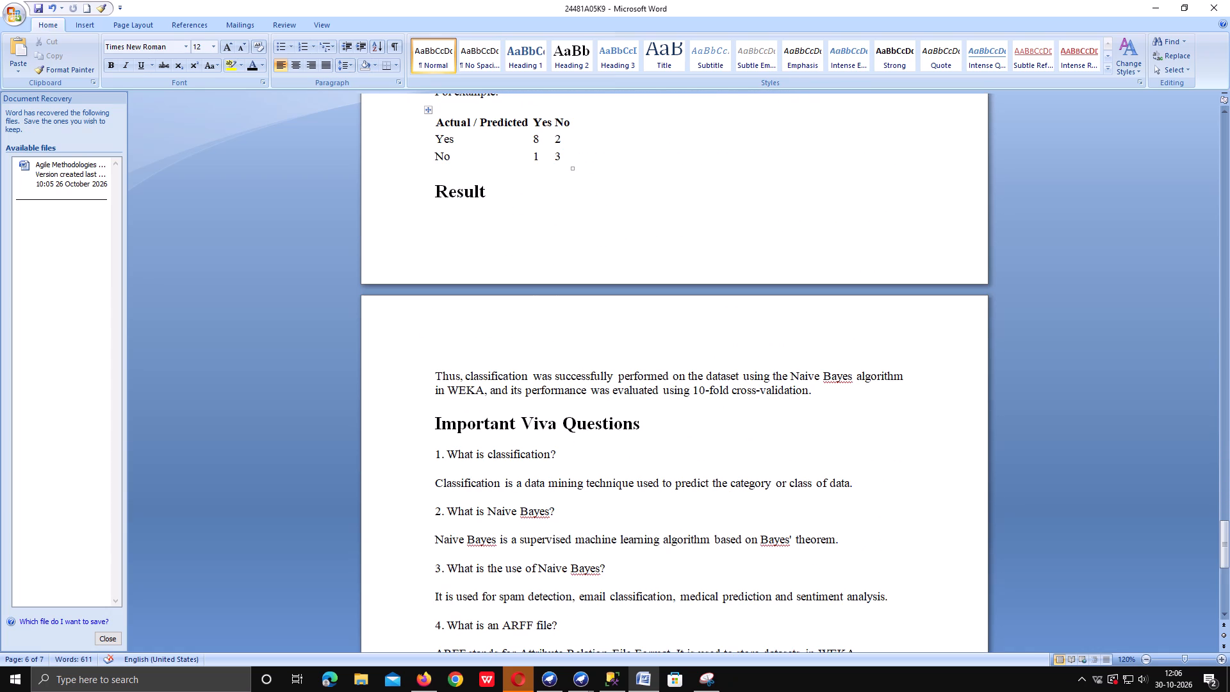
left_click_drag(436, 420, 554, 691)
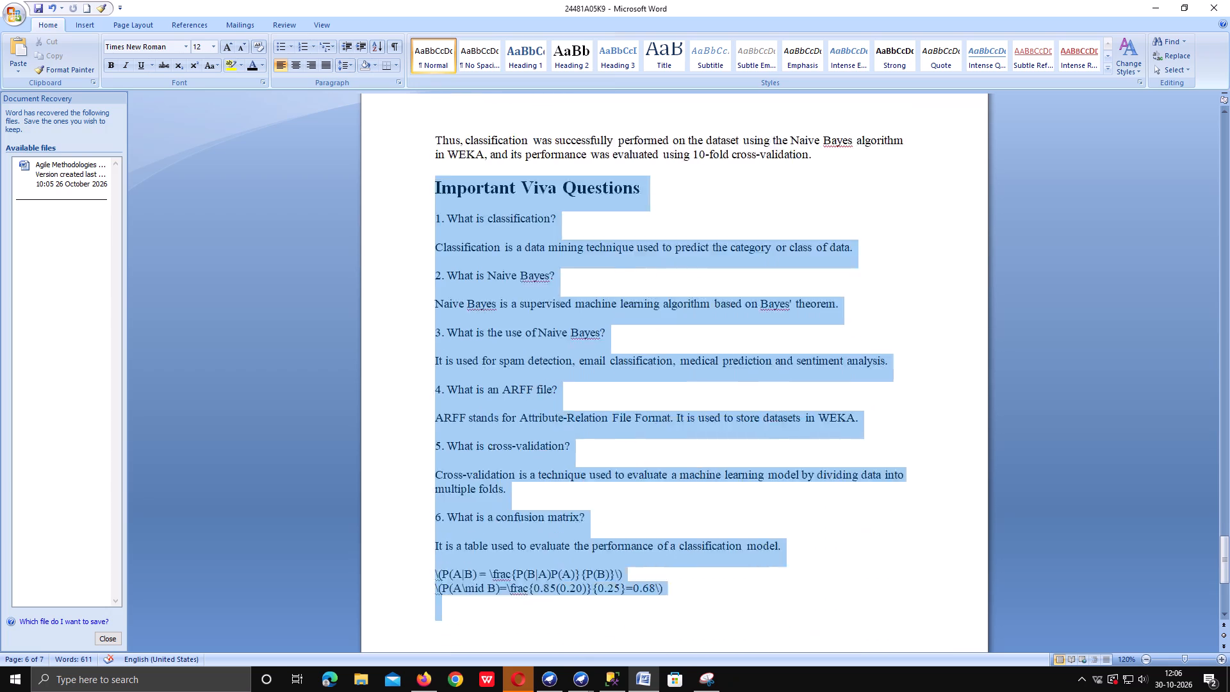
left_click_drag(554, 691, 550, 689)
key("BackSpace")
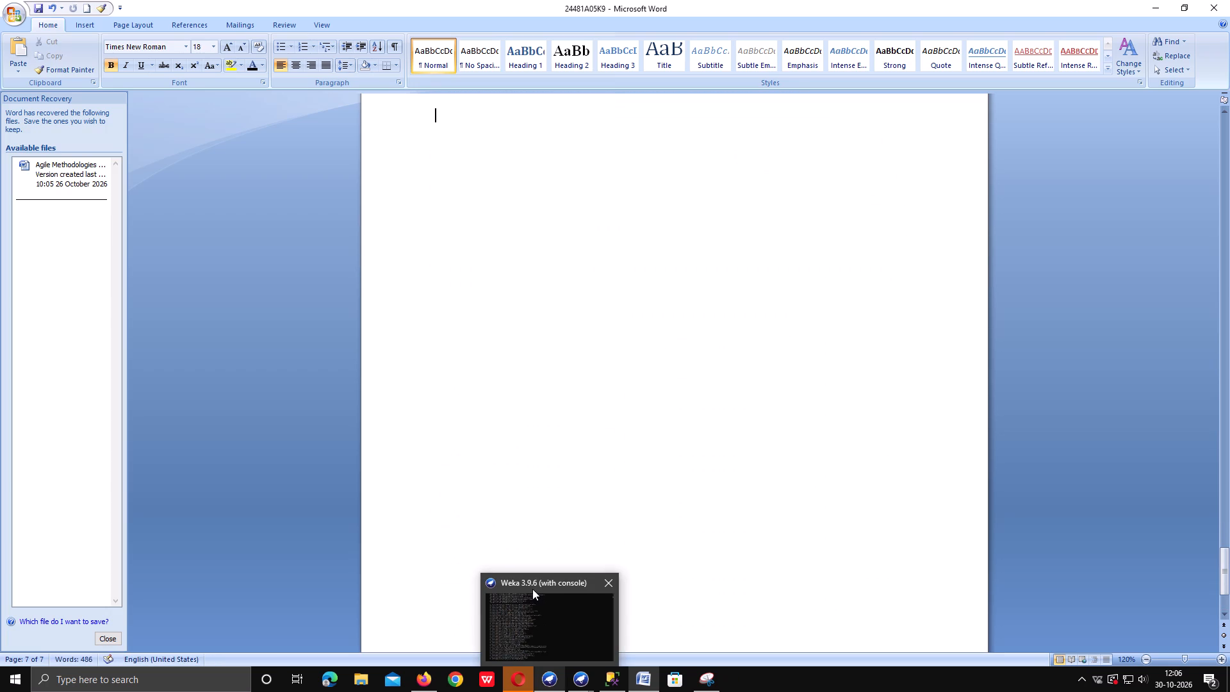
Check the document's Step 8 and Result sections, view the Naive Bayes output in Weka Explorer, and return to Word.
scroll(532, 589, "up", 4)
scroll(671, 364, "up", 8)
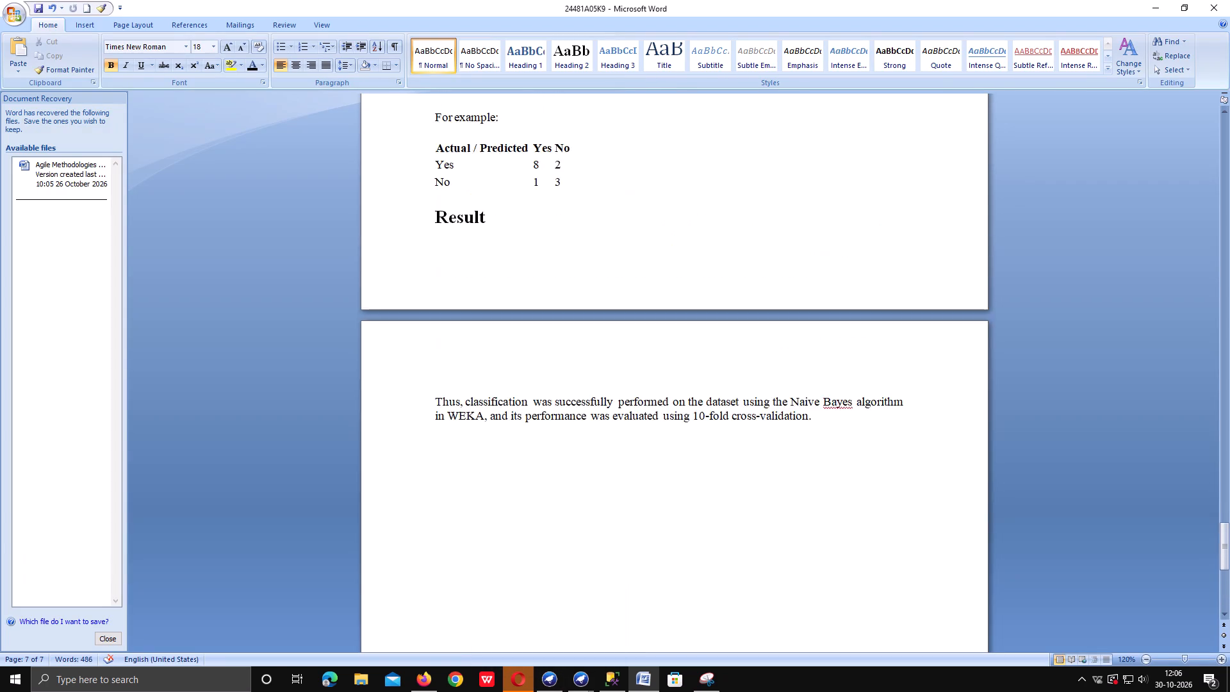
scroll(671, 364, "up", 5)
left_click(555, 405)
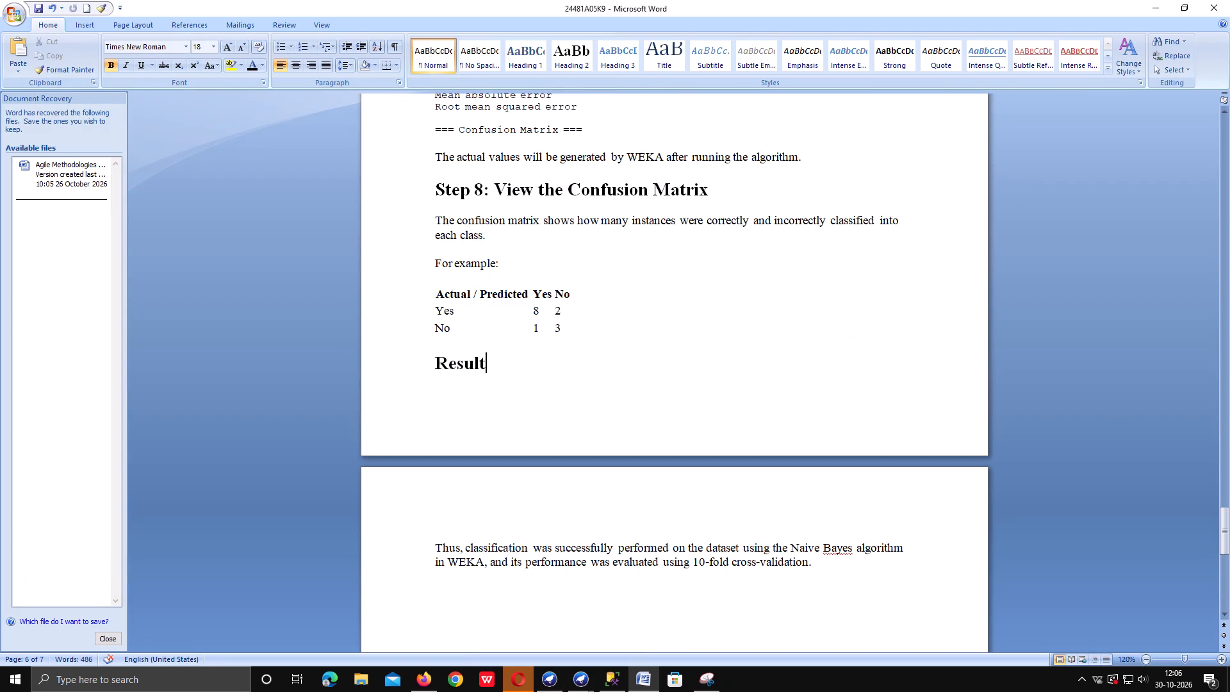
left_click(539, 427)
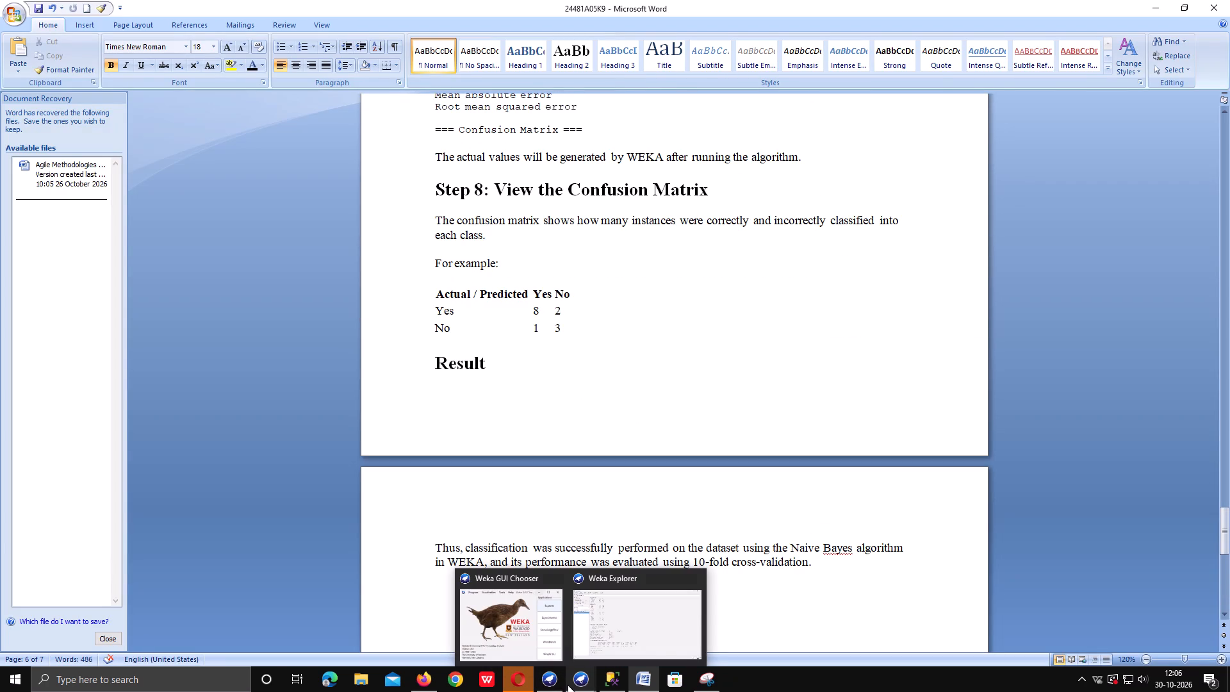
left_click(568, 684)
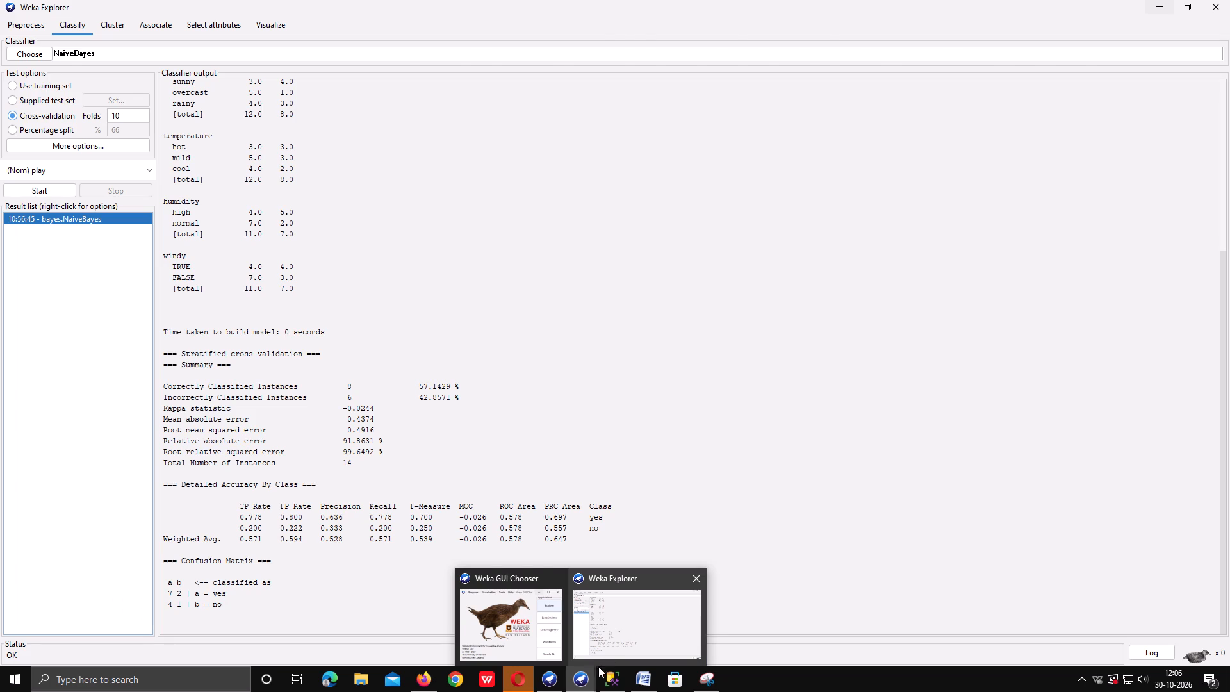
left_click(639, 681)
Review the Weka screenshot and the pasted classification steps from Step 1 through Step 7.
scroll(523, 420, "up", 3)
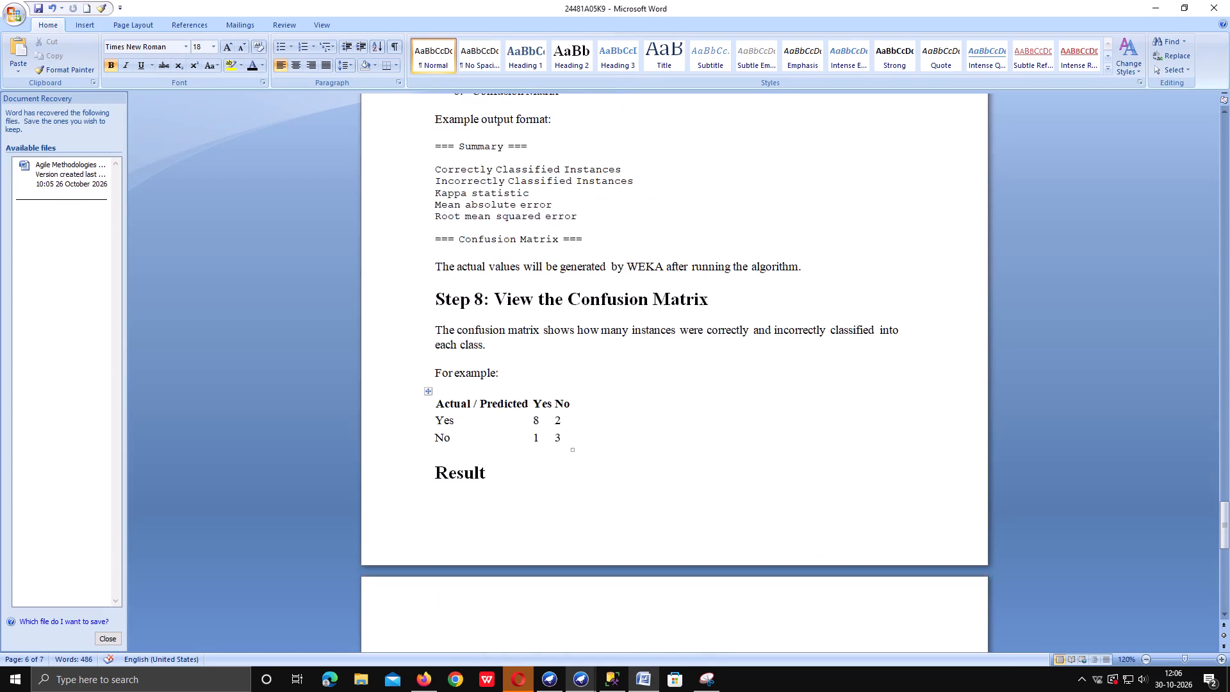
scroll(523, 420, "up", 20)
scroll(523, 420, "up", 9)
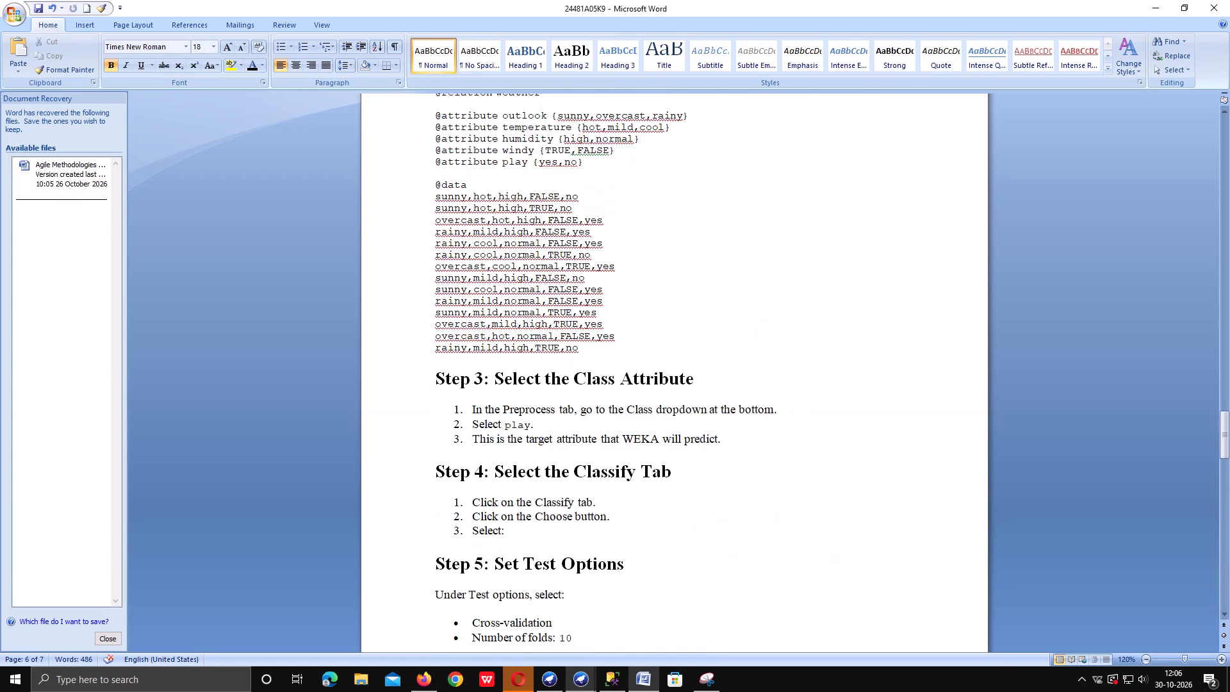
scroll(523, 420, "up", 20)
scroll(523, 420, "up", 5)
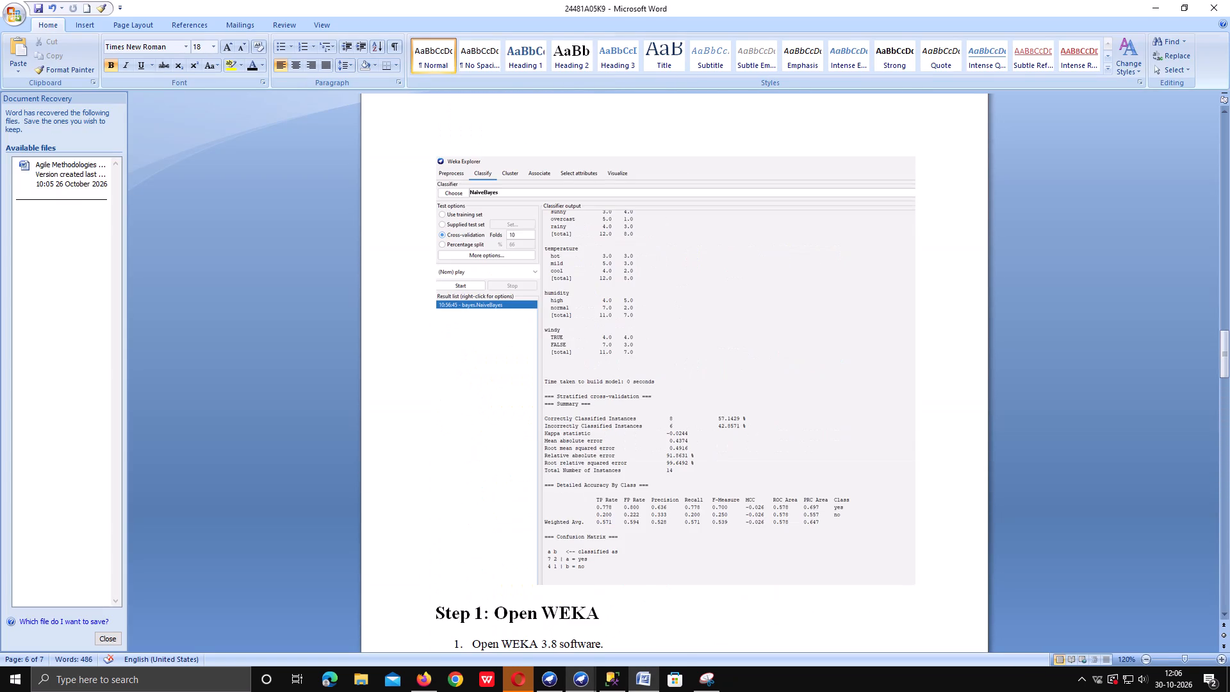
scroll(523, 420, "up", 4)
scroll(523, 420, "down", 6)
scroll(523, 420, "up", 11)
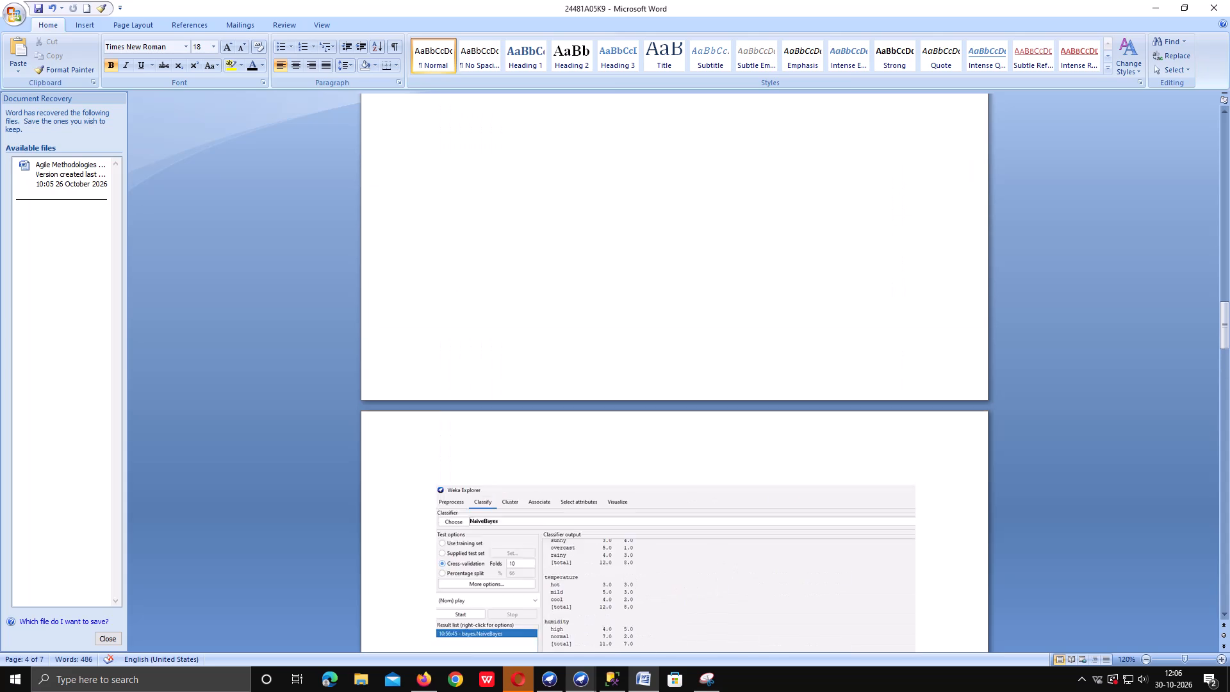
scroll(523, 420, "up", 10)
scroll(523, 420, "down", 20)
scroll(523, 420, "down", 5)
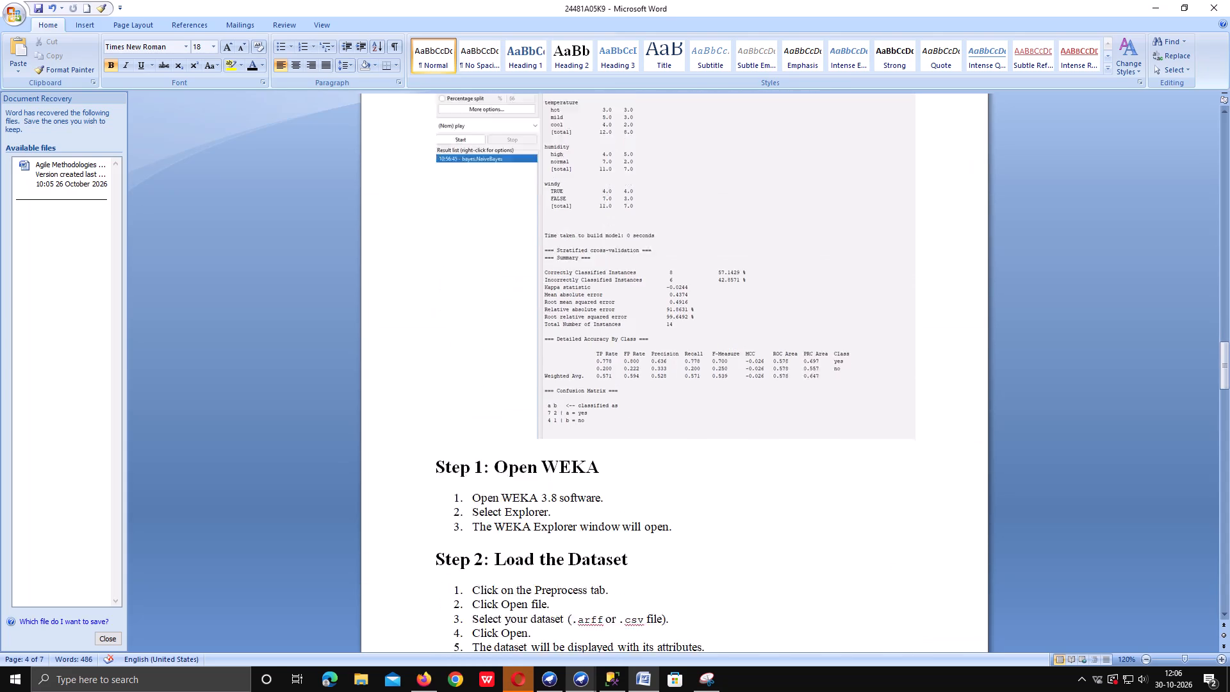
scroll(523, 420, "down", 16)
scroll(523, 420, "down", 8)
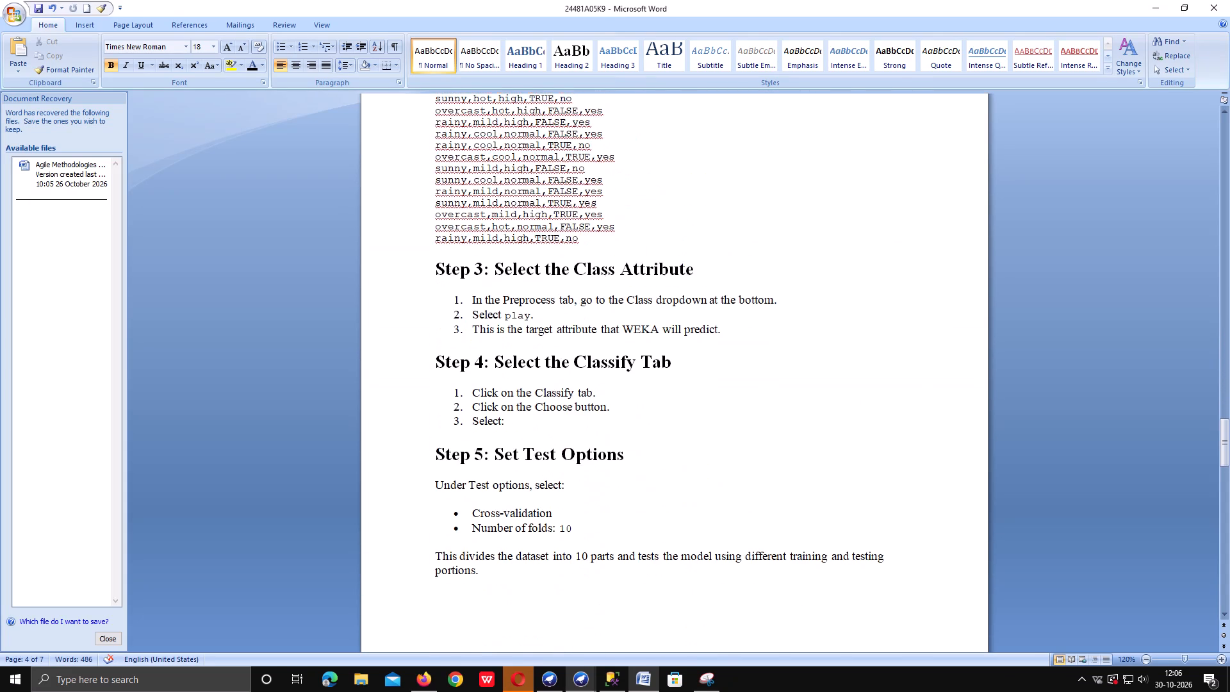
scroll(523, 420, "down", 11)
scroll(523, 420, "up", 2)
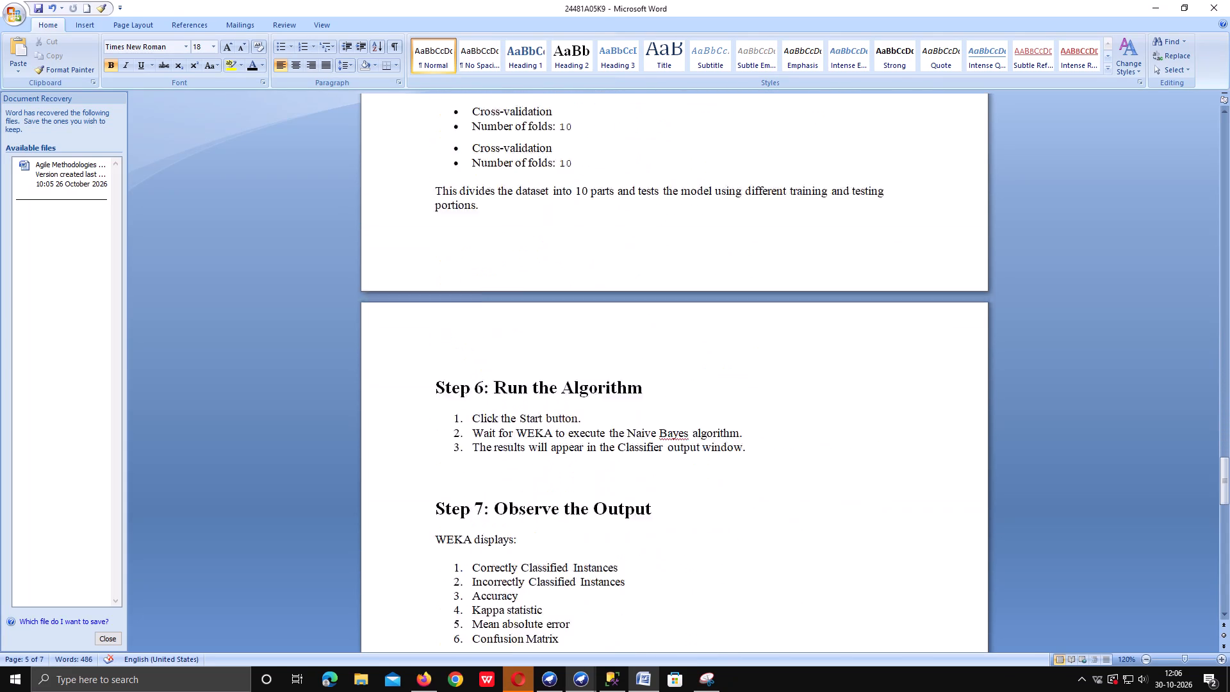
scroll(523, 420, "up", 20)
scroll(523, 420, "up", 12)
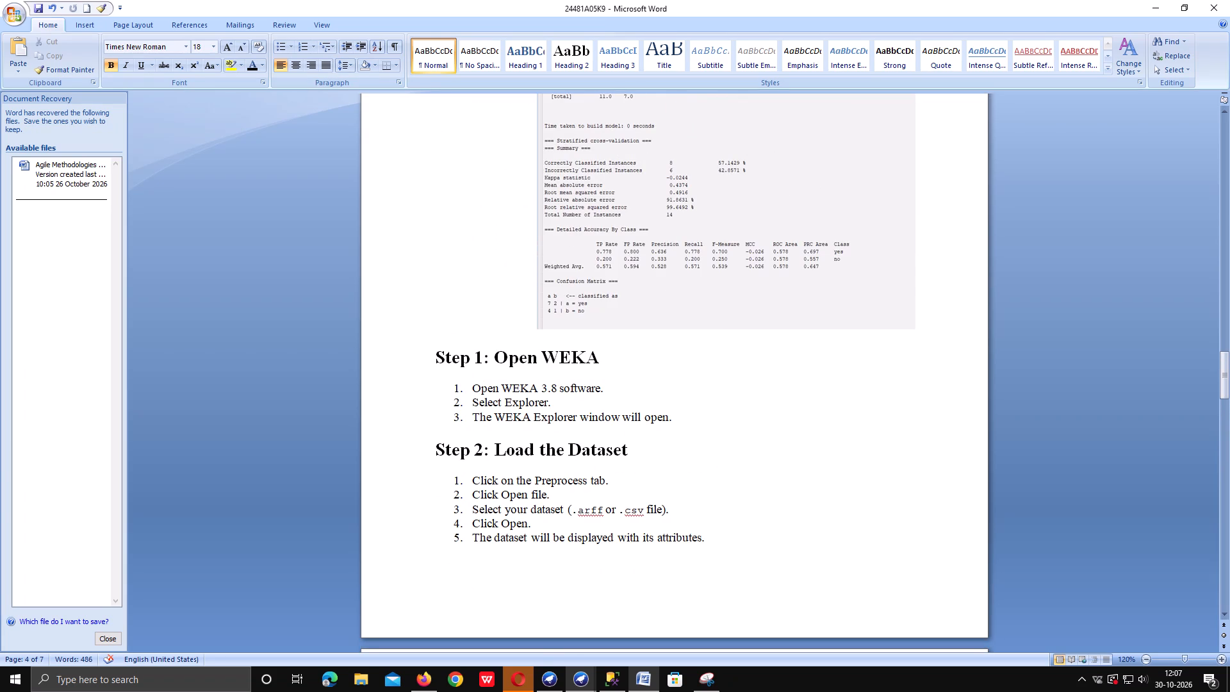
scroll(636, 439, "down", 1)
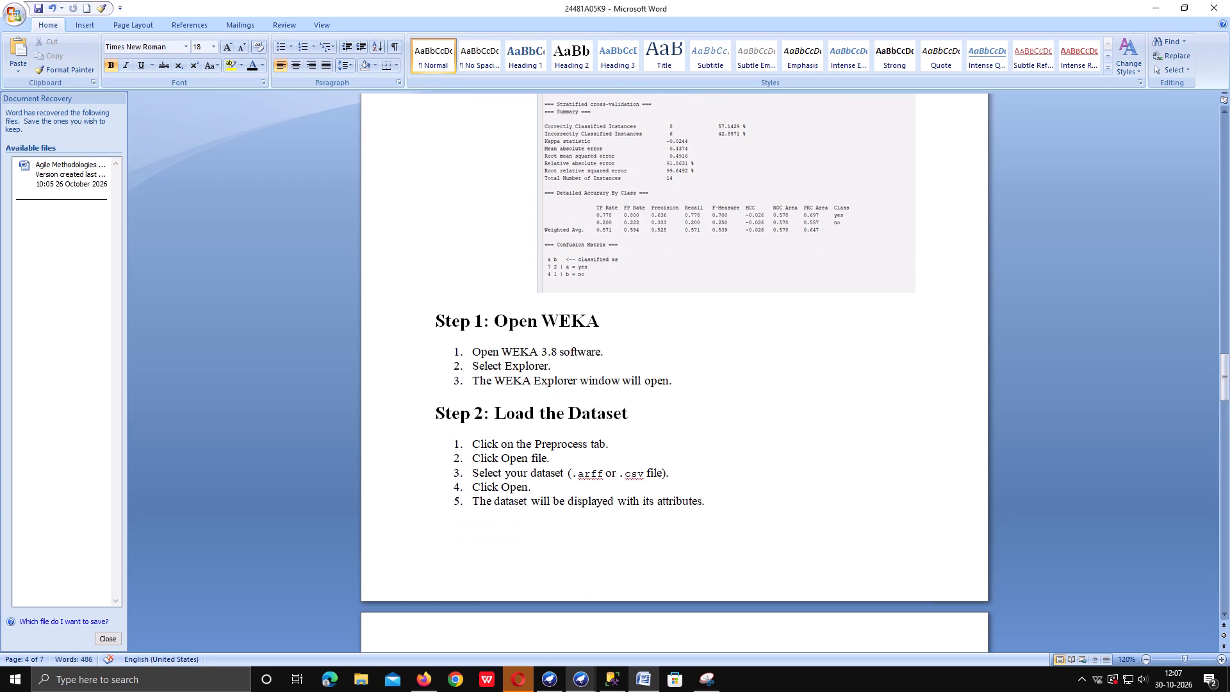
scroll(636, 439, "down", 1)
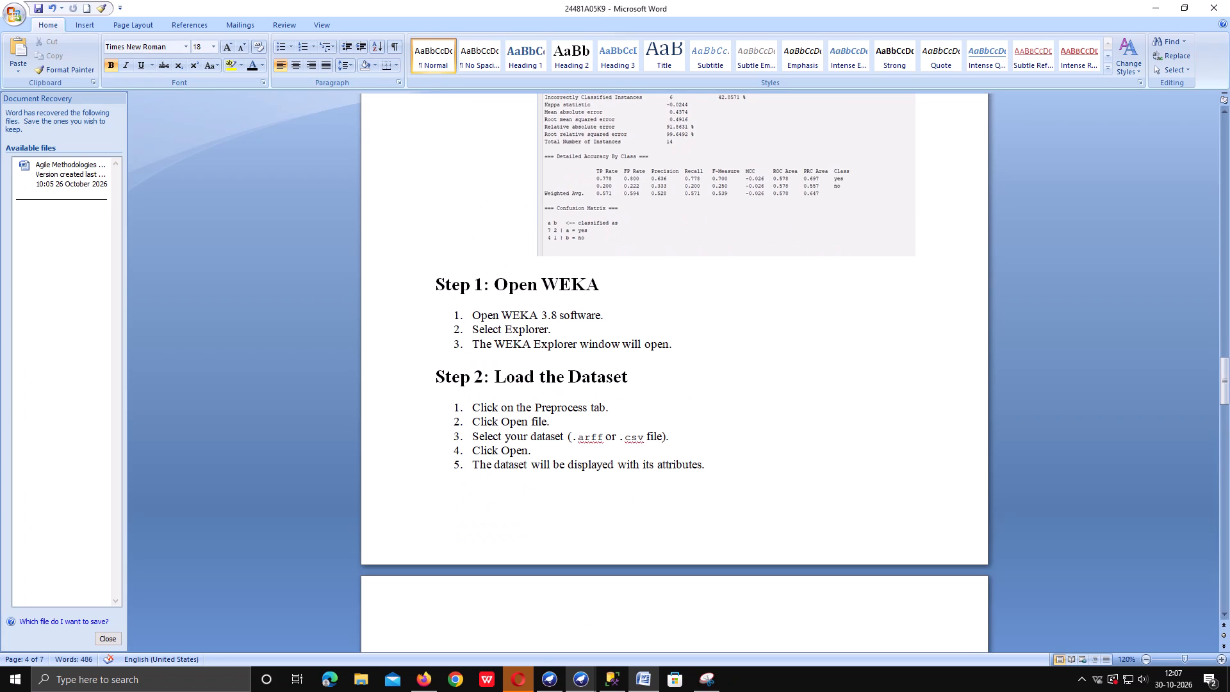
scroll(625, 447, "down", 11)
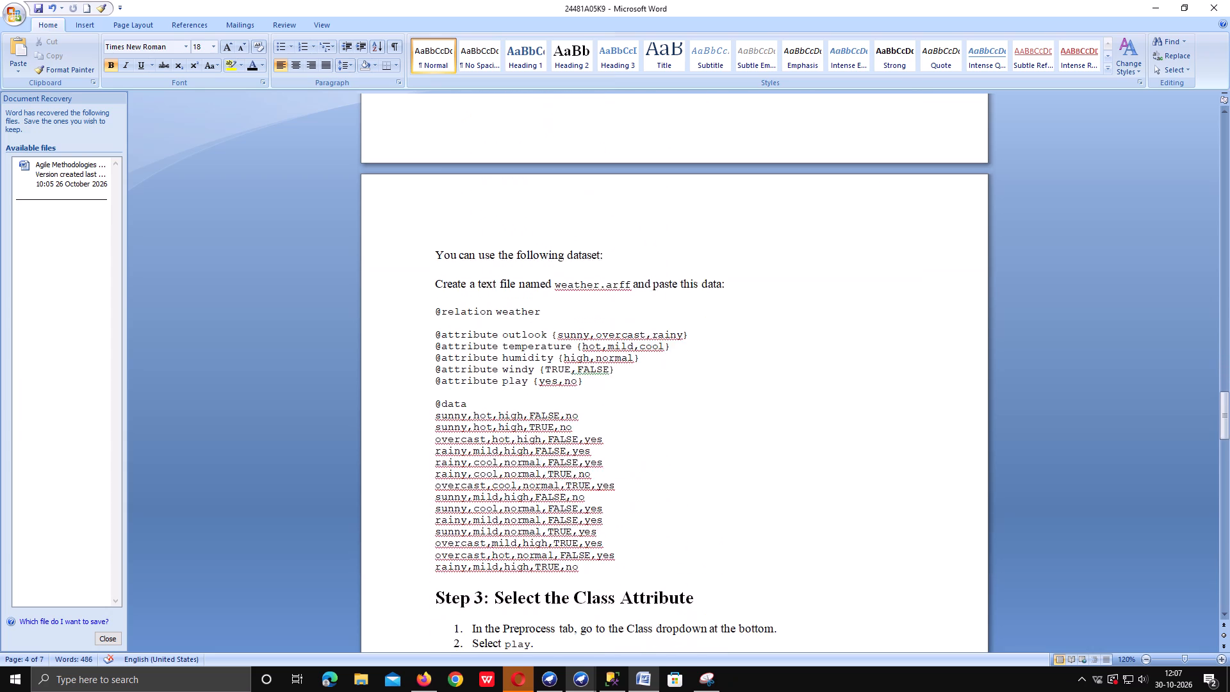
scroll(625, 447, "down", 10)
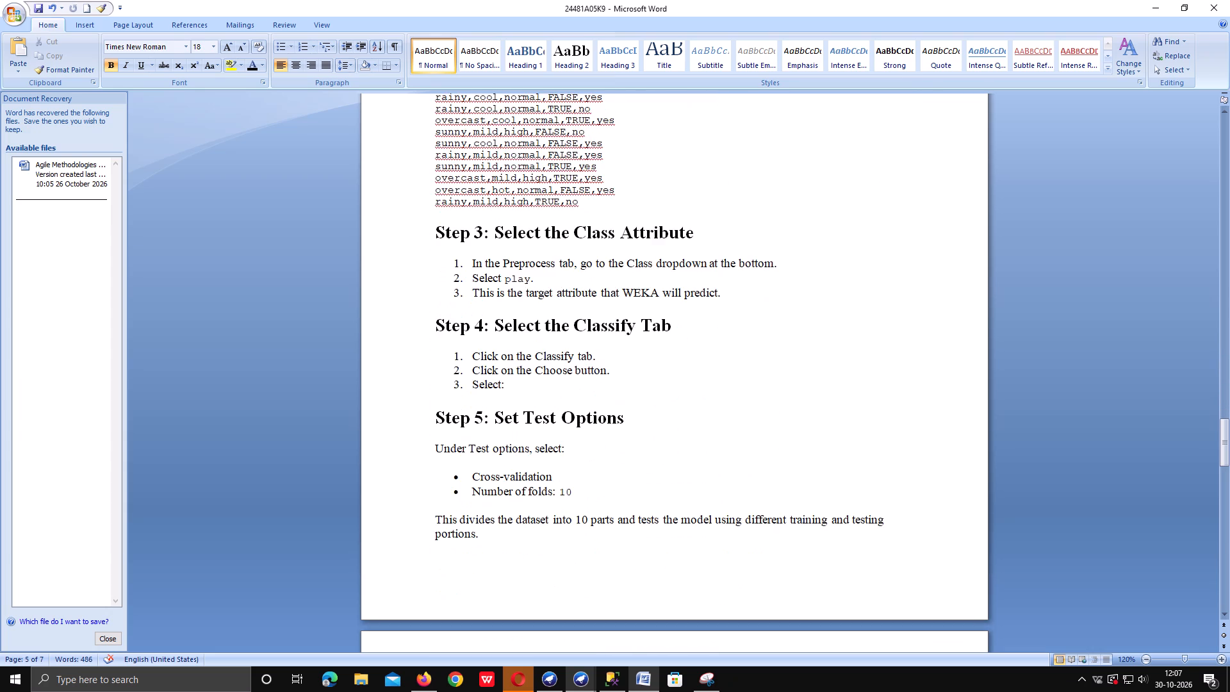
scroll(625, 447, "down", 8)
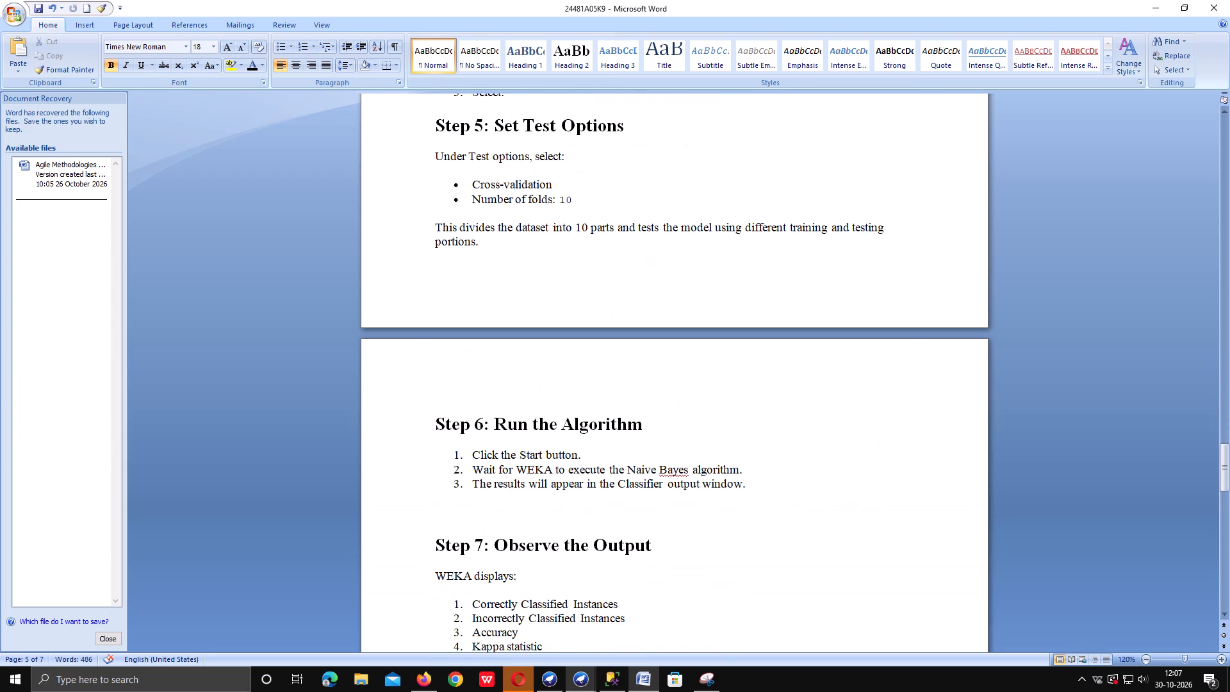
Copy the "Run t" portion of the Step 6: Run the Algorithm heading.
left_click_drag(510, 422, 539, 421)
key("ctrl+c")
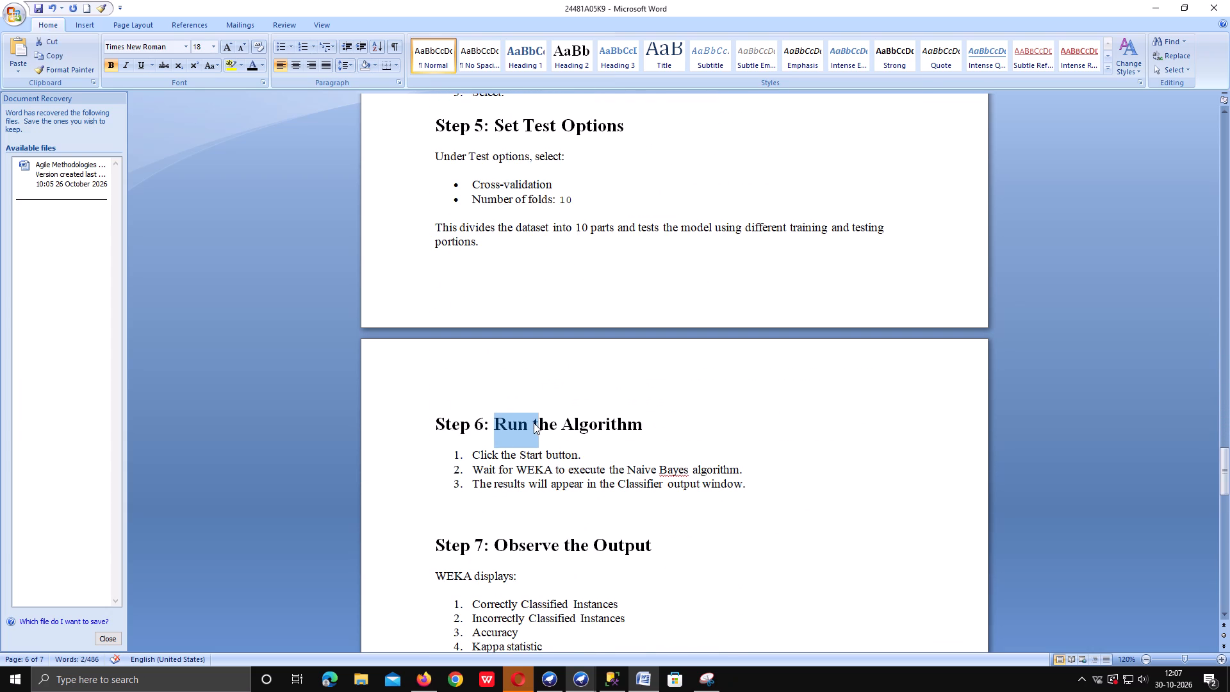
left_click(535, 384)
Look back through the Weka screenshot, the Python visualization code and its output charts on the earlier pages.
scroll(537, 382, "up", 3)
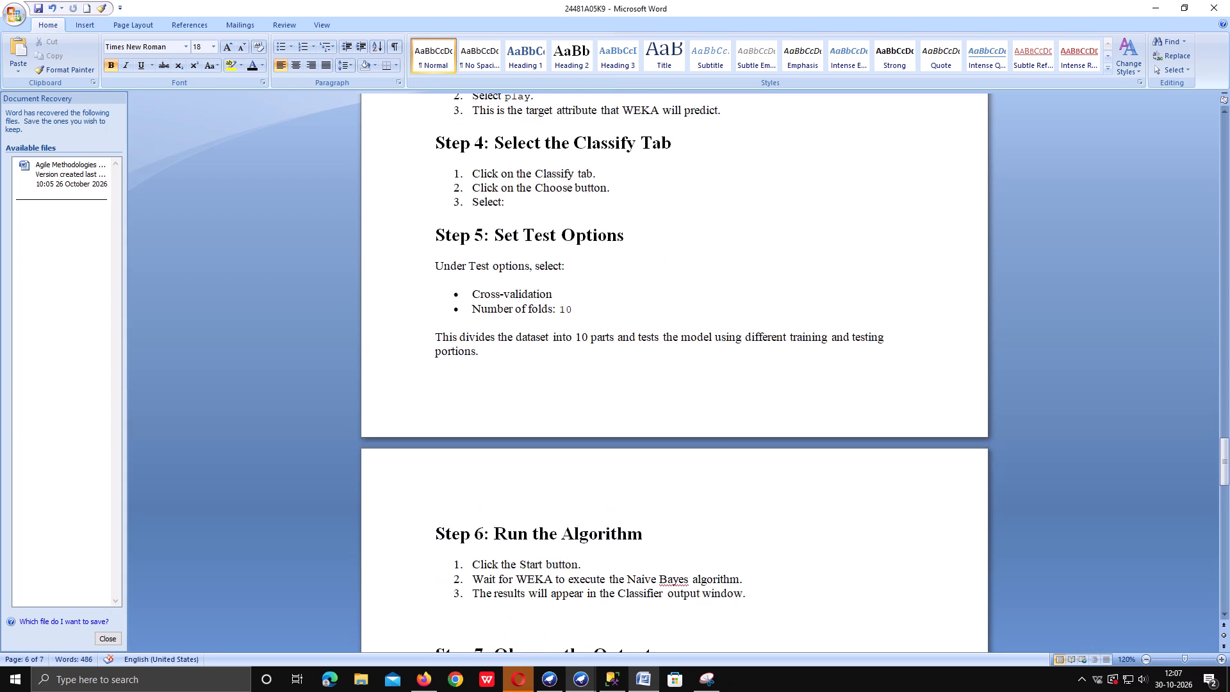
scroll(537, 382, "up", 20)
scroll(537, 382, "up", 16)
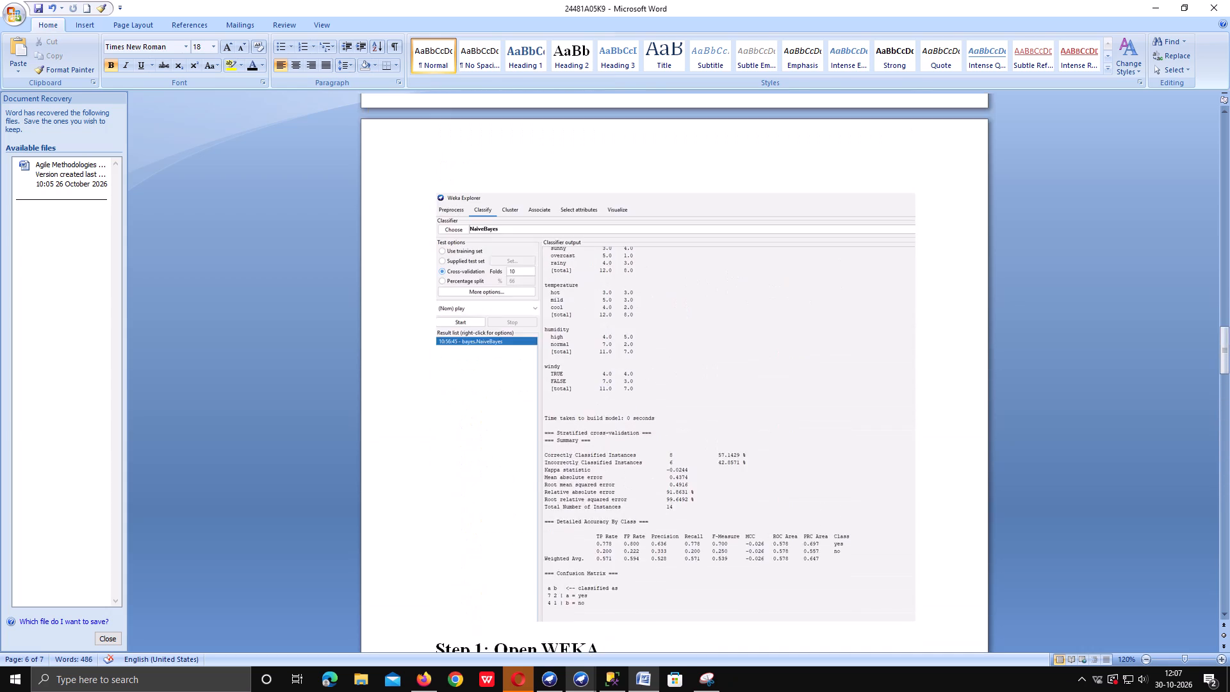
scroll(537, 382, "up", 20)
scroll(602, 443, "down", 5)
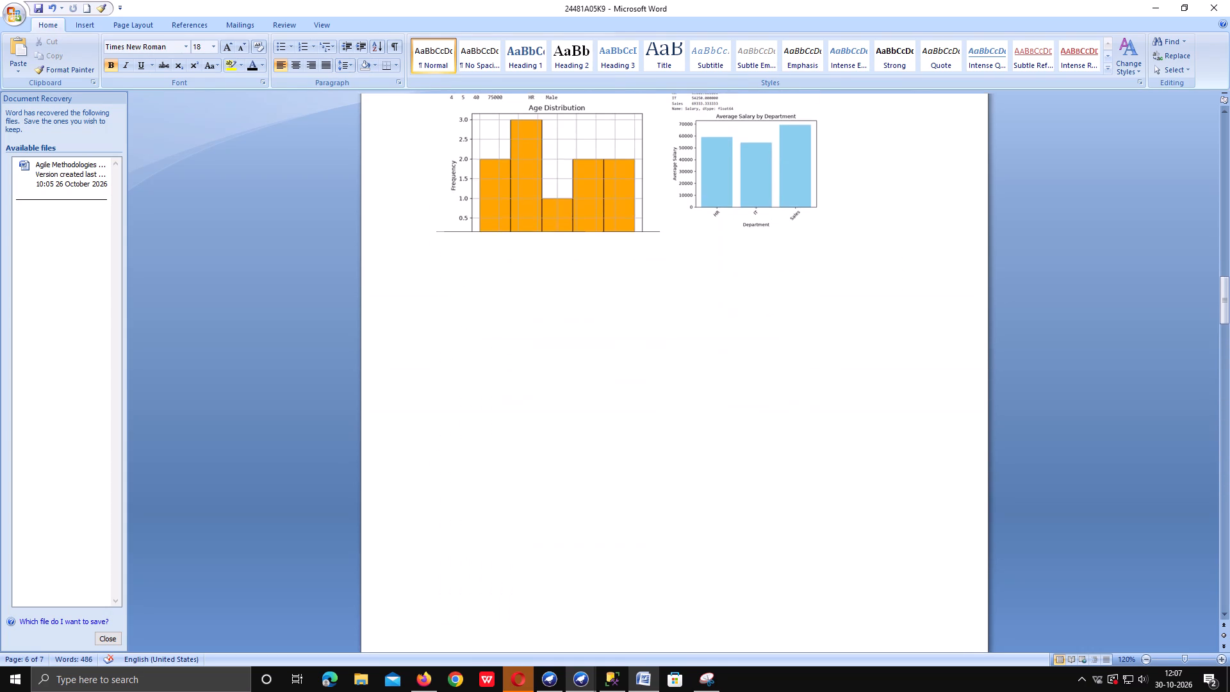
scroll(584, 438, "down", 5)
left_click(573, 384)
scroll(586, 353, "up", 7)
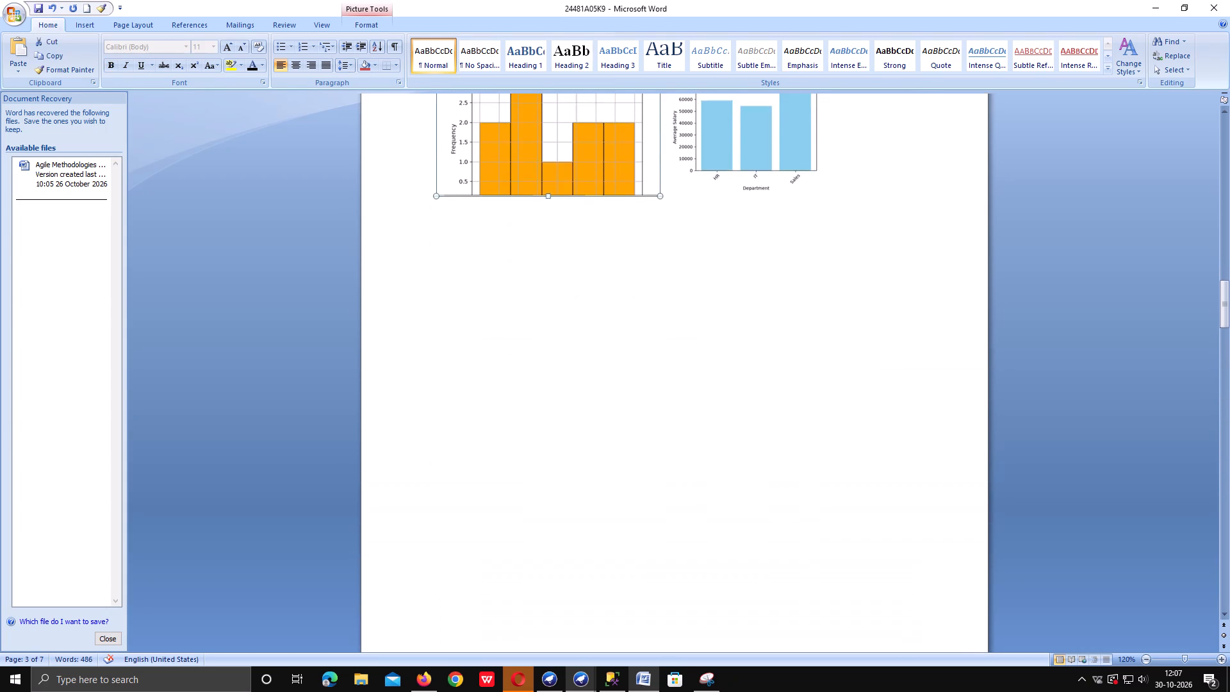
scroll(586, 353, "up", 3)
scroll(575, 358, "up", 20)
scroll(575, 358, "up", 7)
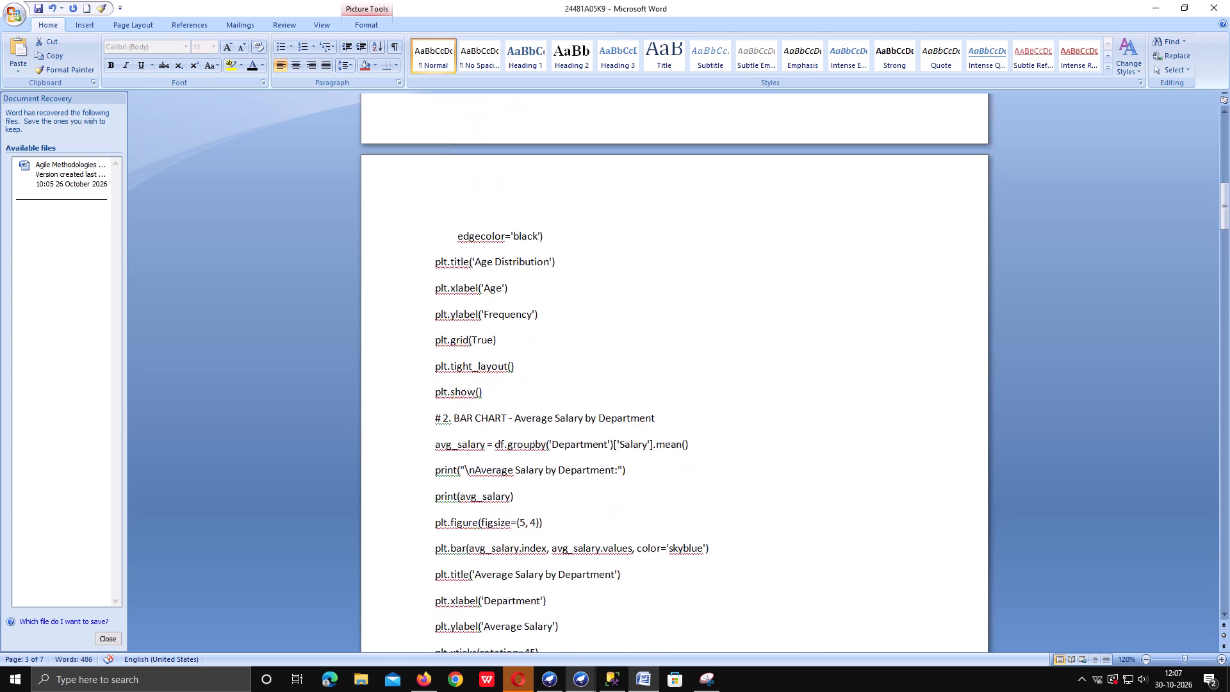
scroll(584, 363, "up", 20)
scroll(584, 363, "up", 7)
scroll(584, 363, "down", 6)
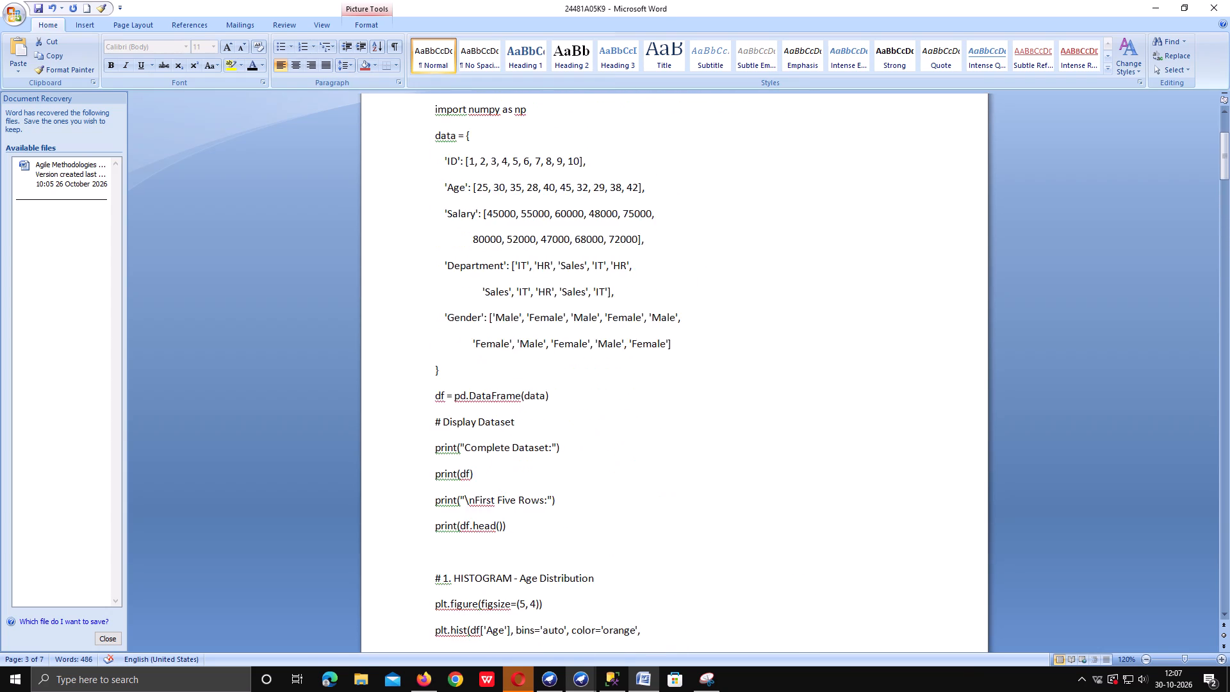
scroll(584, 363, "down", 12)
scroll(584, 363, "up", 1)
scroll(584, 363, "down", 17)
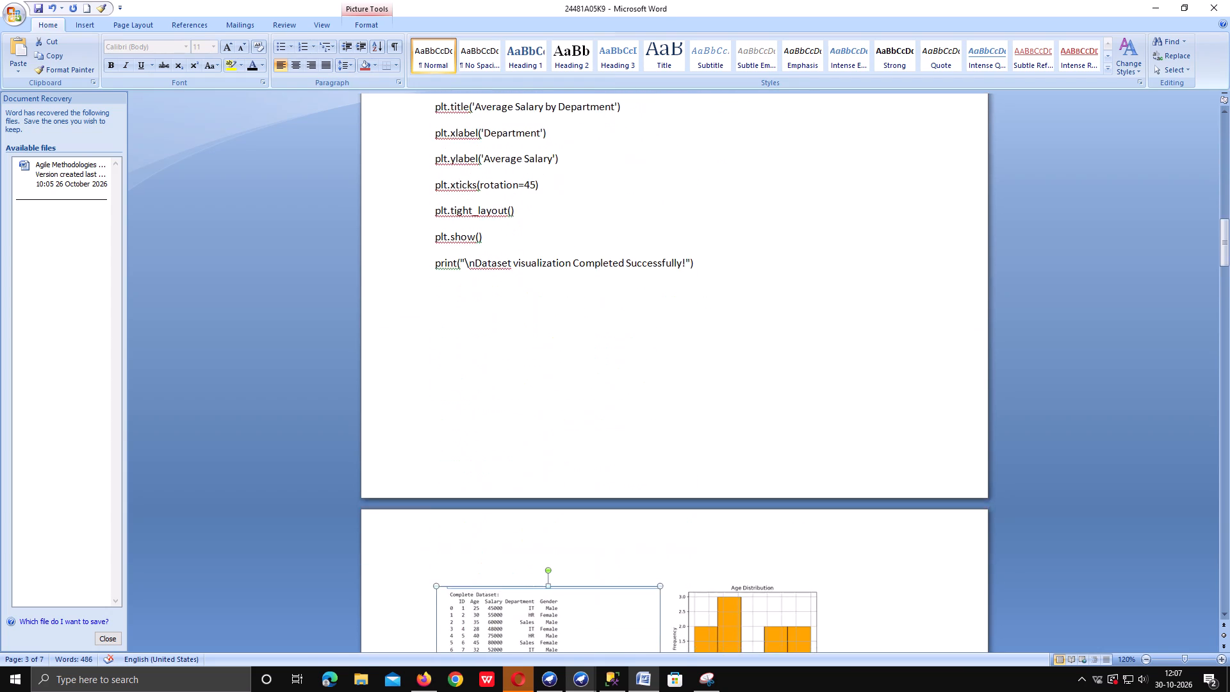
scroll(584, 363, "down", 6)
scroll(584, 363, "up", 1)
scroll(584, 363, "down", 11)
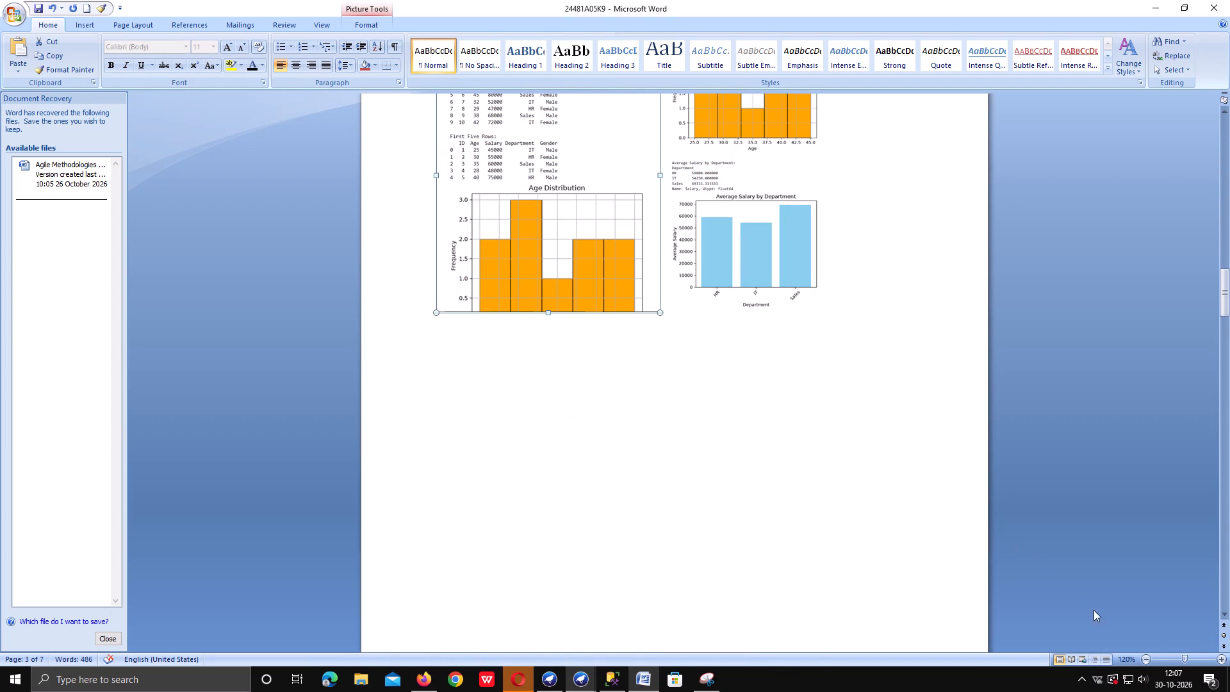
Zoom the document out to 100% and review it side by side from the Python code through the closing Result paragraph.
left_click(1148, 659)
left_click(1150, 659)
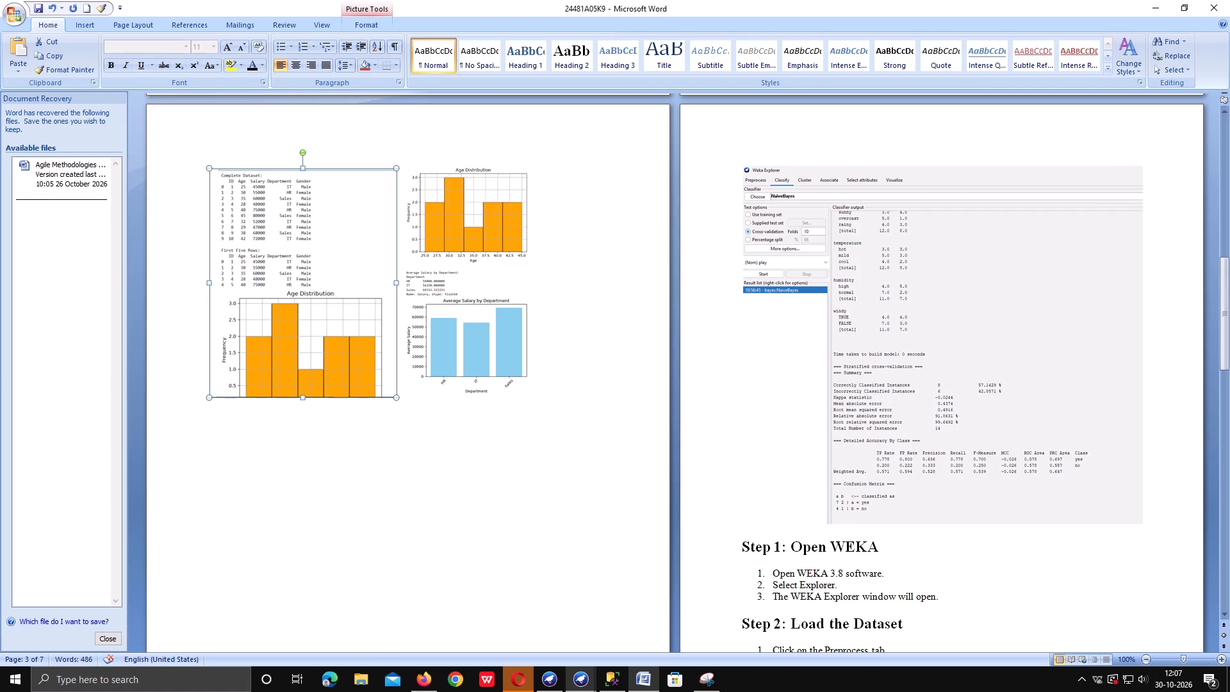
scroll(801, 464, "up", 16)
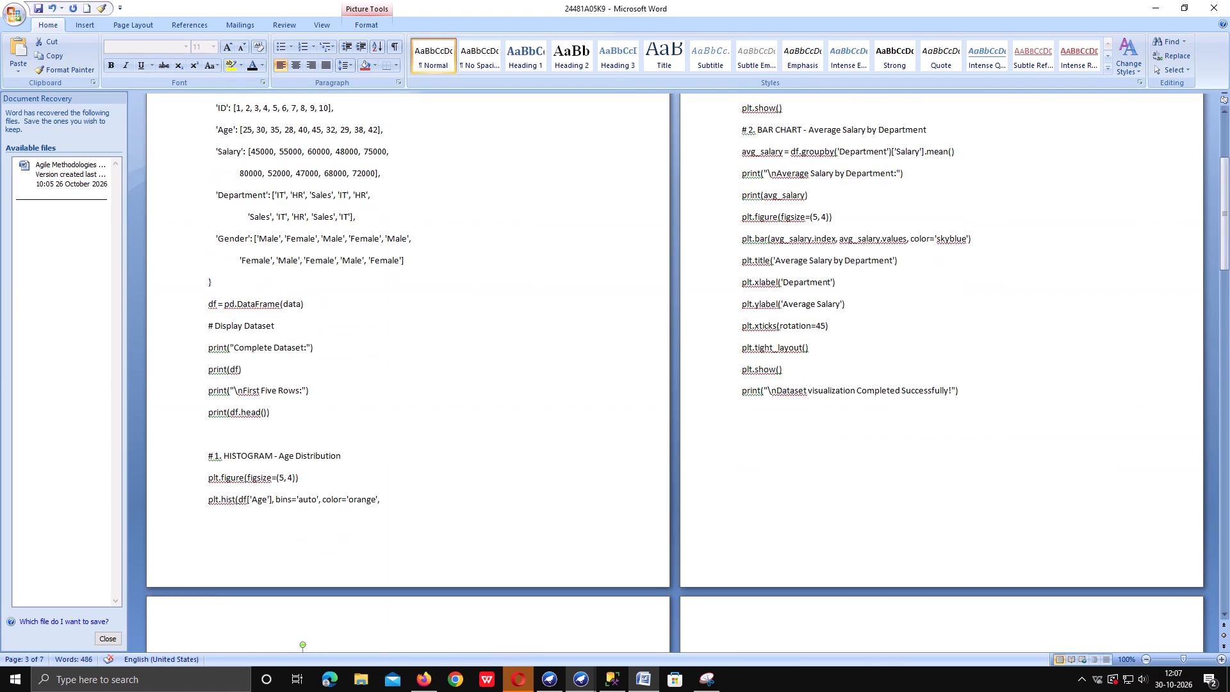
scroll(802, 463, "up", 14)
scroll(802, 463, "down", 10)
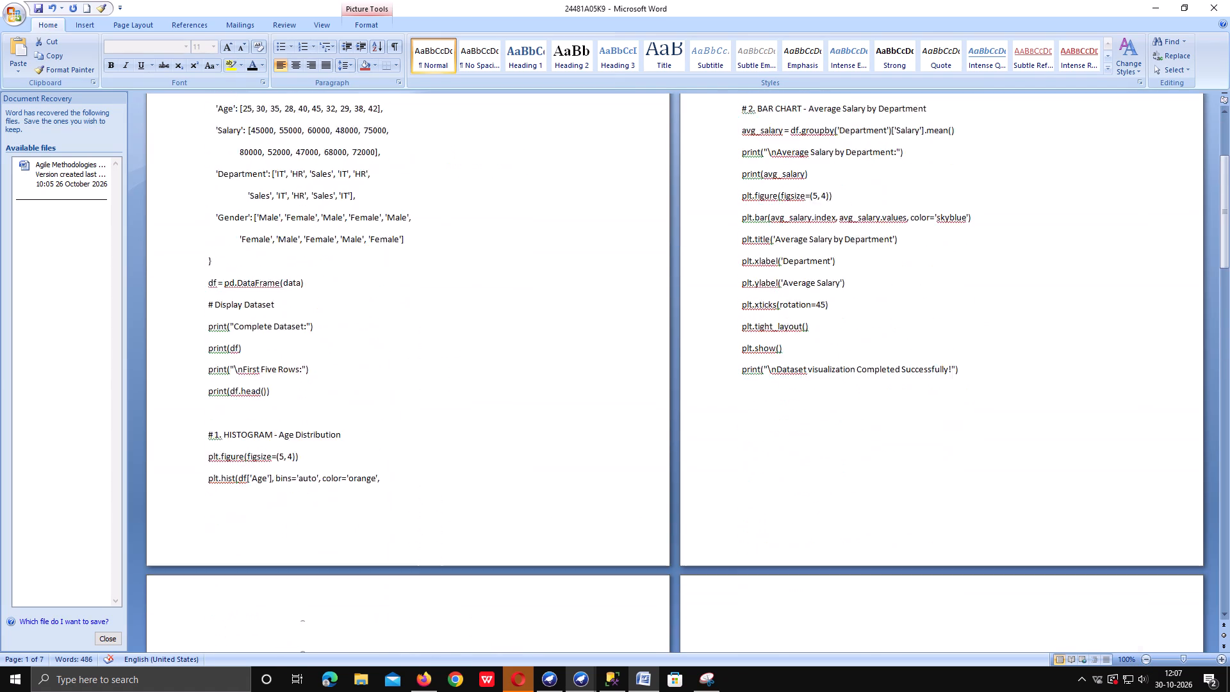
scroll(802, 463, "down", 19)
scroll(802, 463, "down", 6)
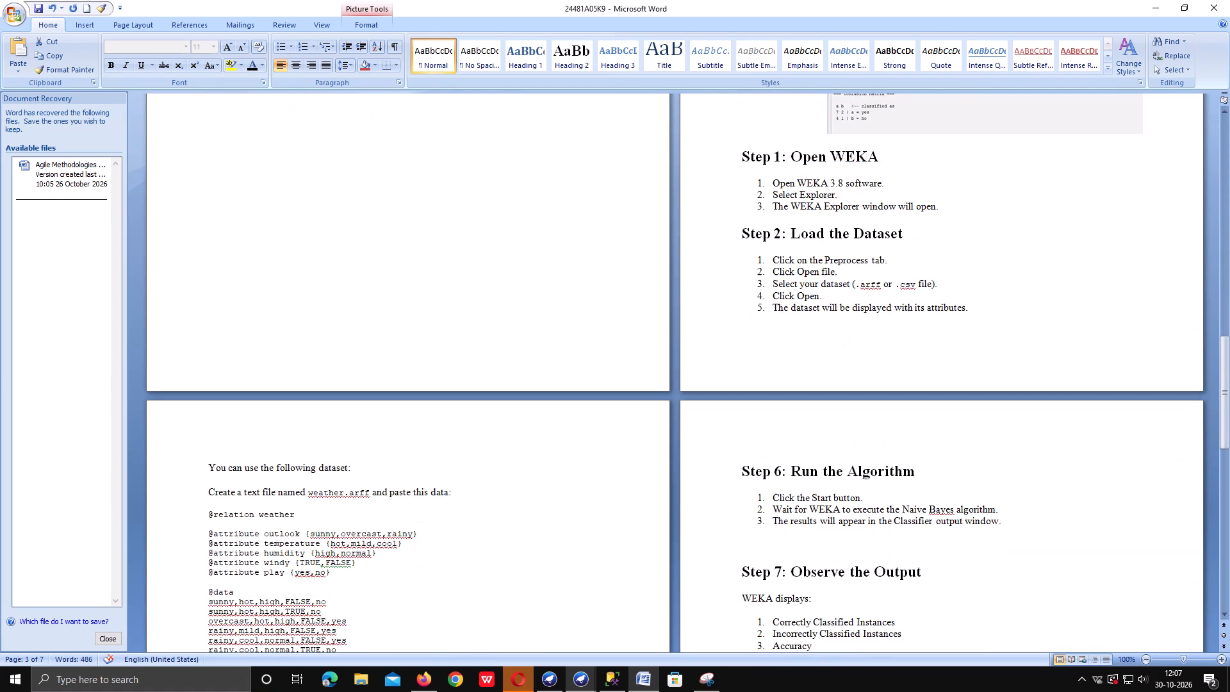
scroll(802, 463, "down", 18)
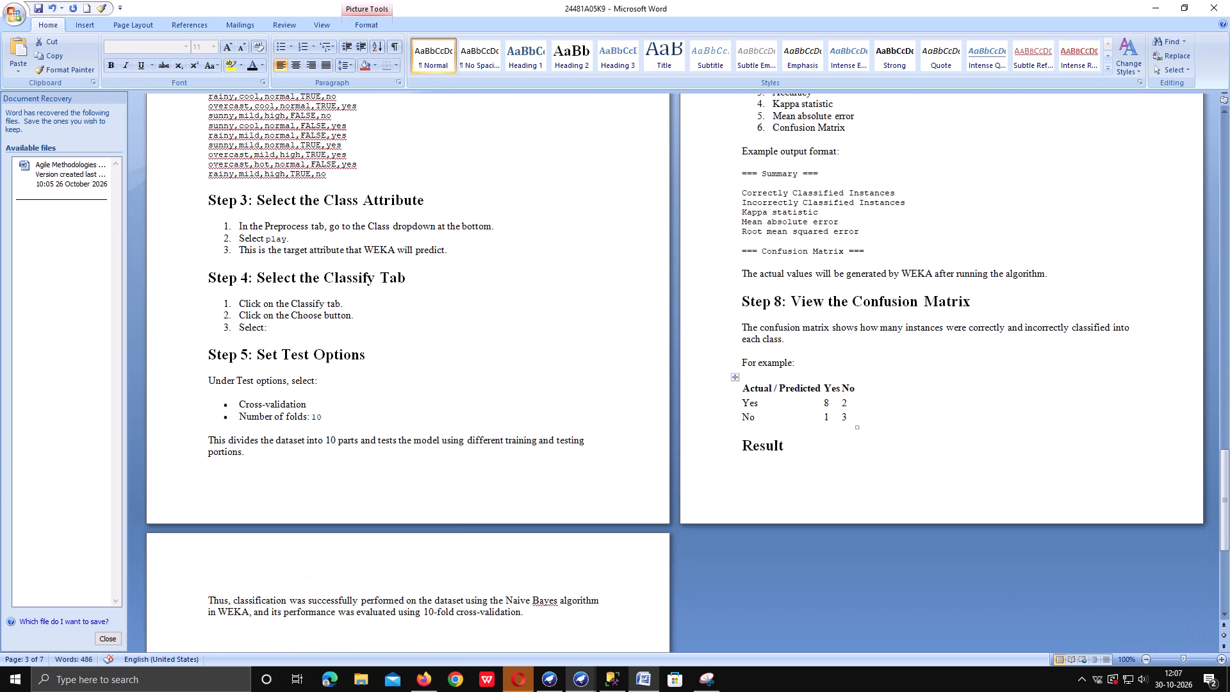
scroll(802, 463, "down", 6)
scroll(802, 463, "up", 2)
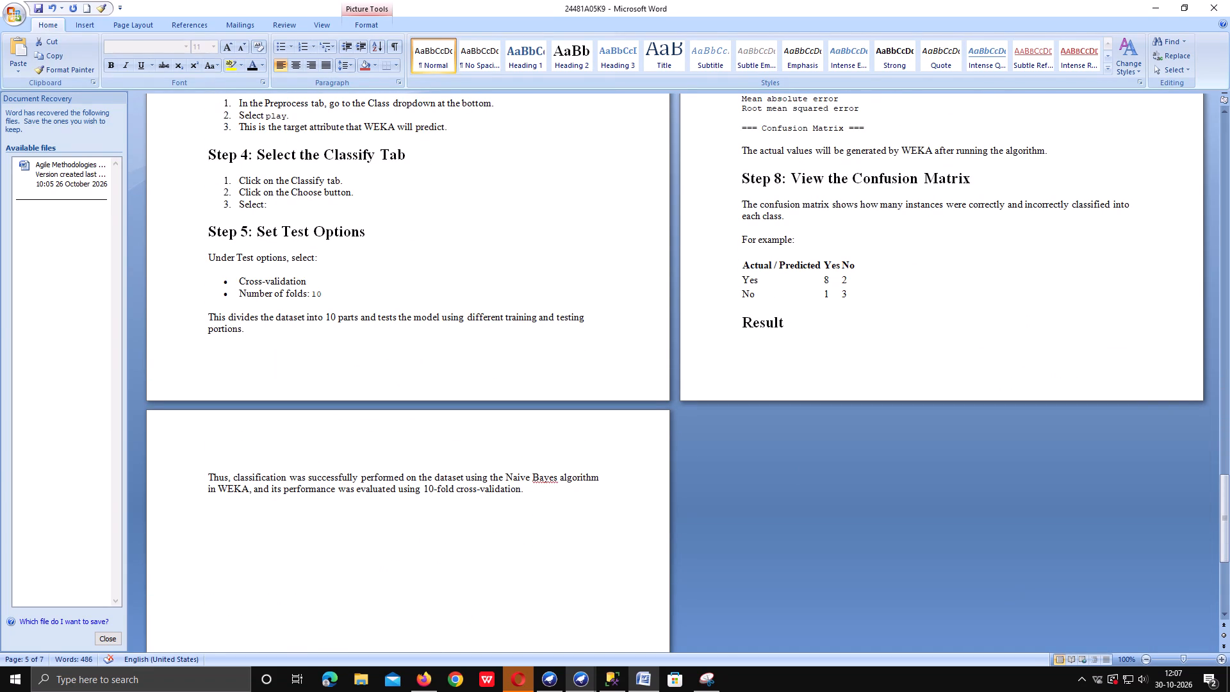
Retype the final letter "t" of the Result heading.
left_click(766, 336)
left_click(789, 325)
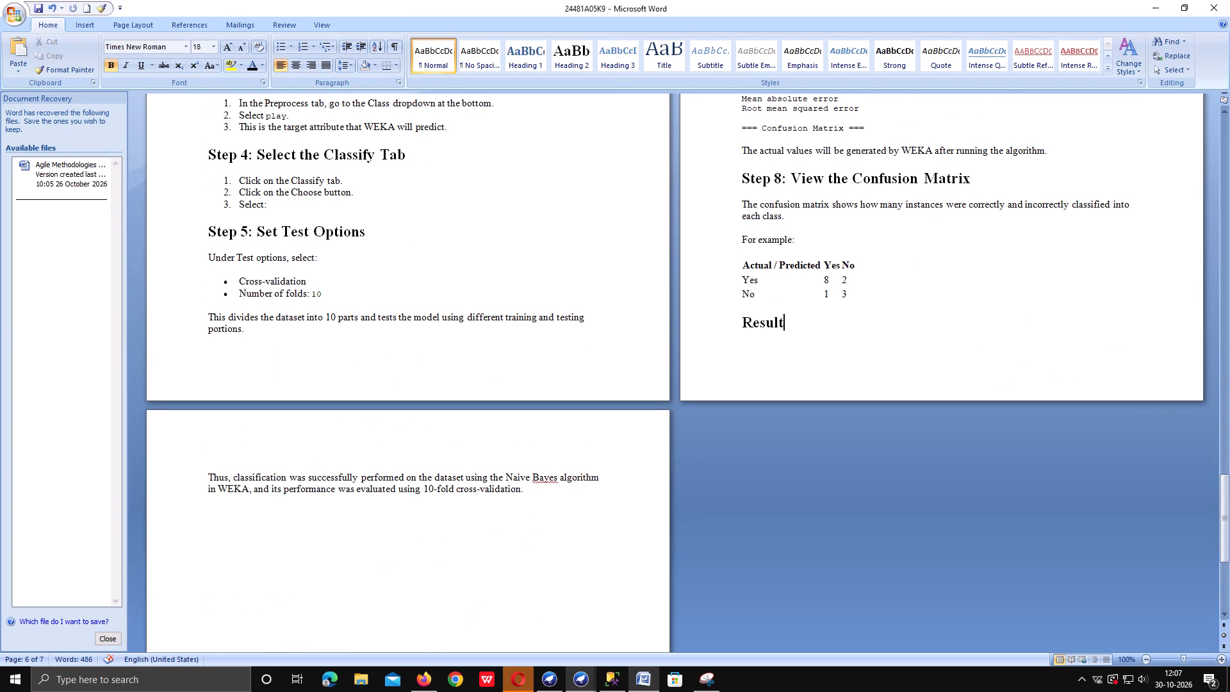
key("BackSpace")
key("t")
Review the output charts, the Weka Explorer screenshot and the classification steps that follow it.
scroll(778, 349, "up", 3)
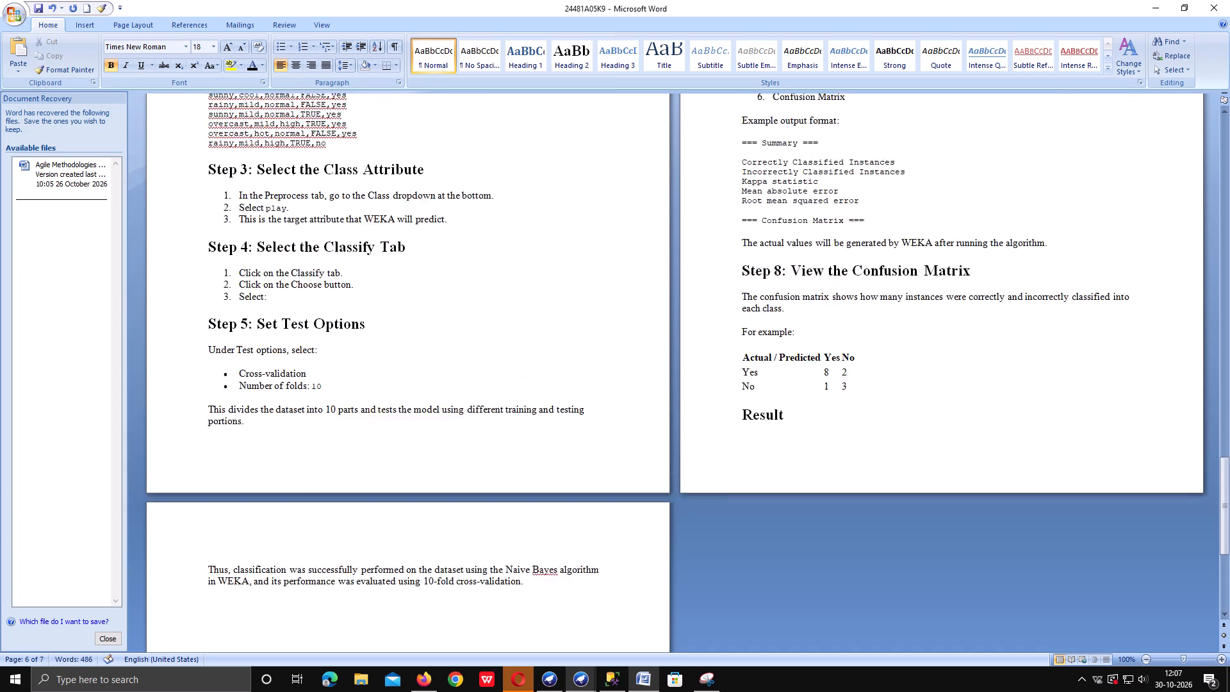
scroll(778, 347, "up", 20)
scroll(778, 347, "up", 7)
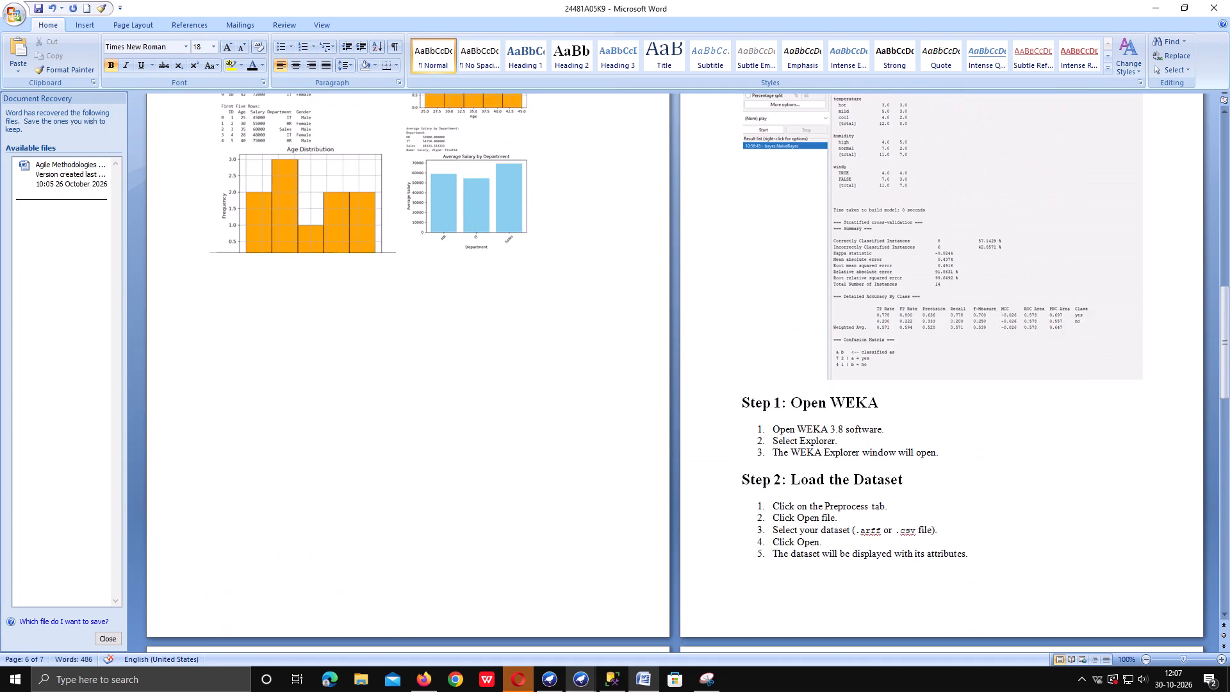
scroll(790, 315, "up", 10)
left_click(791, 301)
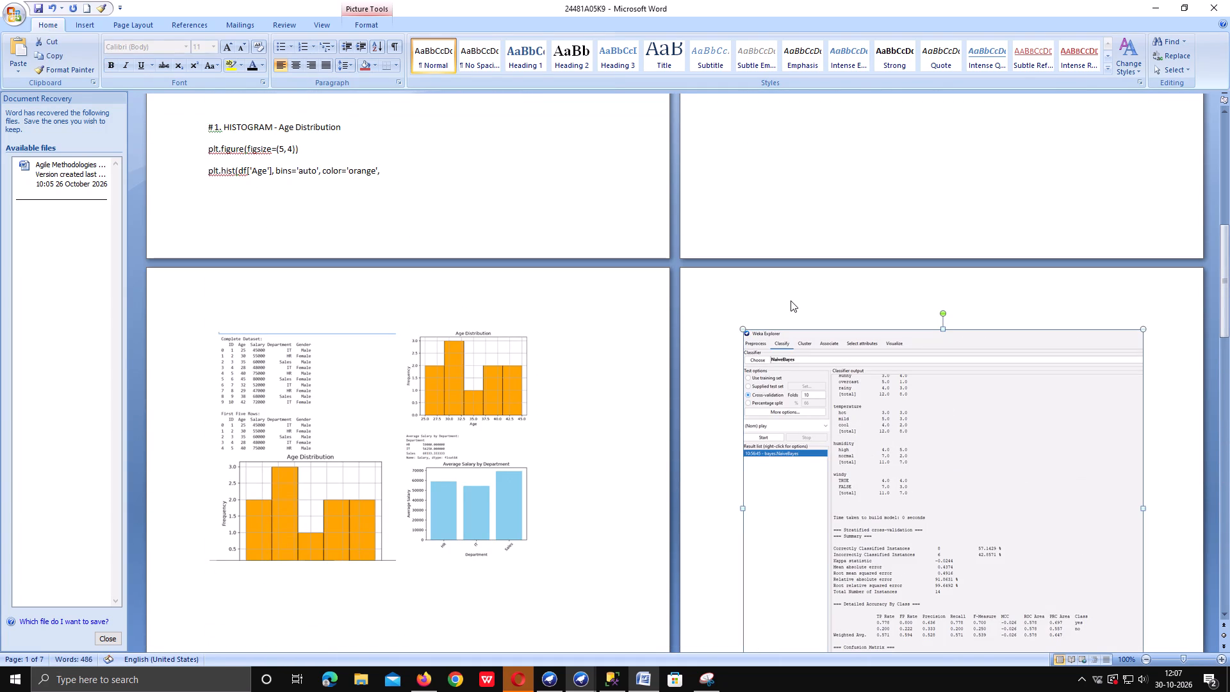
scroll(791, 301, "down", 13)
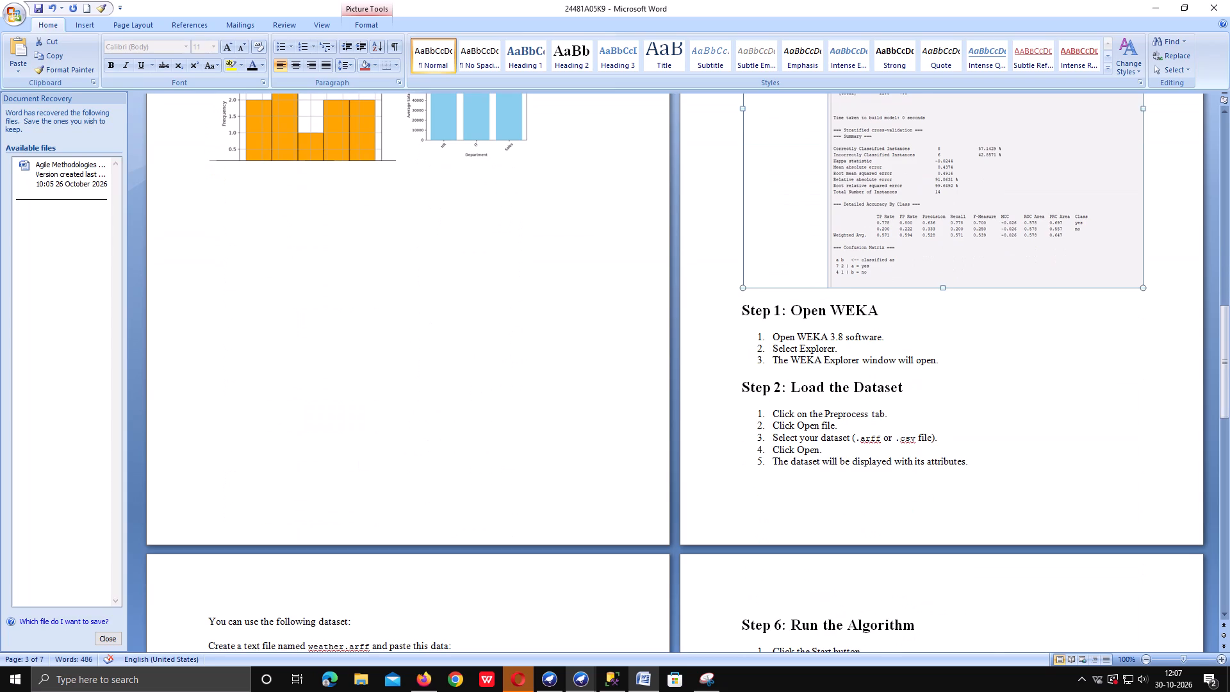
scroll(791, 301, "down", 2)
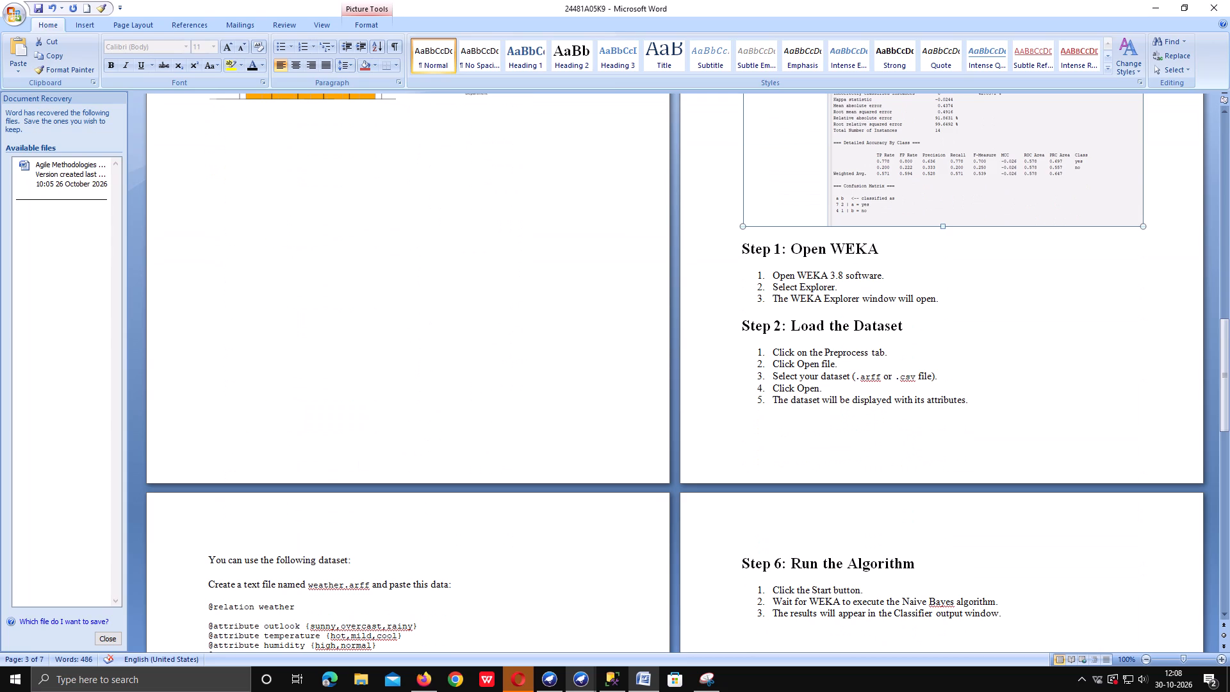
scroll(791, 301, "down", 10)
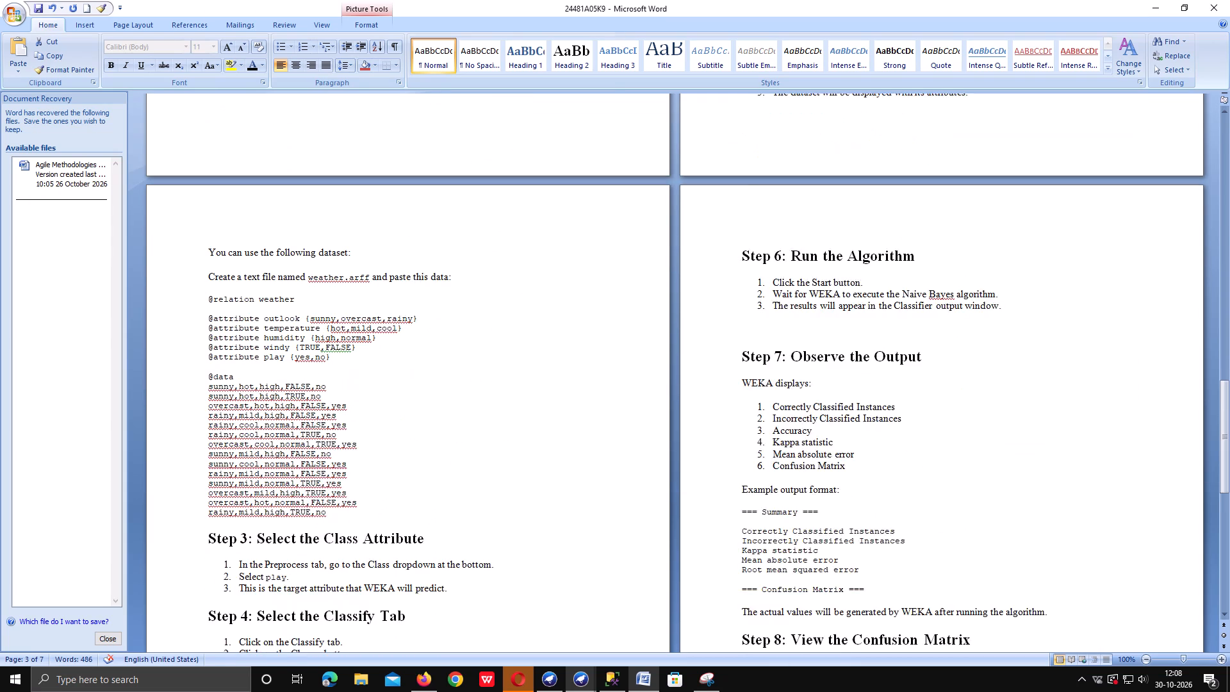
Re-read the pasted Weka instructions from Step 1: Open WEKA through the Result heading, including the sample dataset.
scroll(747, 315, "up", 10)
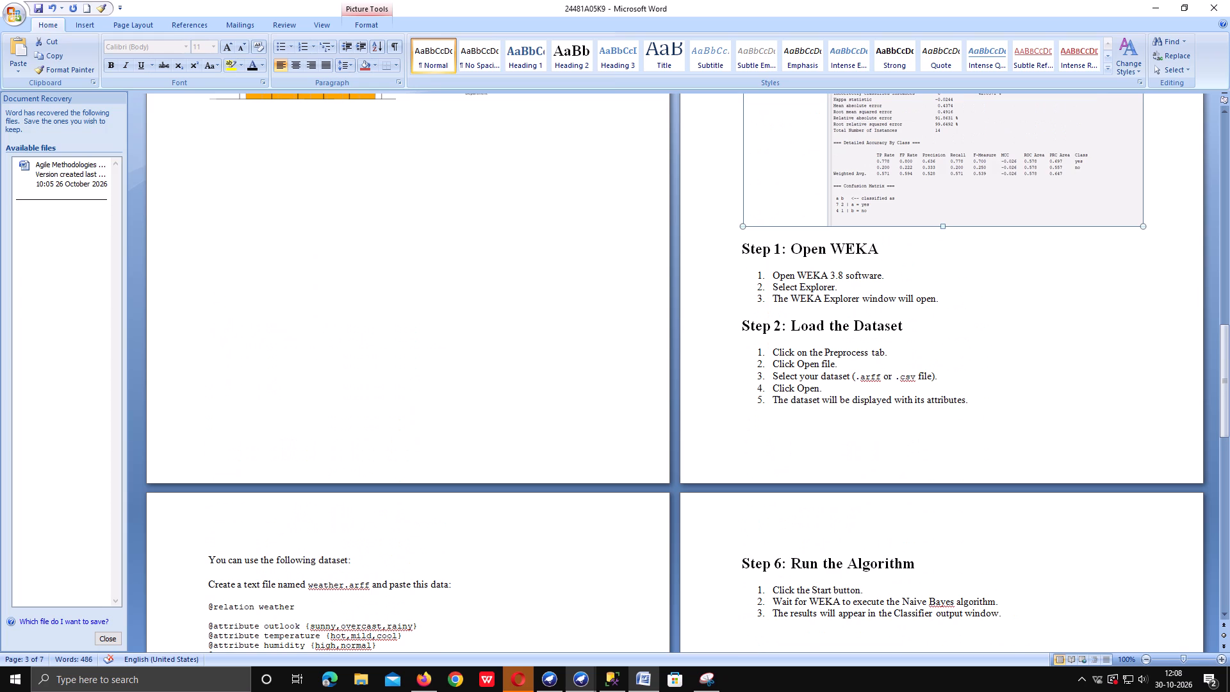
scroll(746, 315, "down", 7)
scroll(746, 315, "up", 7)
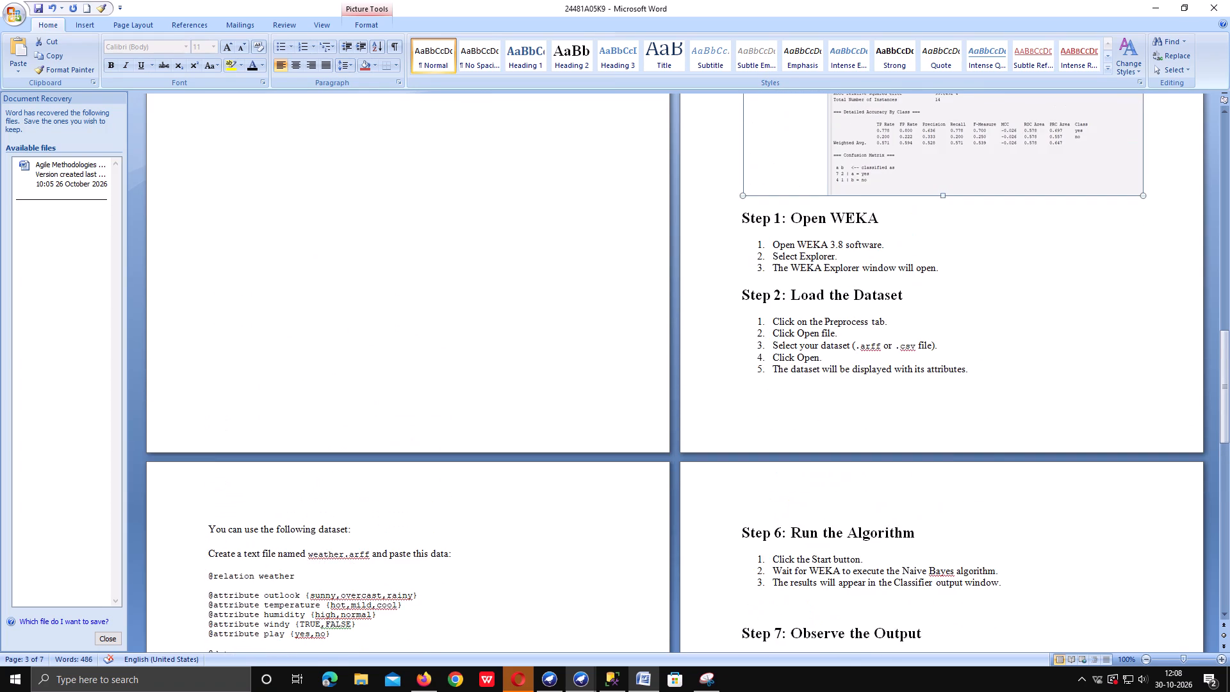
scroll(746, 315, "down", 14)
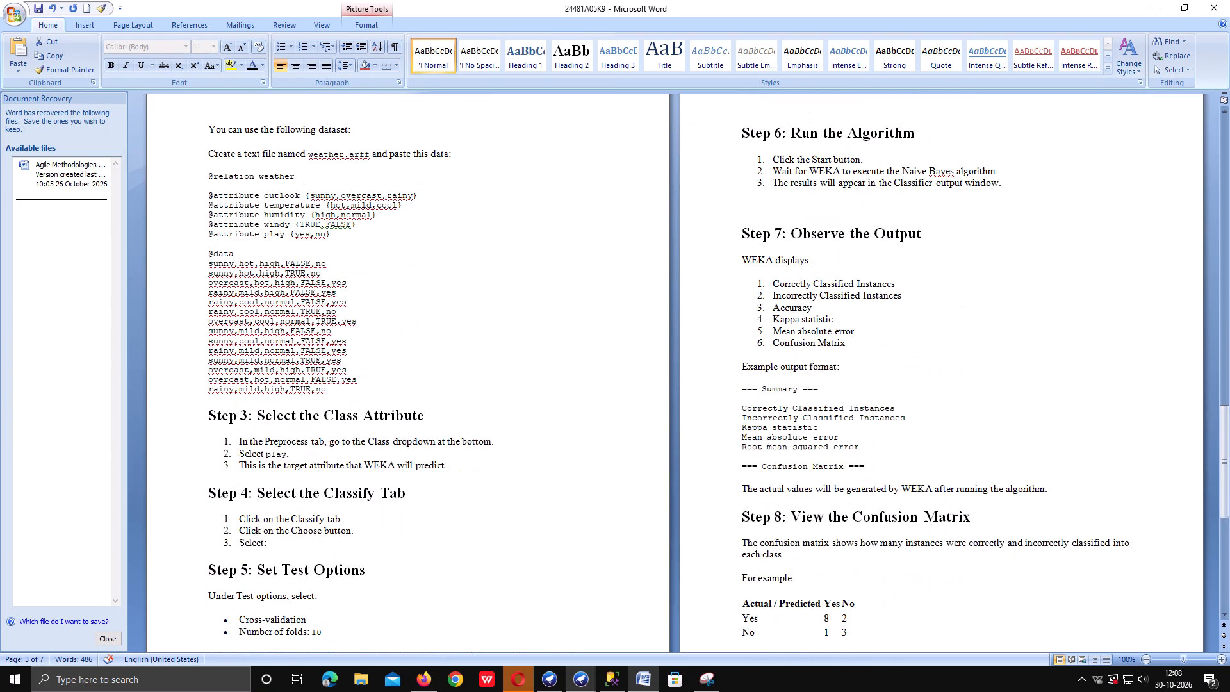
scroll(746, 315, "down", 6)
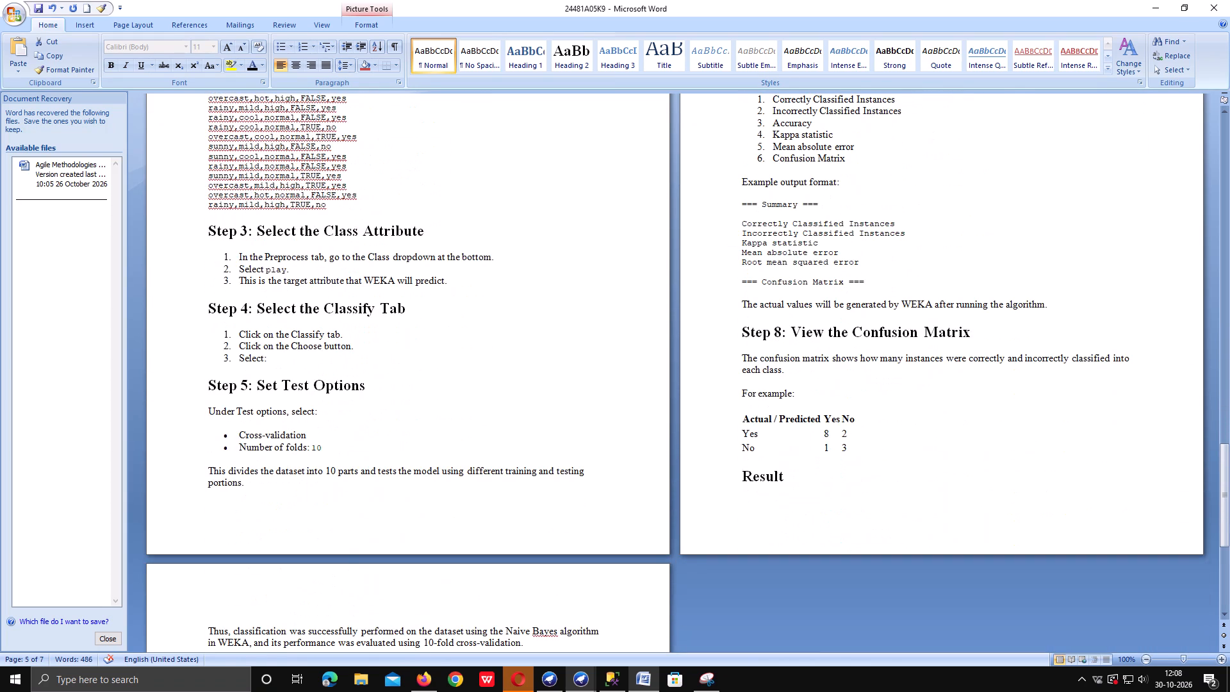
scroll(746, 315, "up", 2)
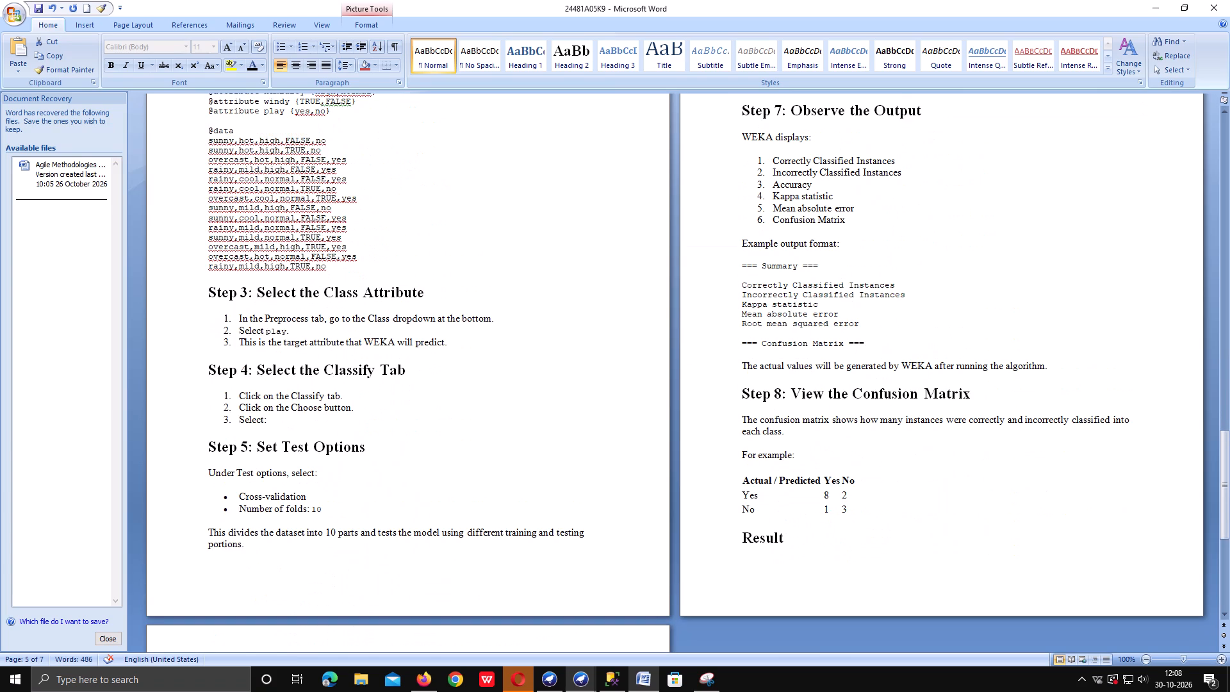
scroll(746, 315, "up", 15)
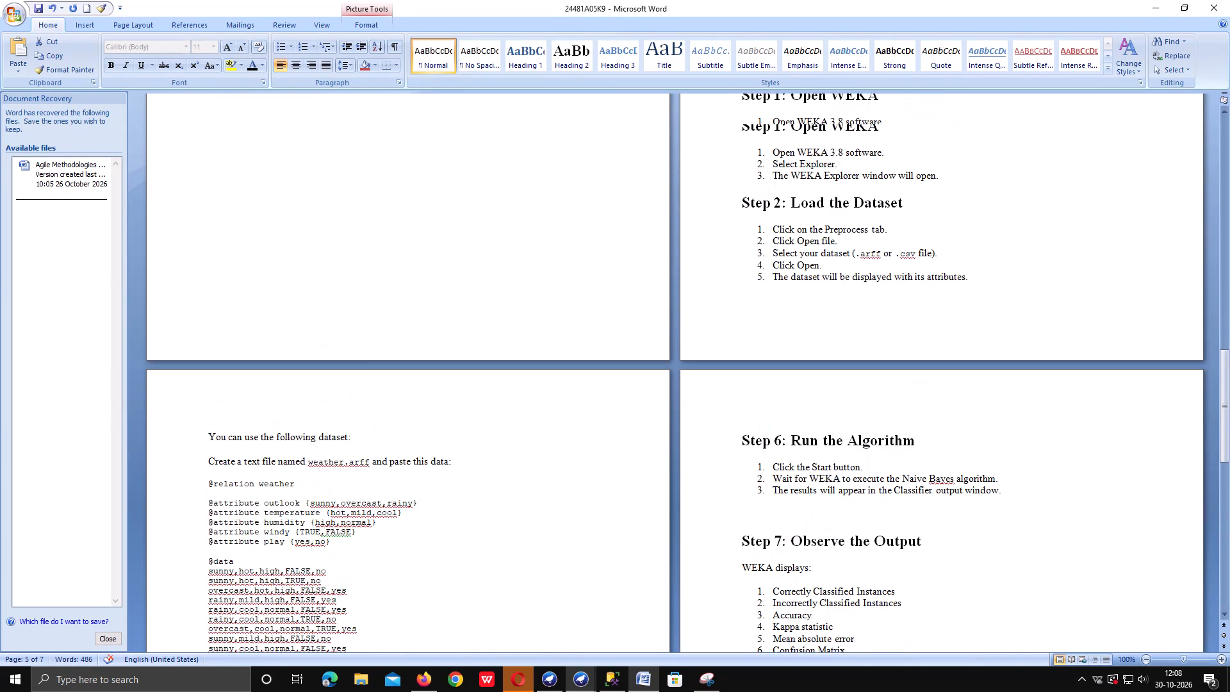
scroll(746, 315, "up", 1)
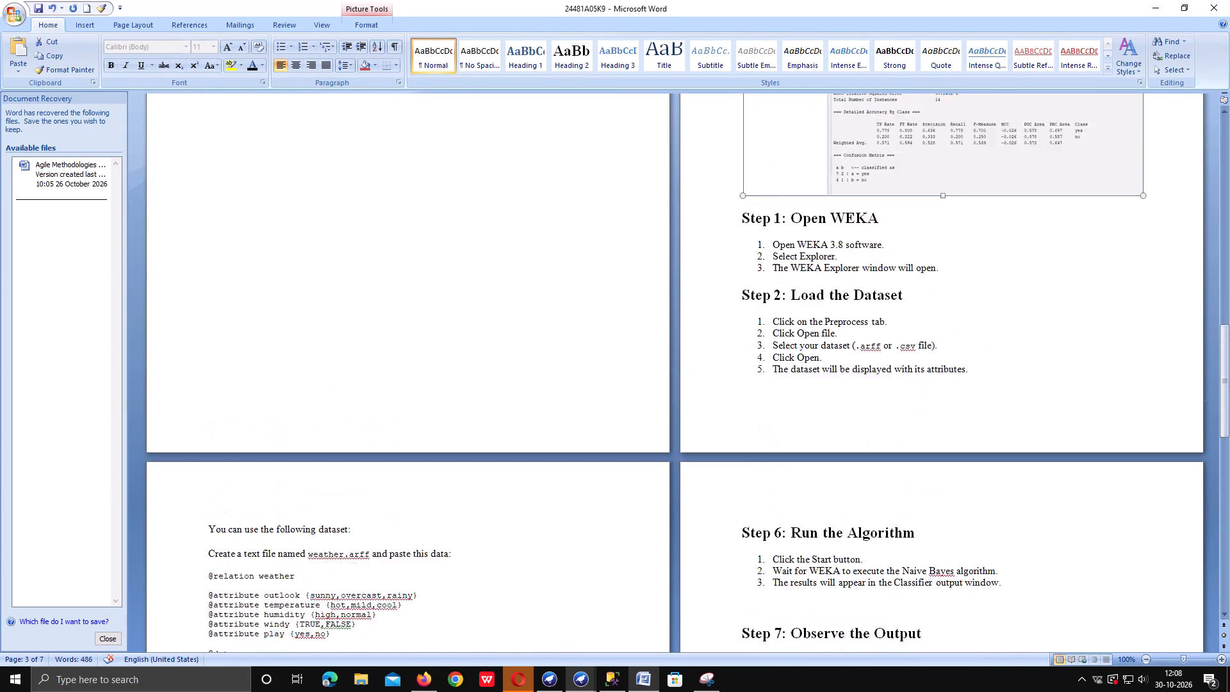
scroll(746, 315, "up", 2)
scroll(746, 315, "down", 19)
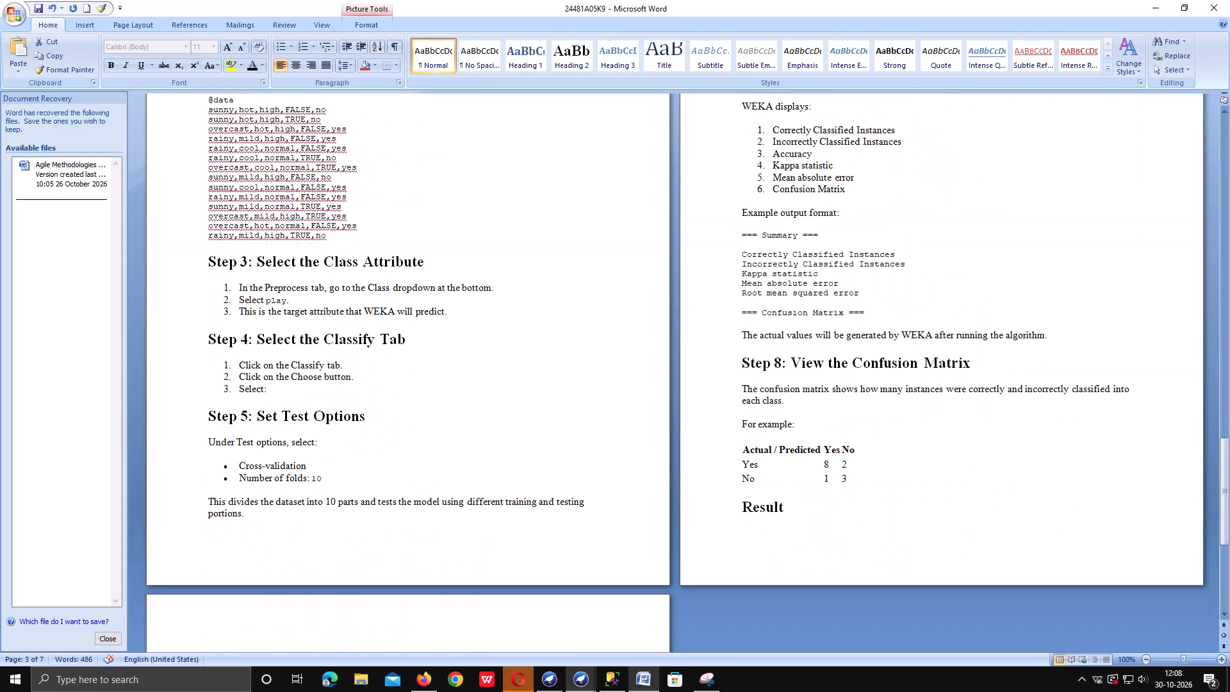
scroll(746, 315, "up", 6)
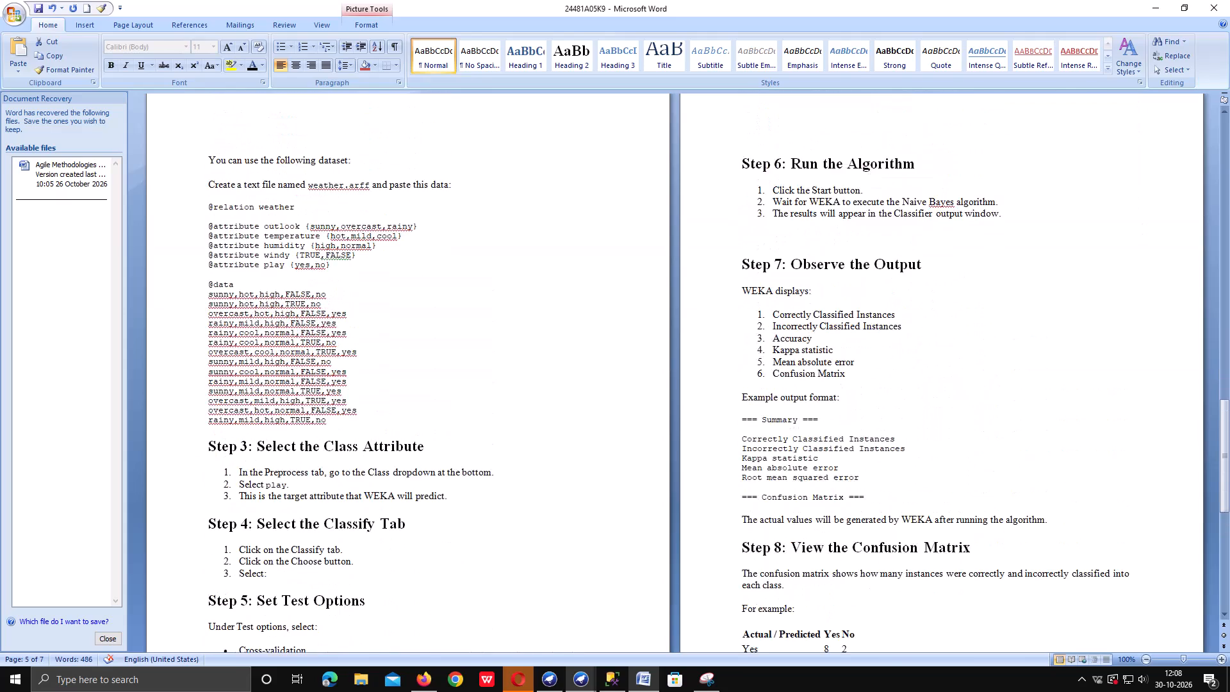
scroll(746, 315, "up", 14)
Delete the sample weather.arff dataset block before Step 3, from "You can use the following dataset:" through its last data row.
scroll(746, 315, "down", 6)
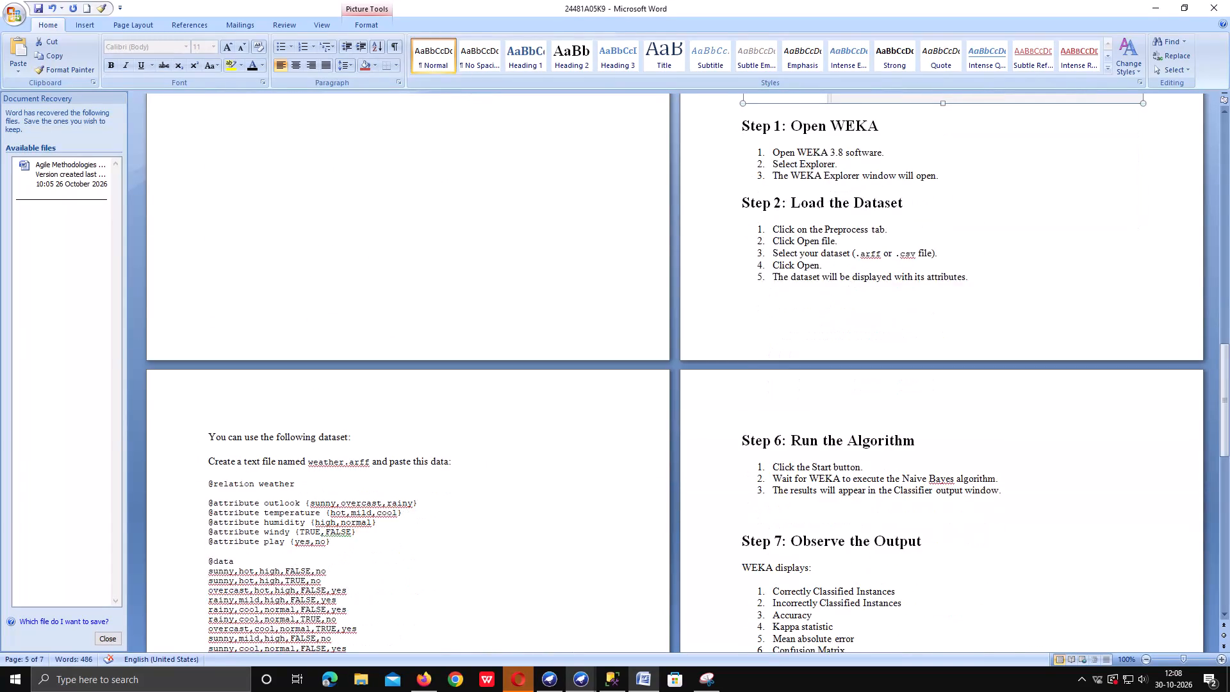
scroll(746, 315, "down", 8)
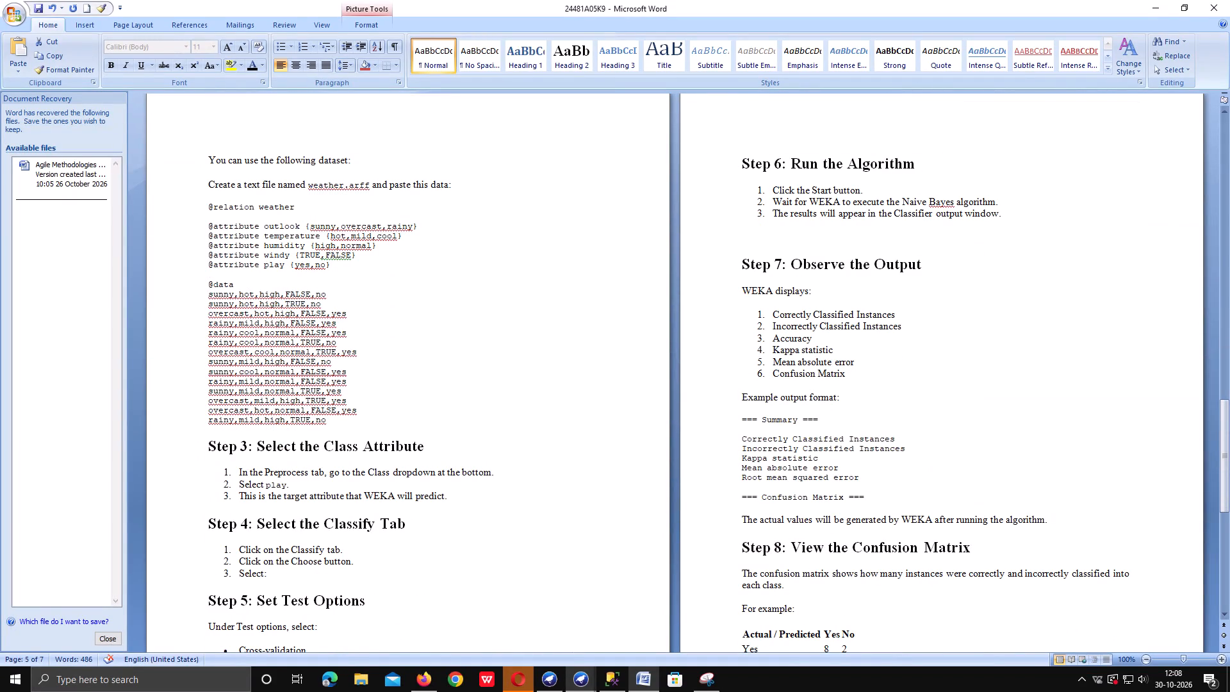
left_click_drag(199, 153, 304, 325)
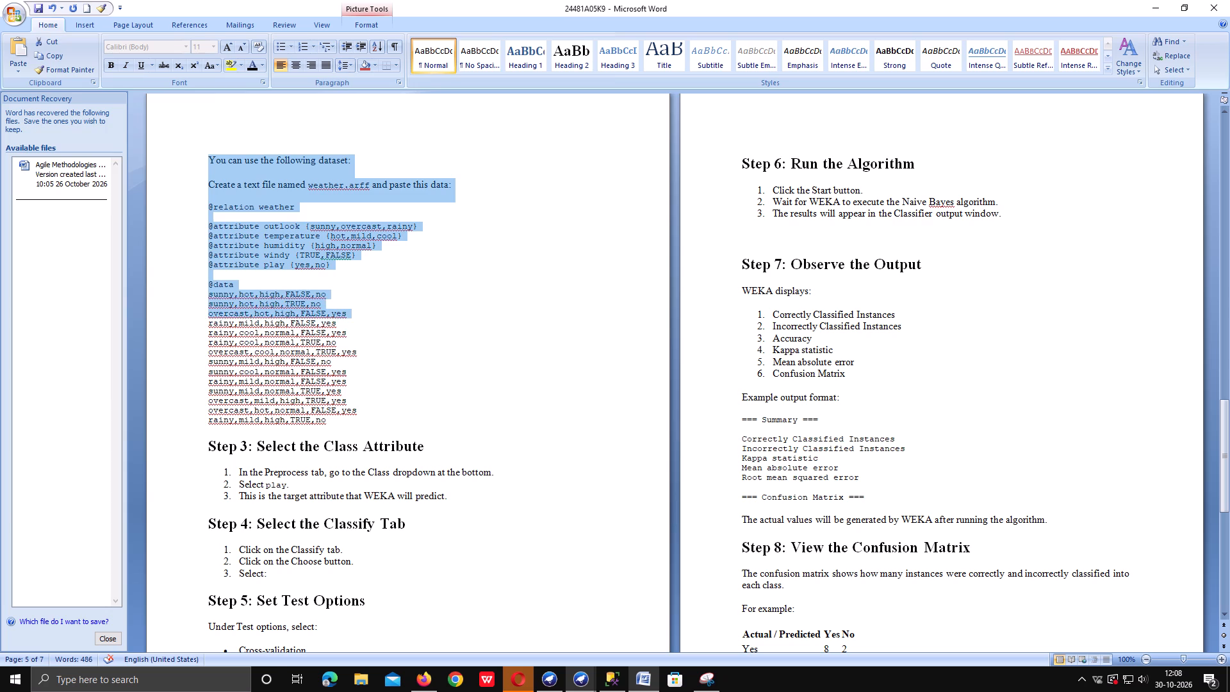
left_click_drag(304, 325, 343, 422)
key("BackSpace")
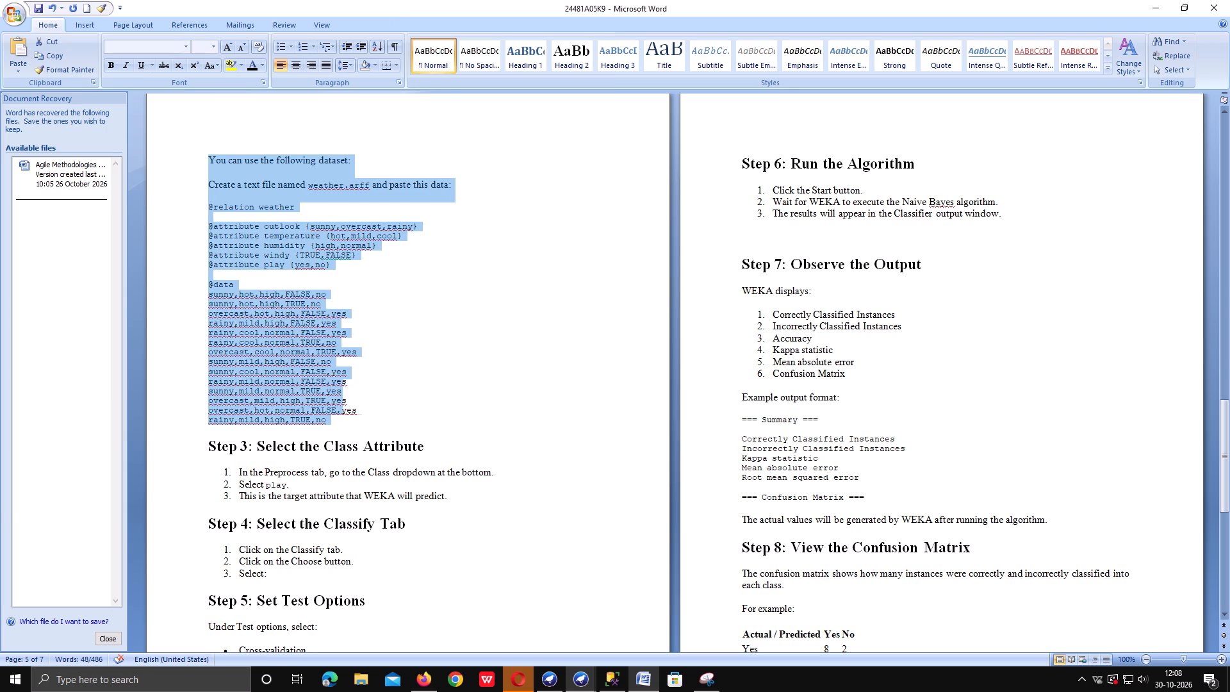
Review the whole document, from the remaining Weka steps and Result back to the Experiment 4 Python code at the start.
scroll(322, 361, "up", 7)
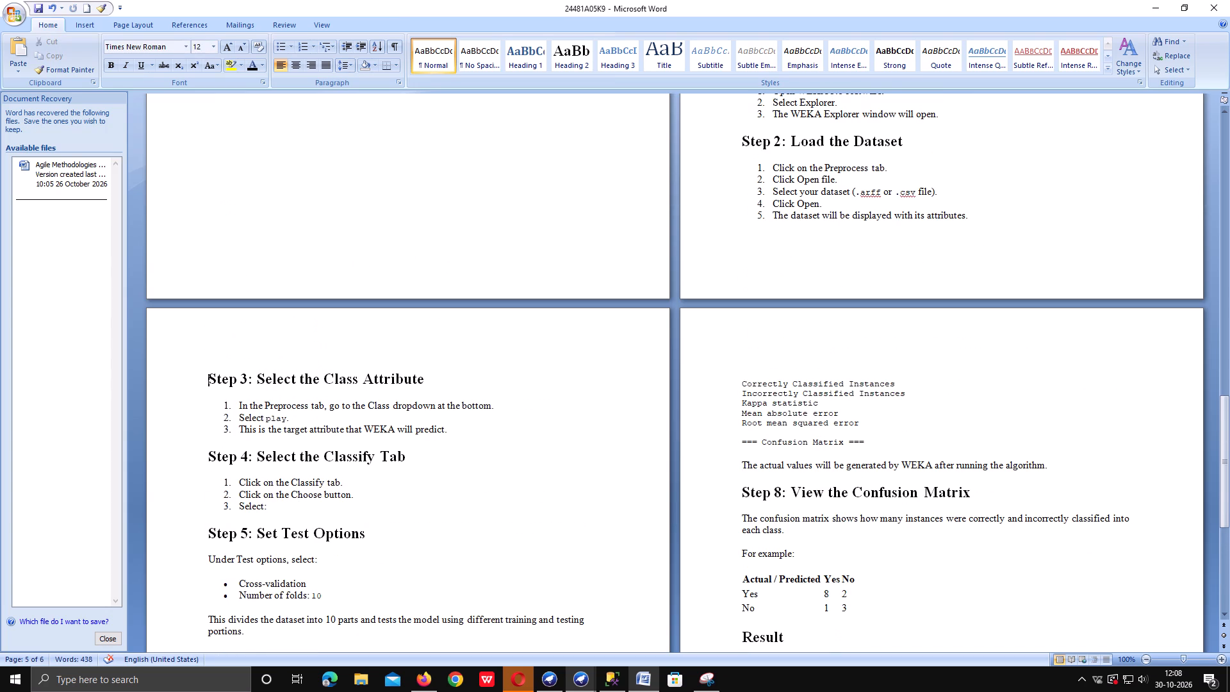
scroll(728, 389, "down", 12)
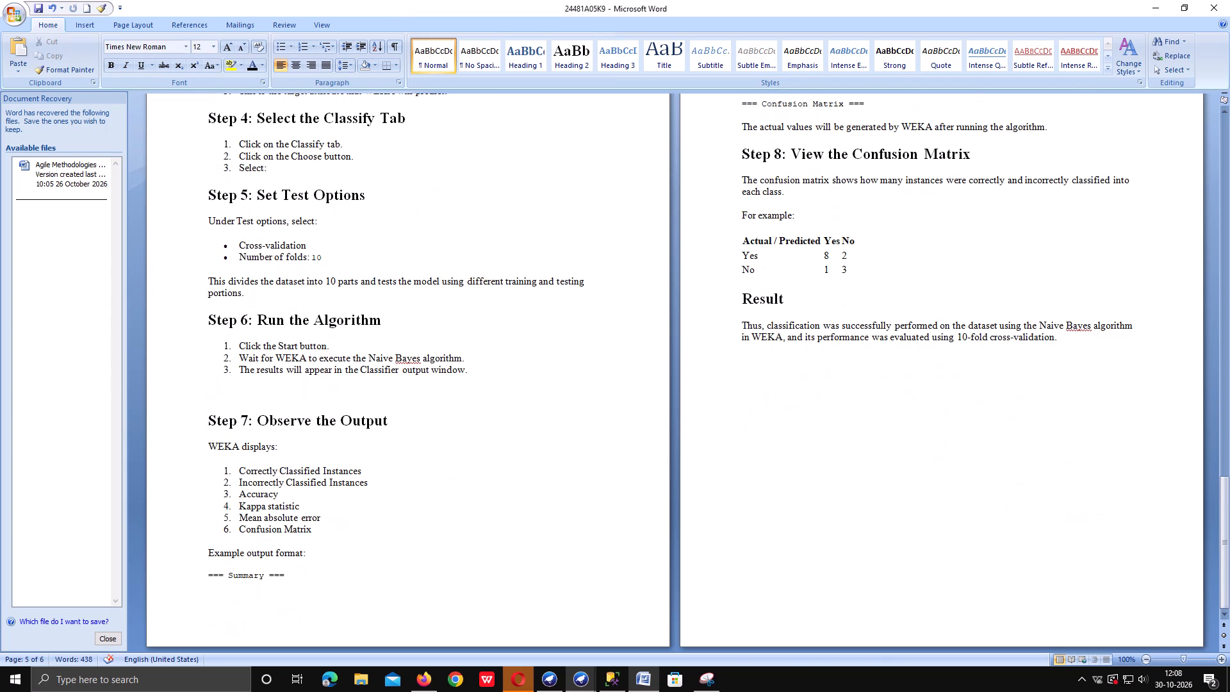
scroll(384, 417, "up", 2)
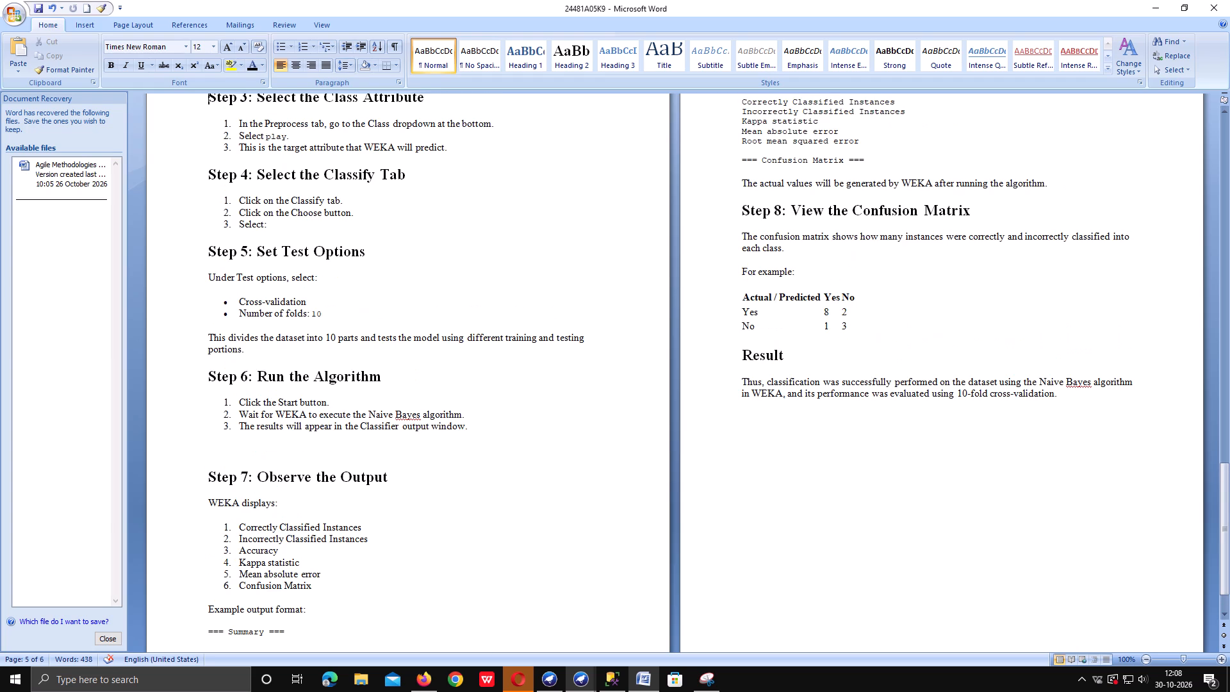
scroll(407, 434, "up", 18)
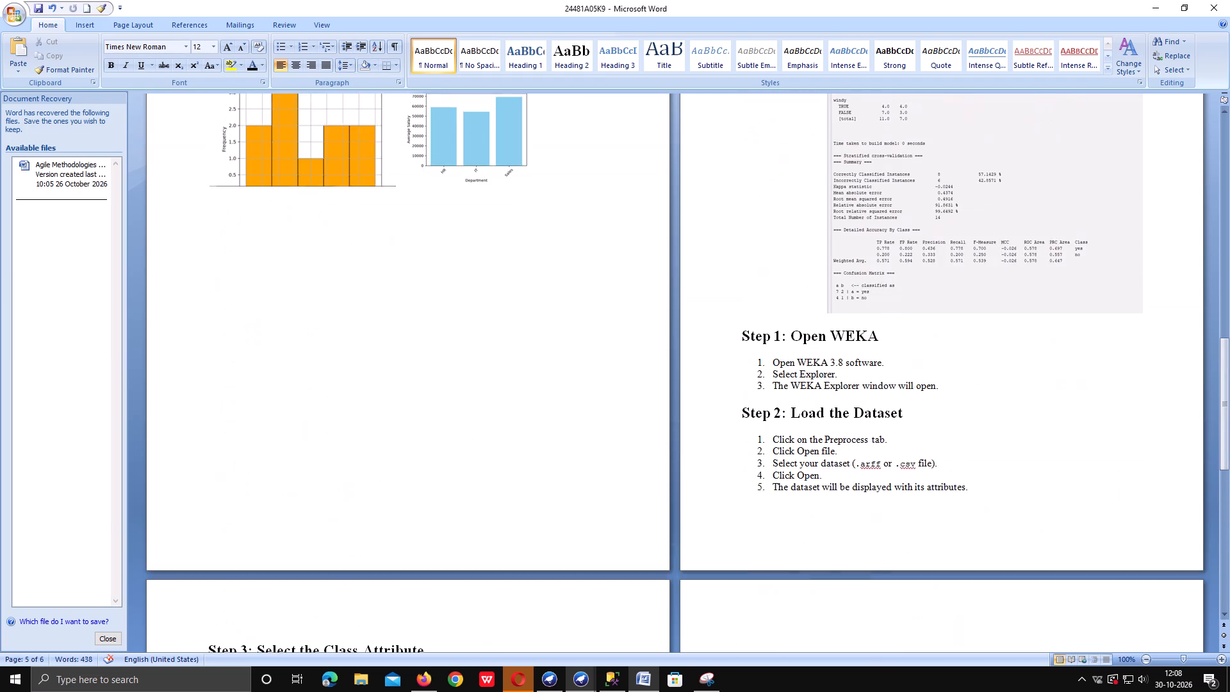
scroll(409, 424, "up", 14)
scroll(409, 425, "up", 8)
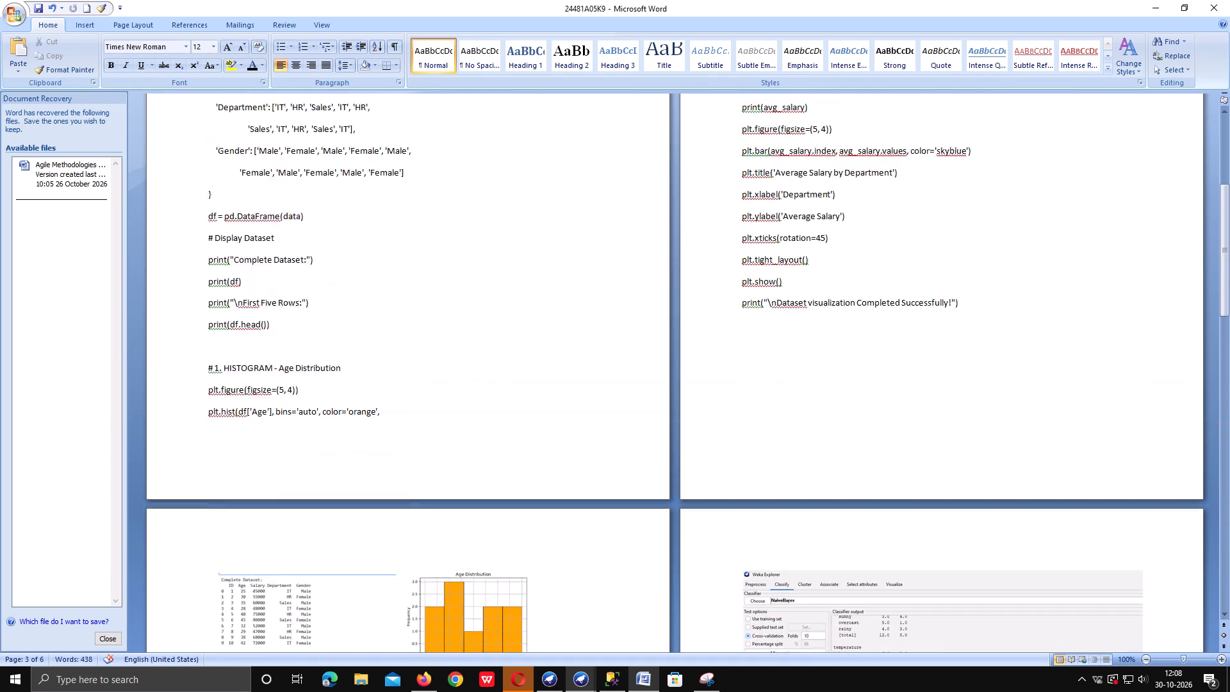
scroll(407, 425, "up", 10)
scroll(407, 425, "down", 1)
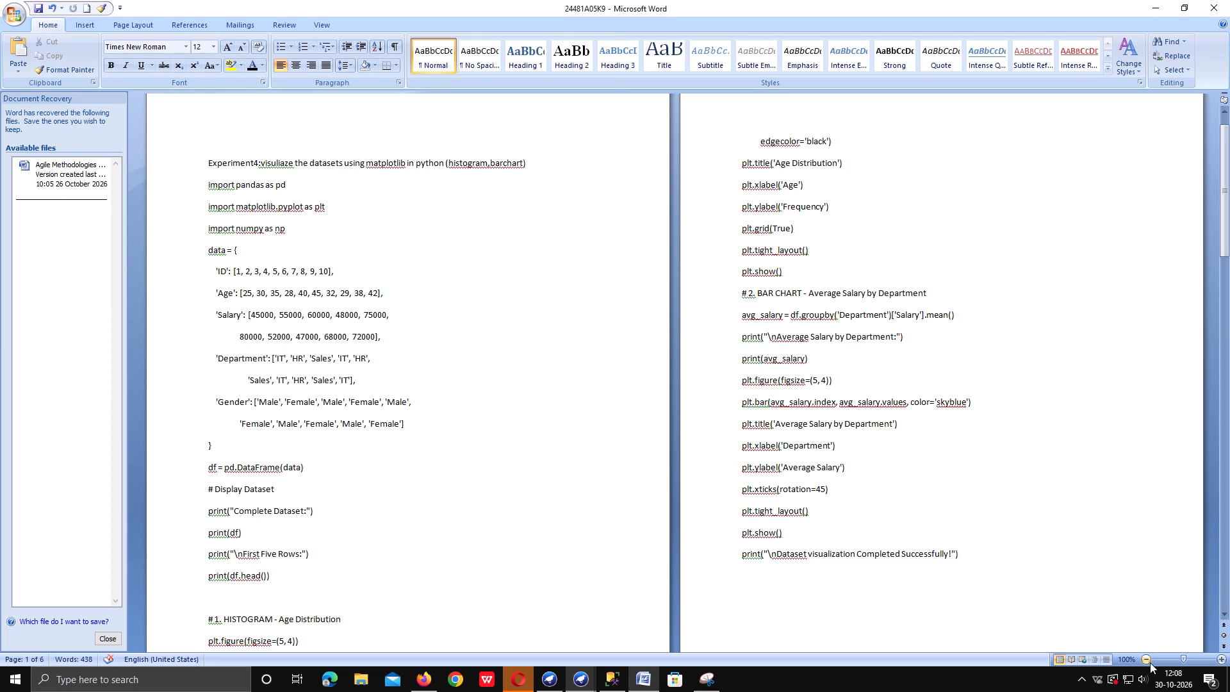
Enlarge the page view to 110% and read through the document from the Experiment 4 title to the Result section.
left_click(1220, 657)
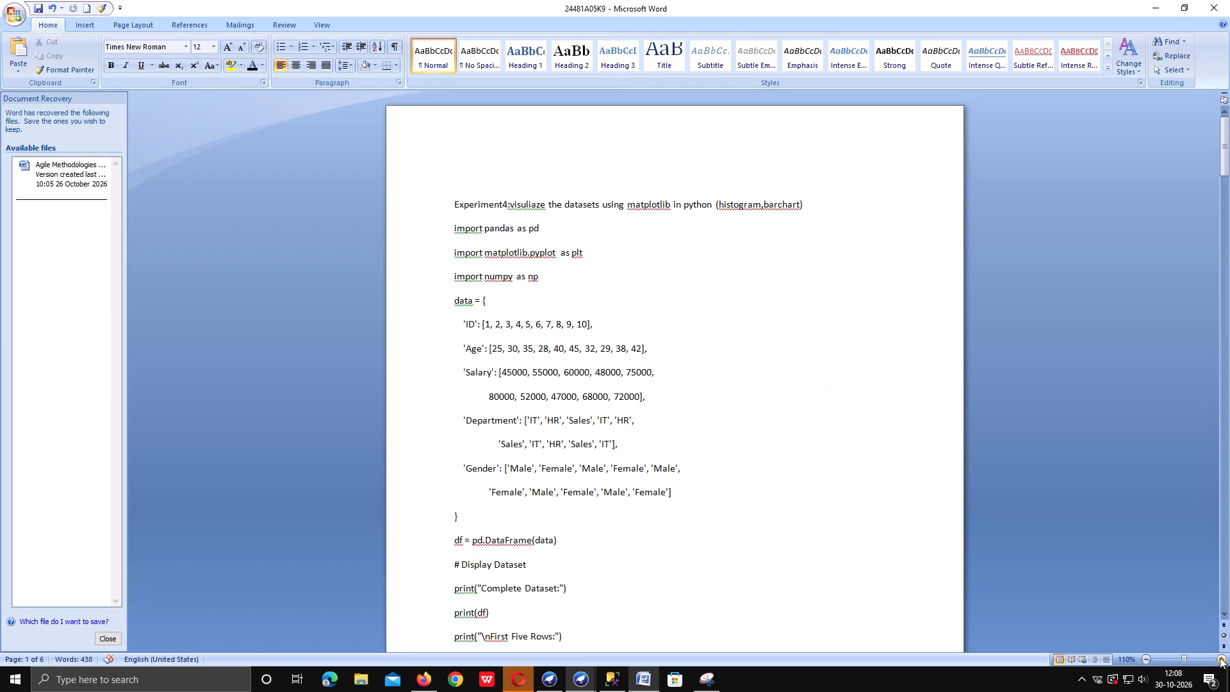
scroll(883, 490, "up", 4)
scroll(883, 490, "down", 9)
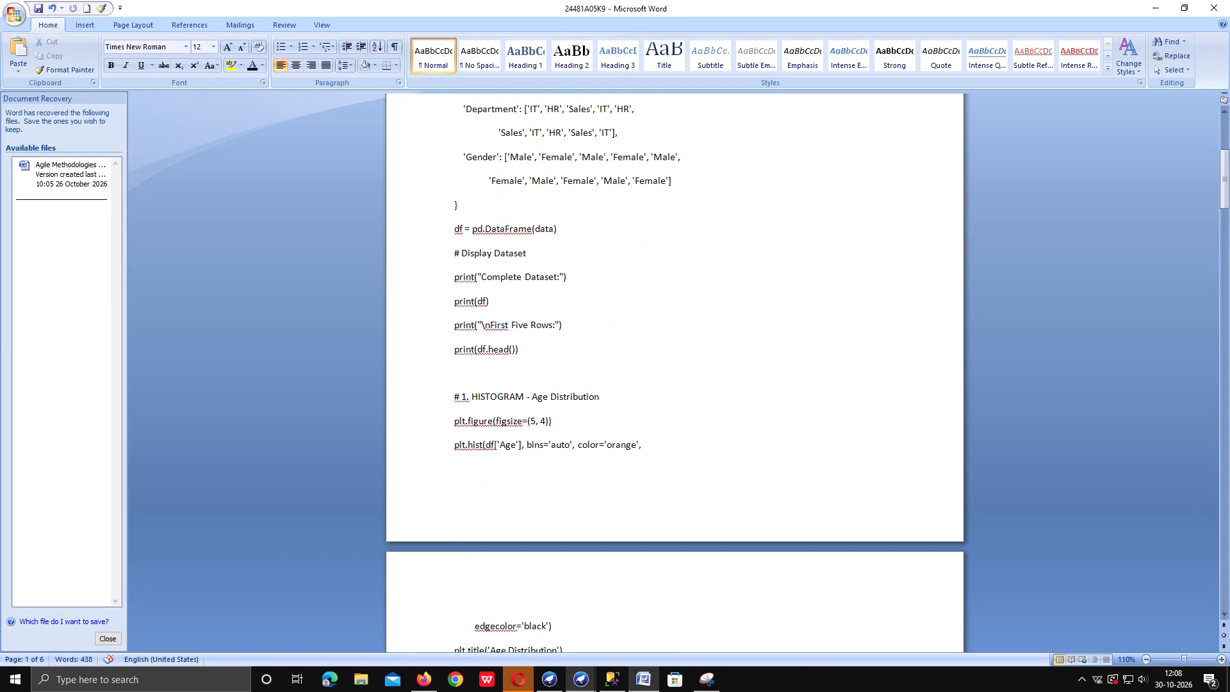
scroll(883, 490, "down", 6)
scroll(883, 490, "down", 20)
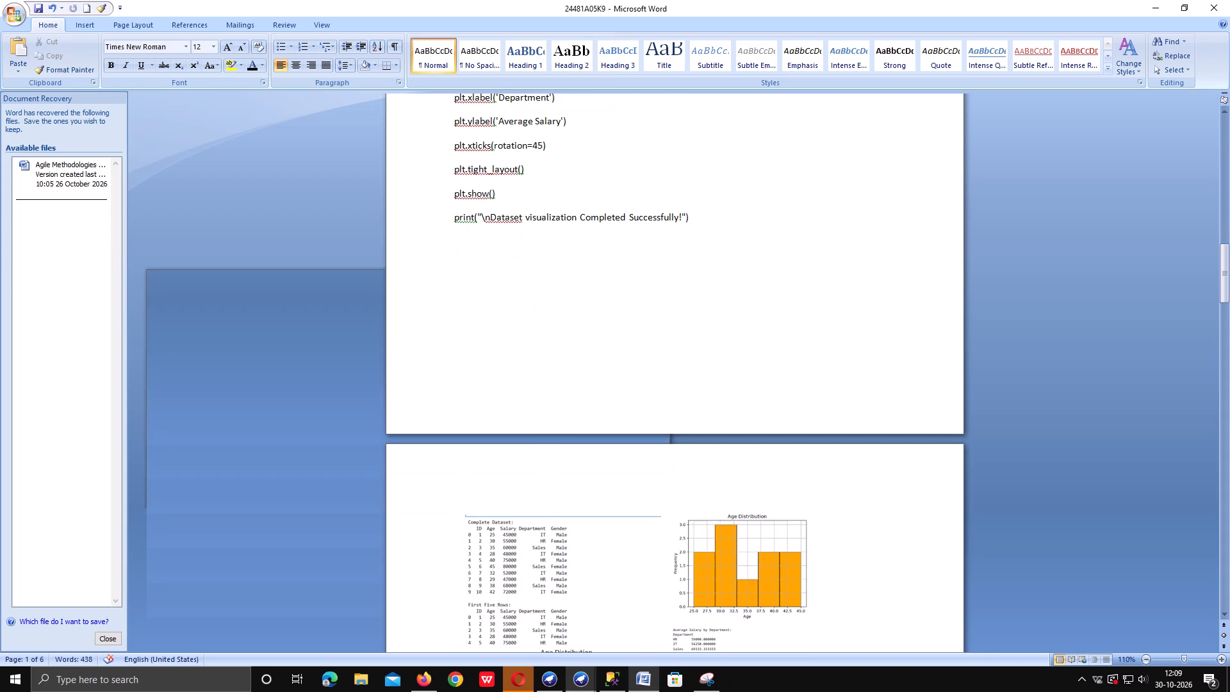
scroll(803, 441, "down", 17)
scroll(803, 441, "down", 10)
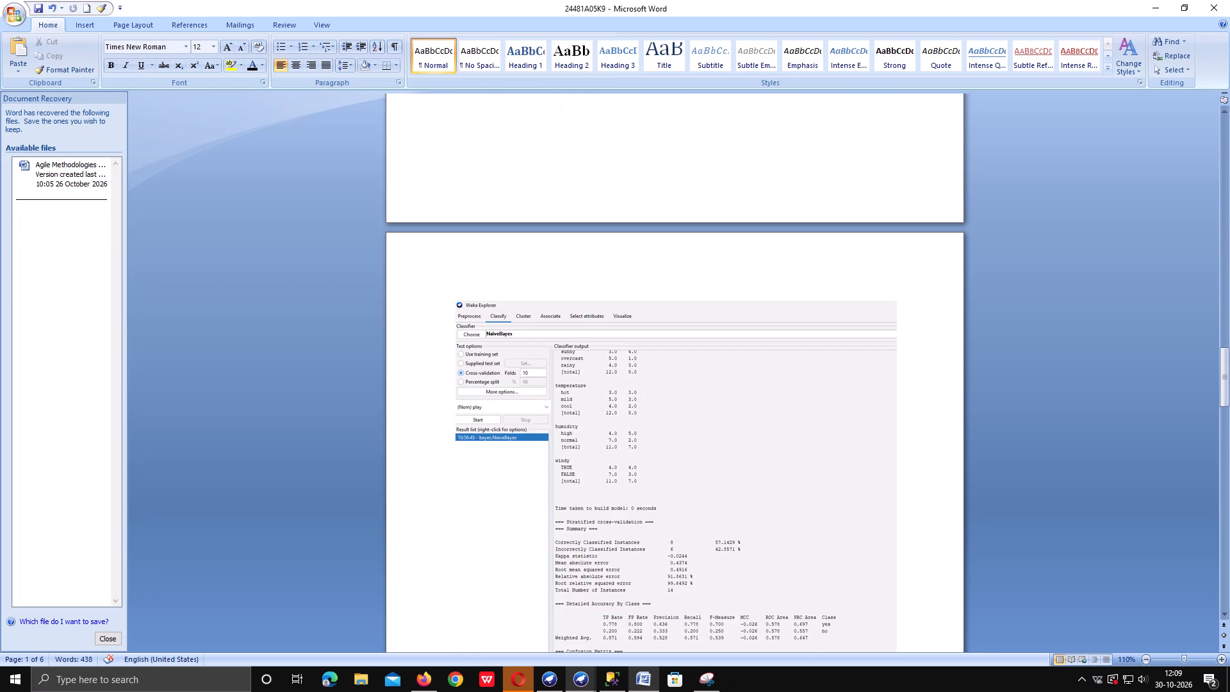
scroll(803, 441, "down", 15)
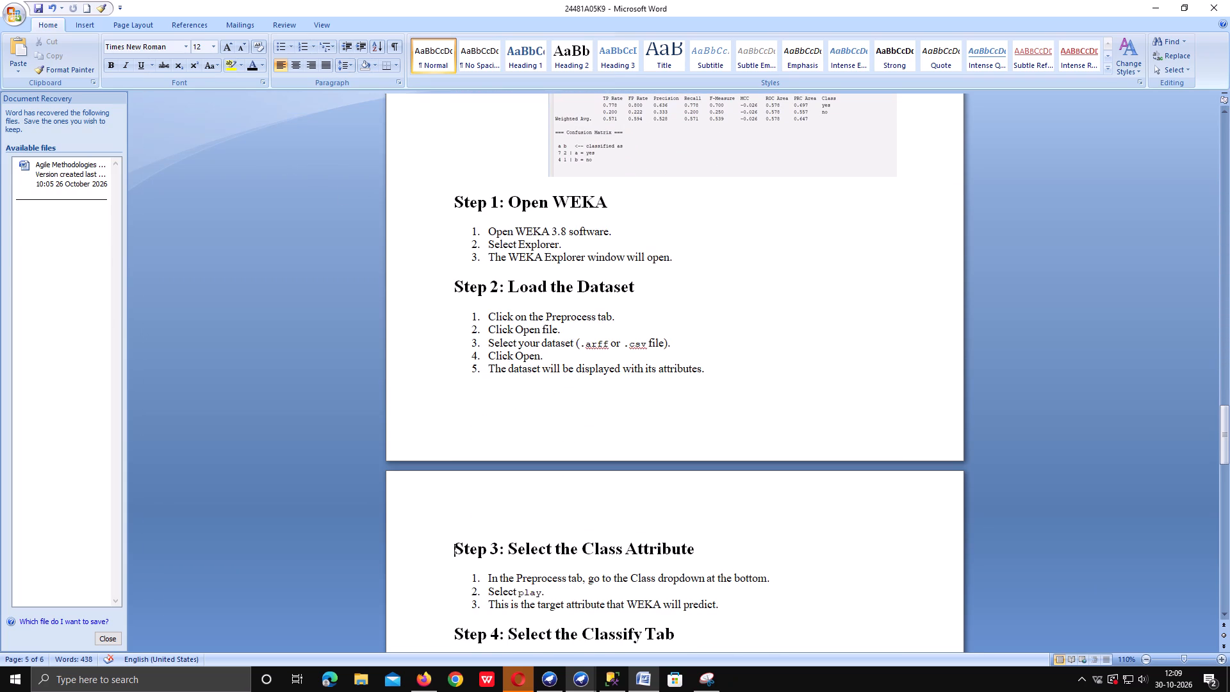
scroll(525, 245, "down", 14)
scroll(562, 232, "down", 7)
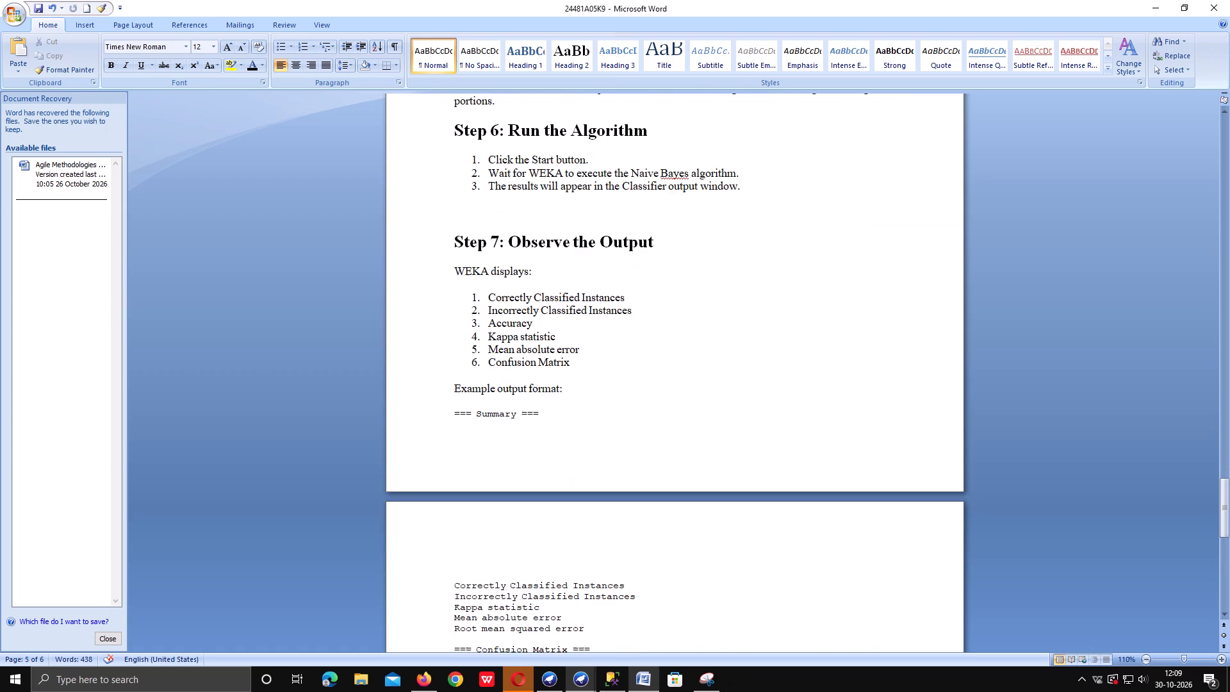
scroll(583, 292, "down", 17)
scroll(585, 295, "down", 5)
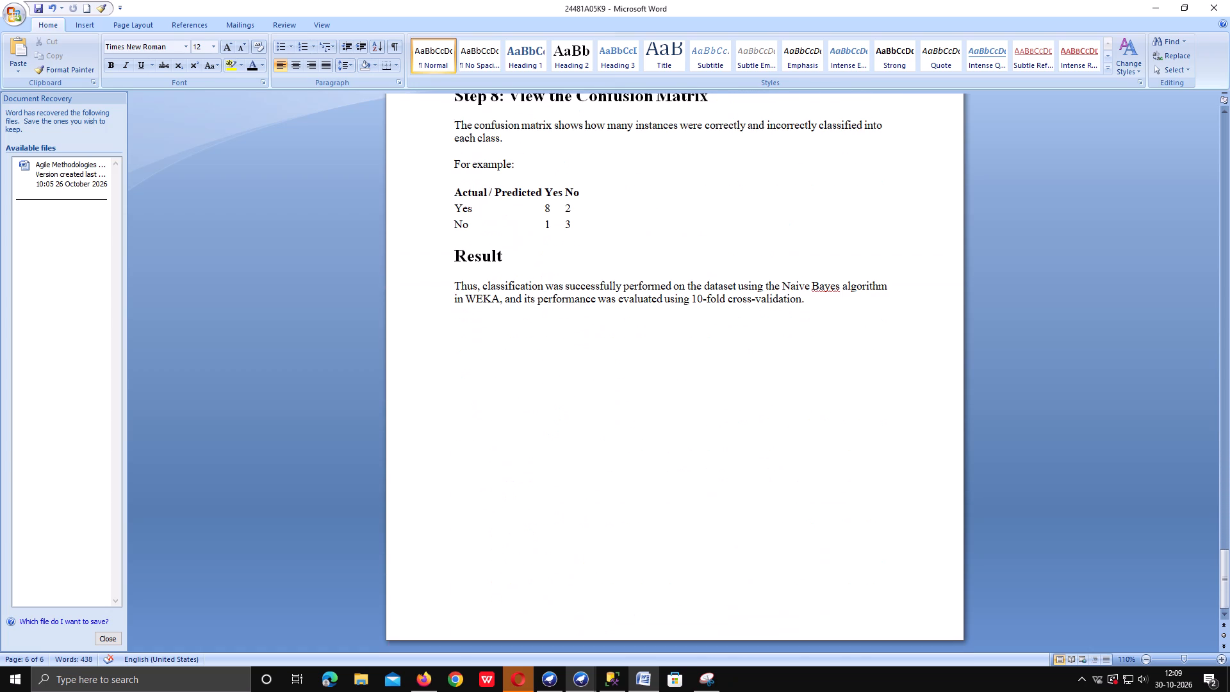
scroll(585, 295, "down", 3)
Set the font size of the "Step 1: Open WEKA" heading to 10.
scroll(586, 295, "up", 5)
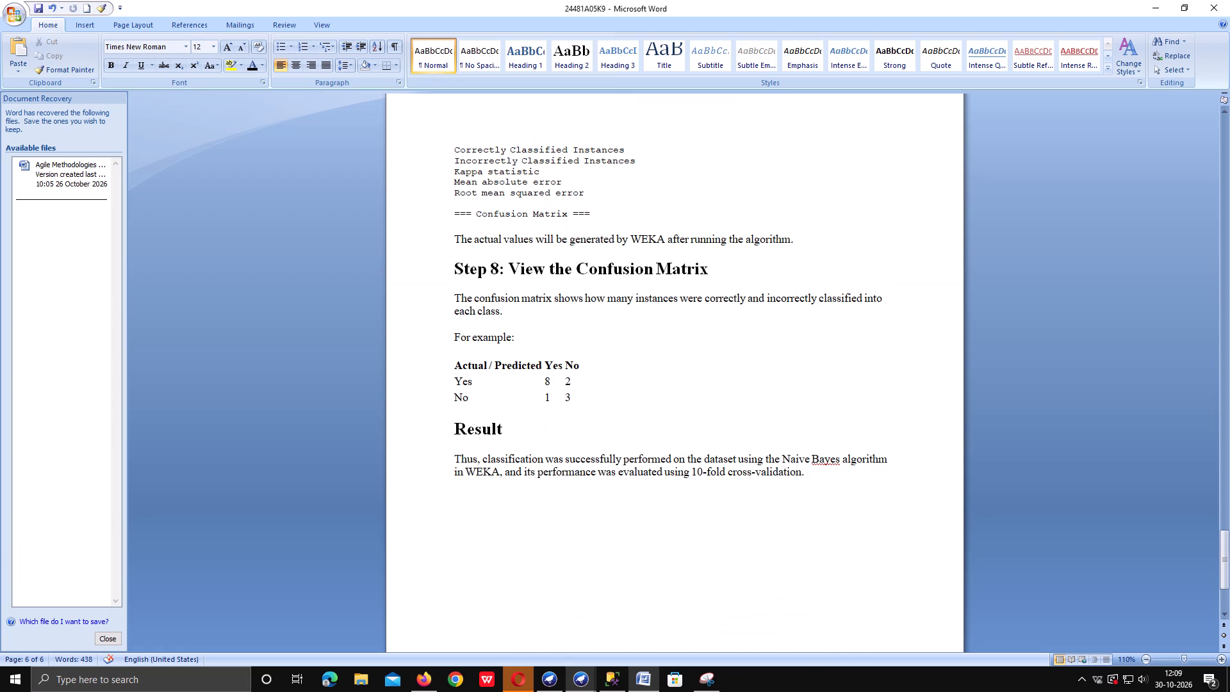
scroll(605, 283, "up", 6)
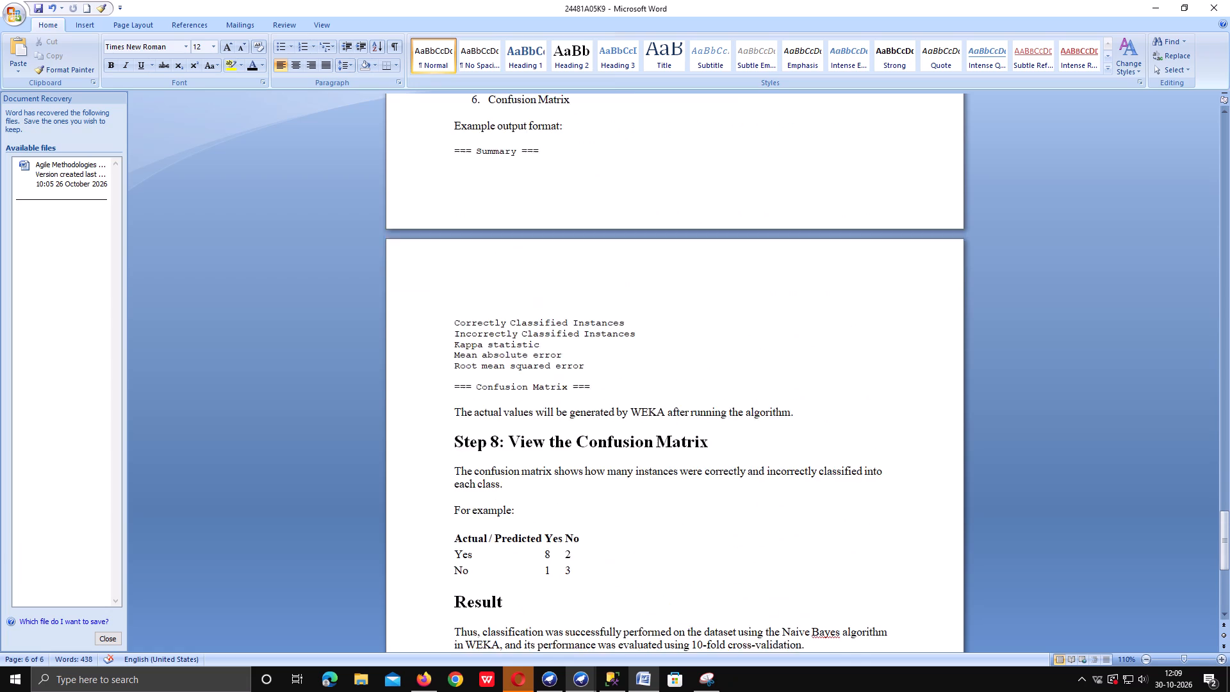
scroll(608, 281, "up", 20)
scroll(608, 281, "up", 13)
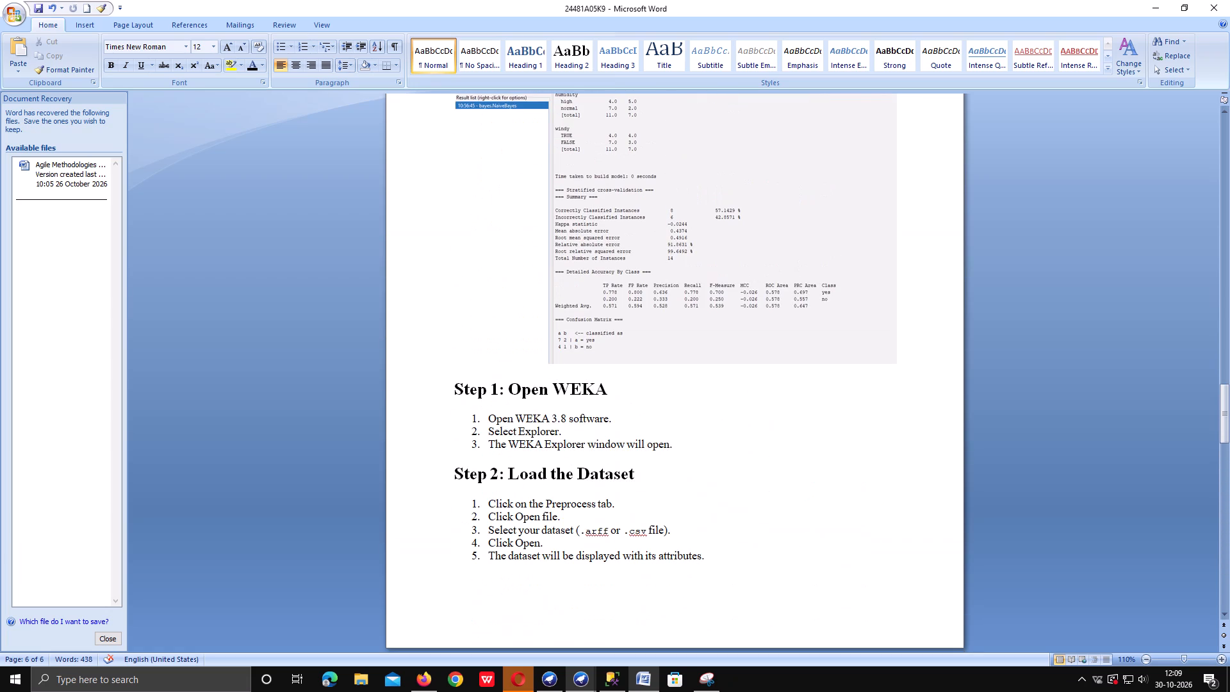
left_click_drag(455, 390, 570, 399)
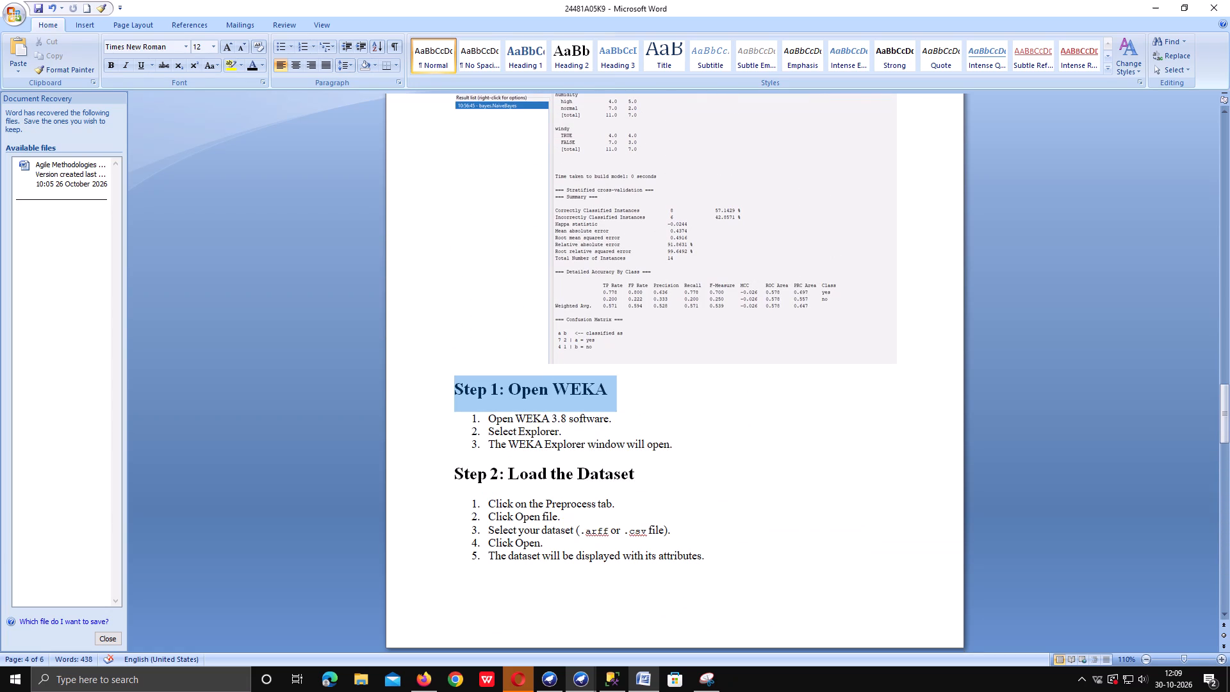
left_click_drag(570, 399, 584, 396)
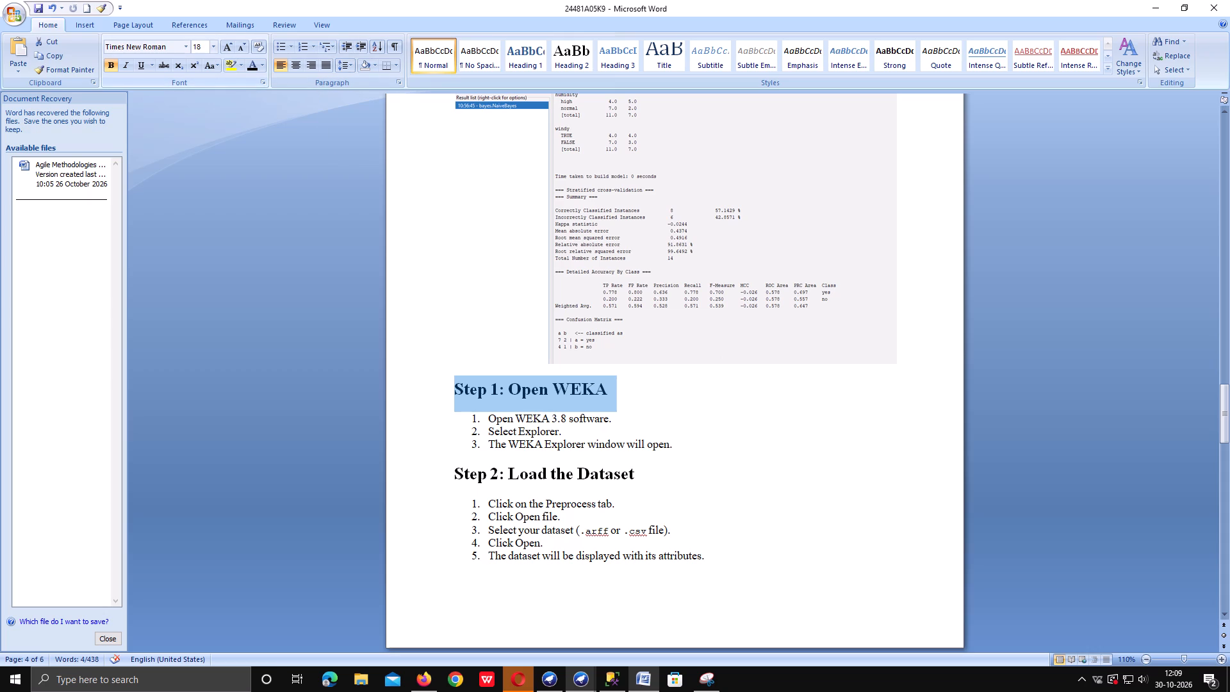
left_click(212, 44)
left_click(205, 83)
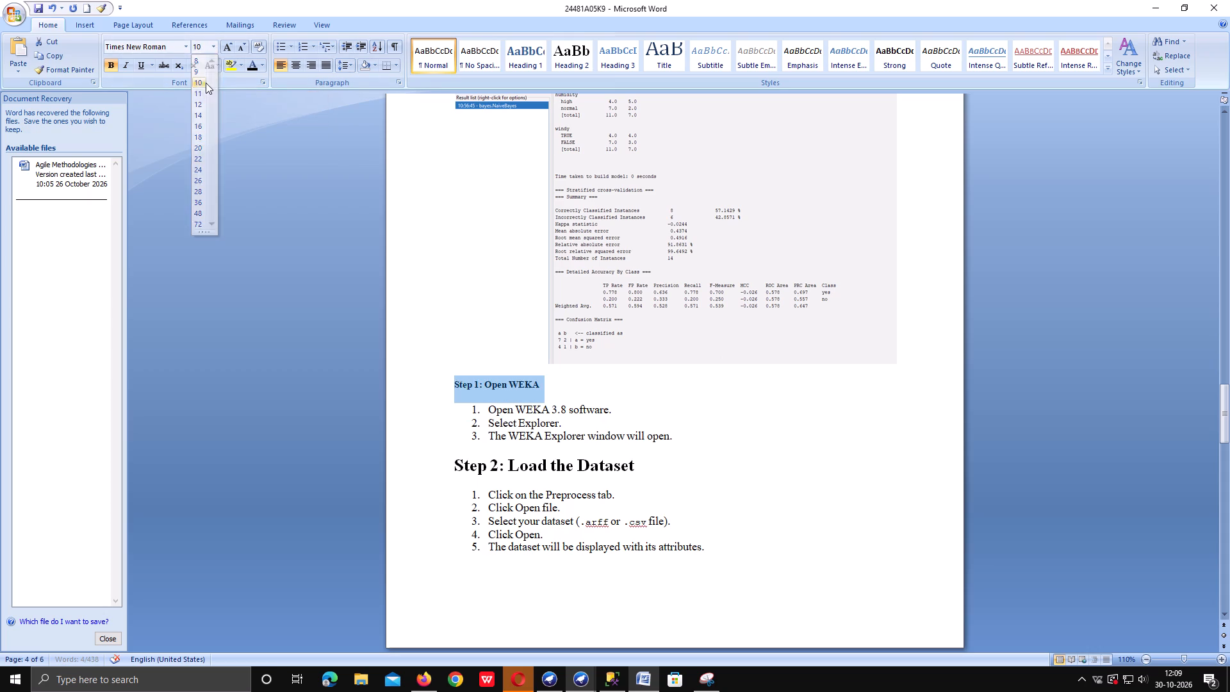
left_click(577, 379)
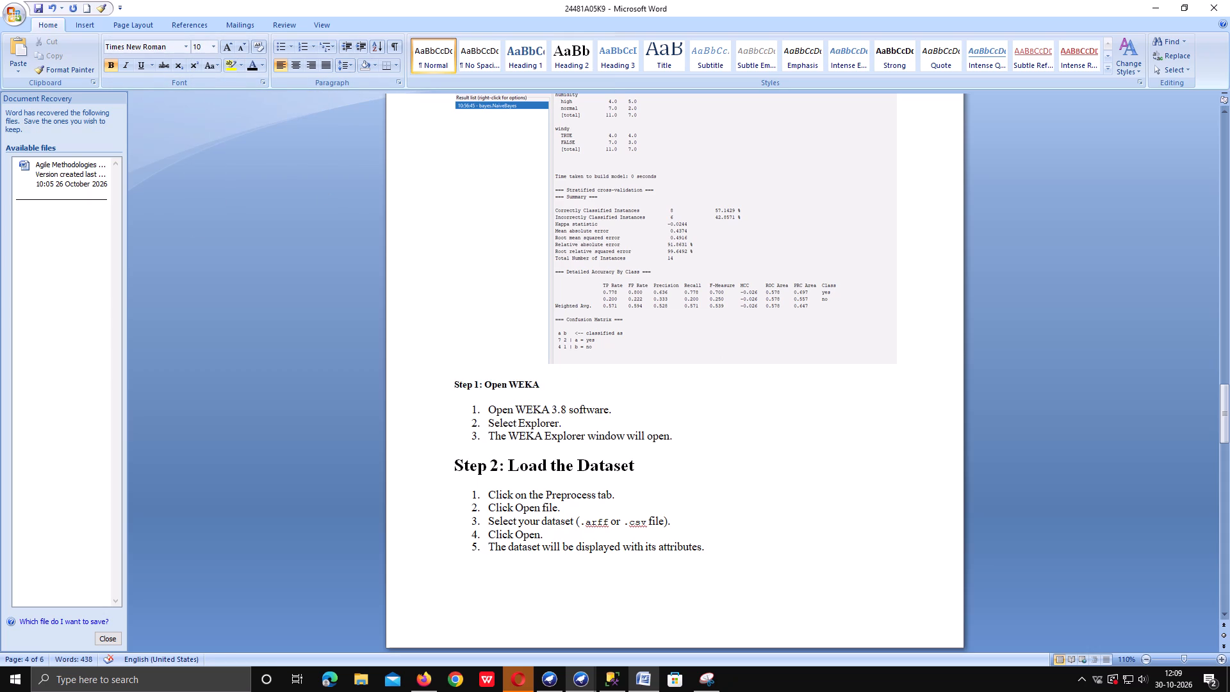
Set the font size of the "Step 2: Load the Dataset" heading to 10.
left_click_drag(454, 466, 595, 470)
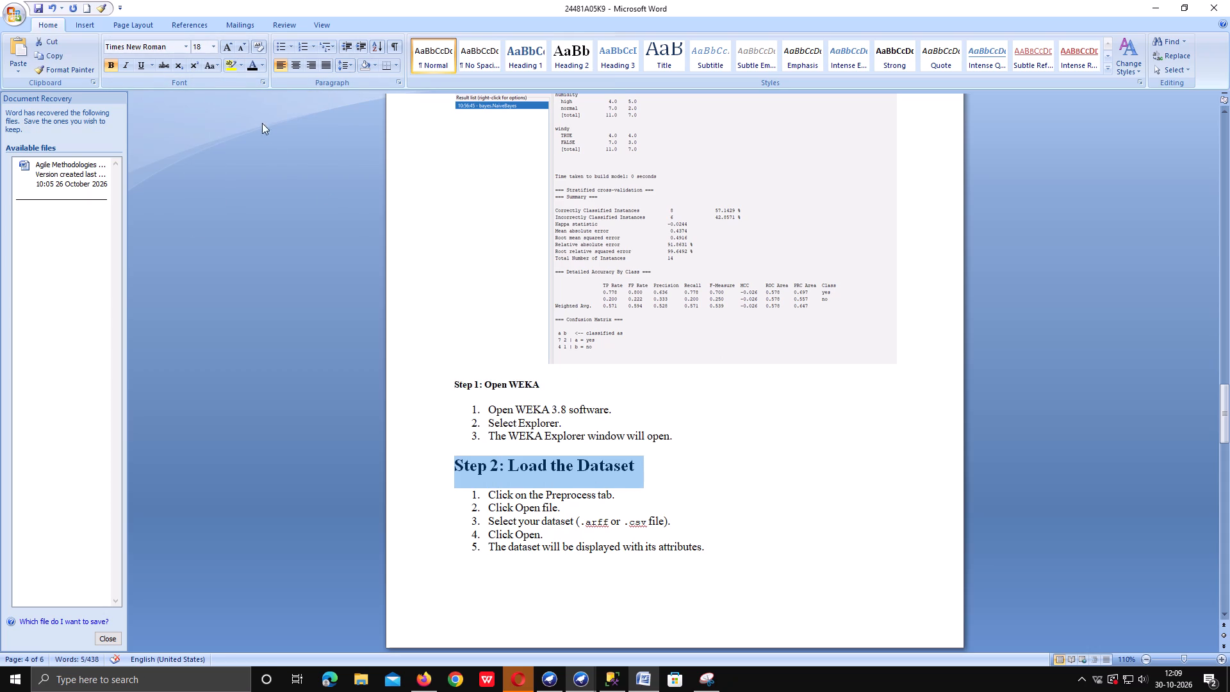
left_click(213, 50)
left_click(201, 80)
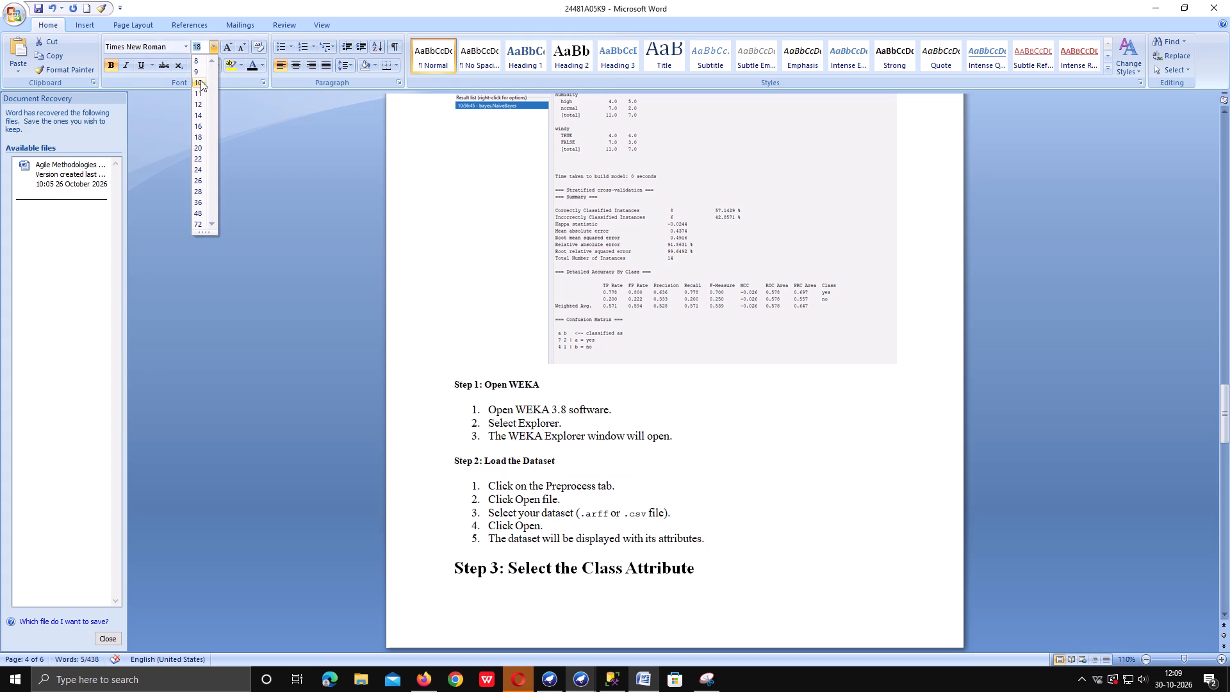
Set the font size of the "Step 3: Select the Class Attribute" heading to 10.
scroll(537, 451, "down", 2)
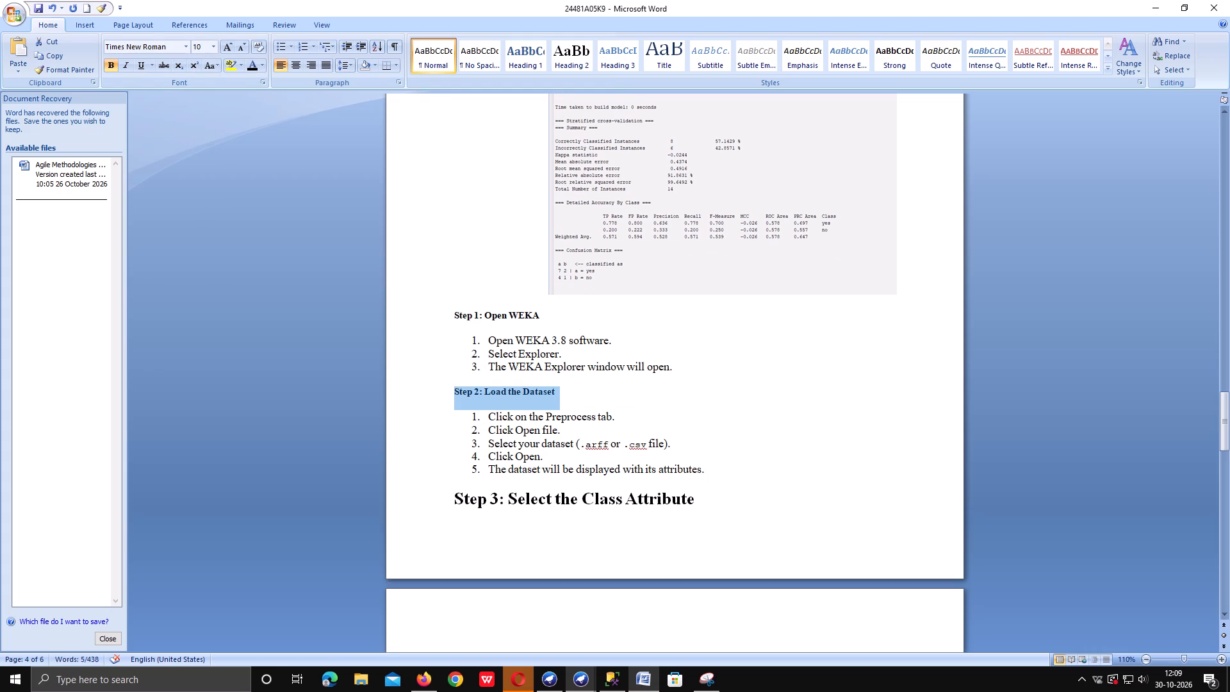
left_click_drag(454, 499, 650, 491)
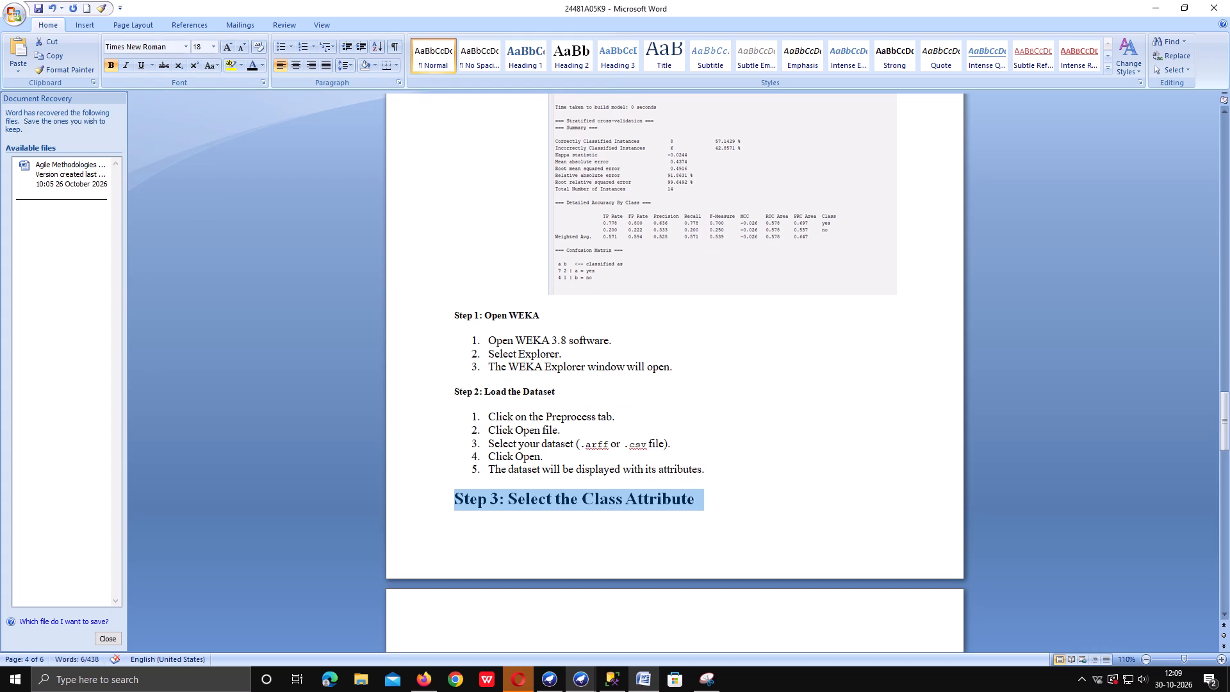
left_click(210, 49)
left_click(201, 78)
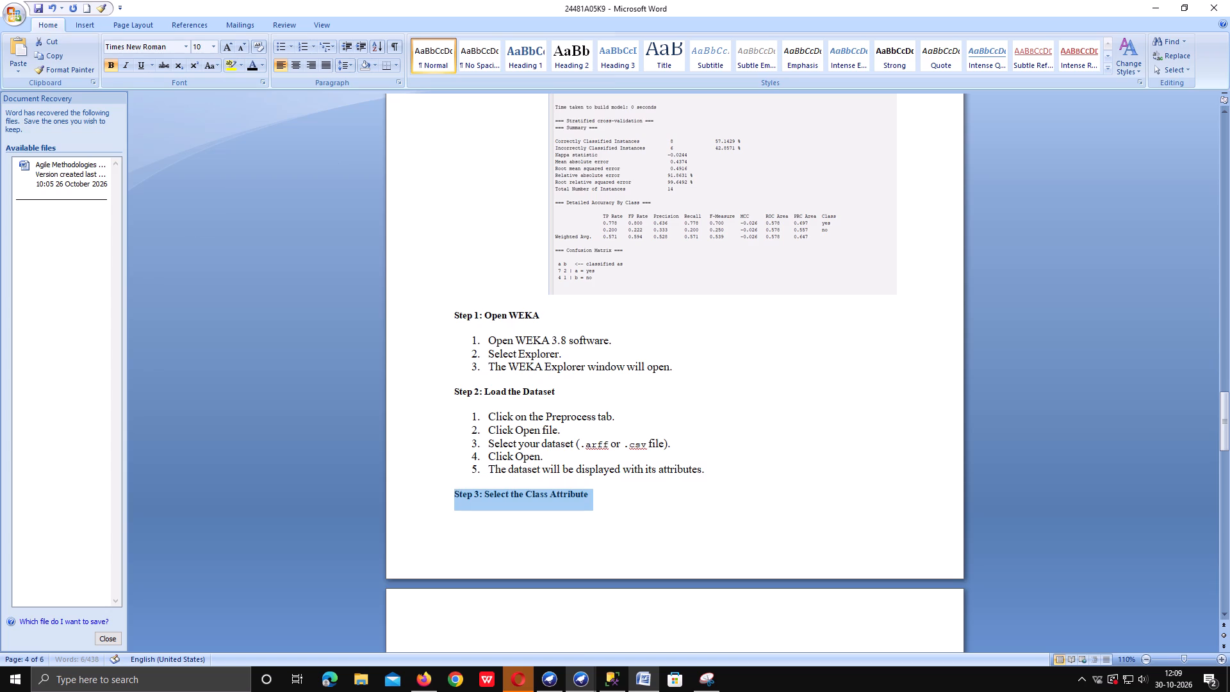
Set the font size of the "Step 4: Select the Classify Tab" heading to 10.
scroll(546, 308, "down", 8)
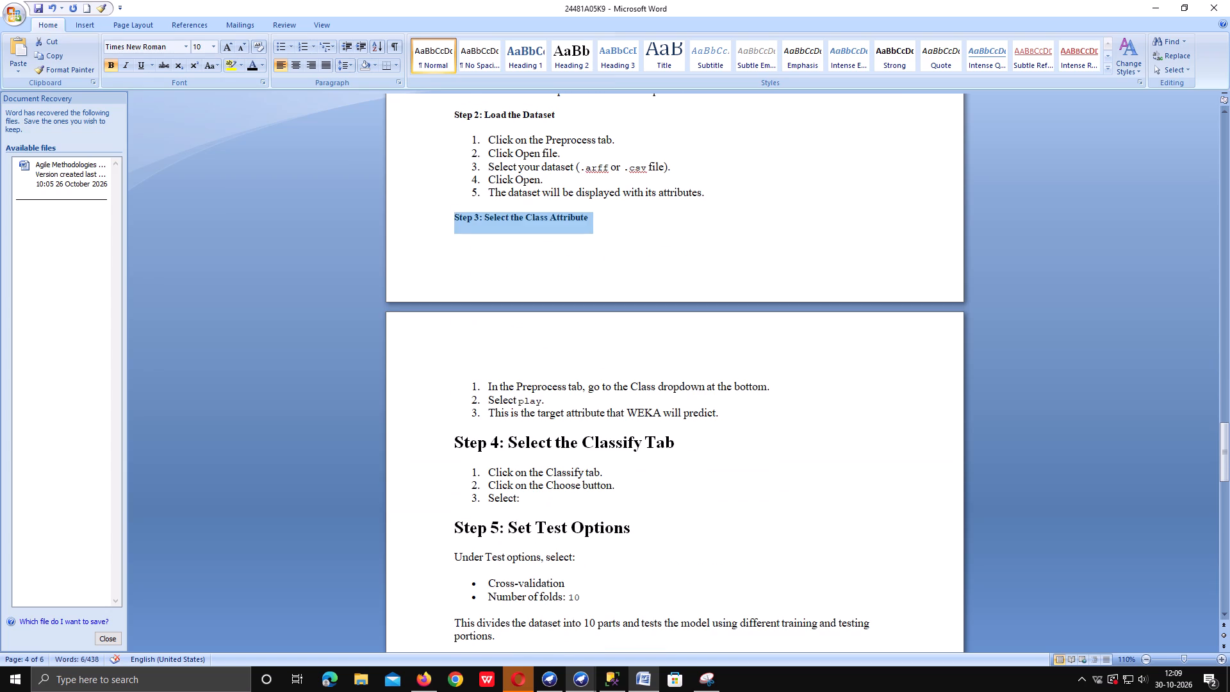
left_click_drag(457, 439, 658, 433)
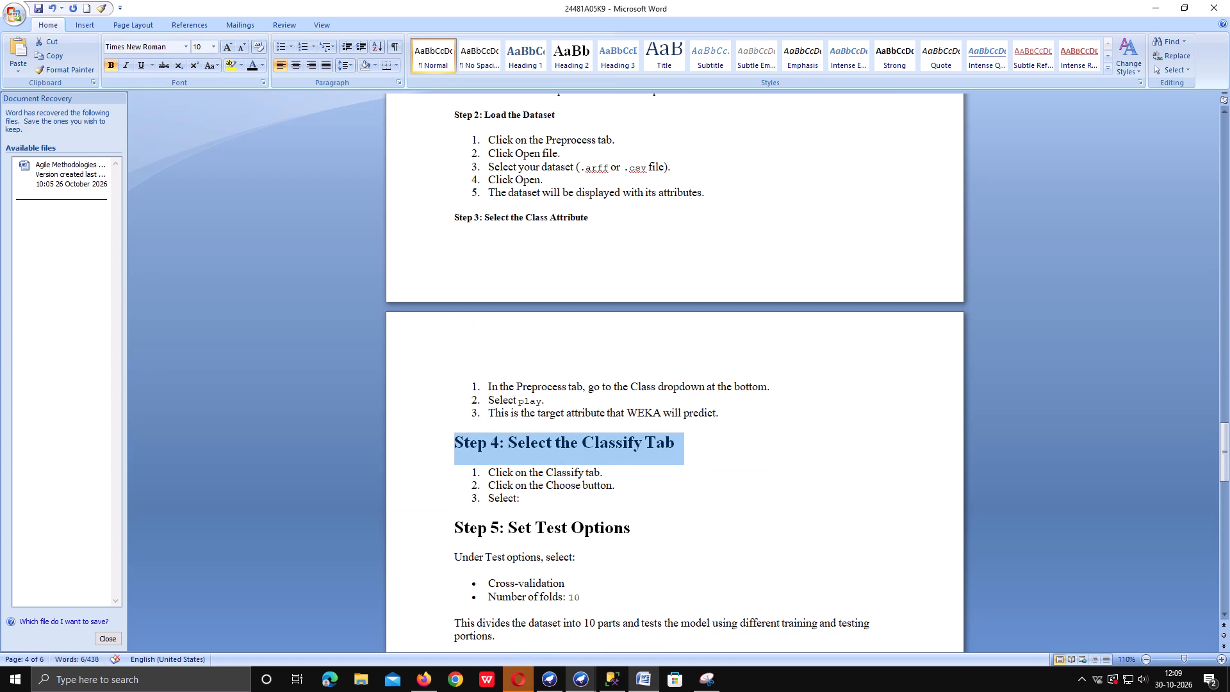
left_click_drag(658, 433, 659, 433)
left_click(213, 45)
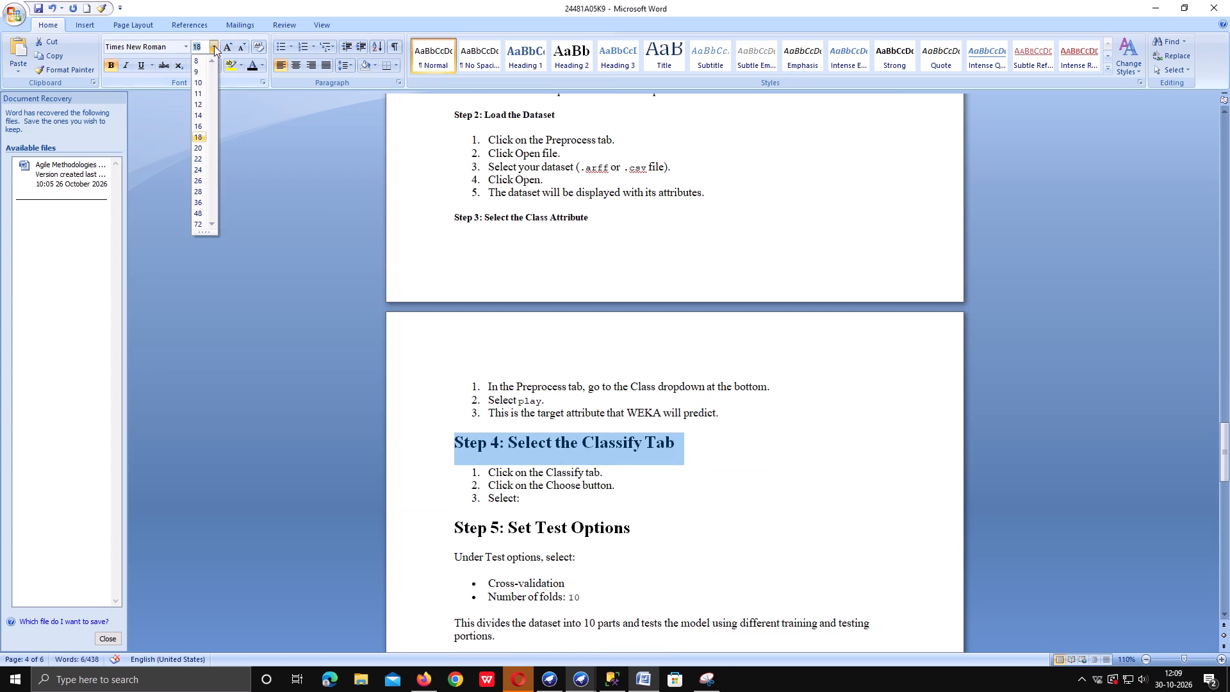
left_click(202, 81)
left_click(614, 256)
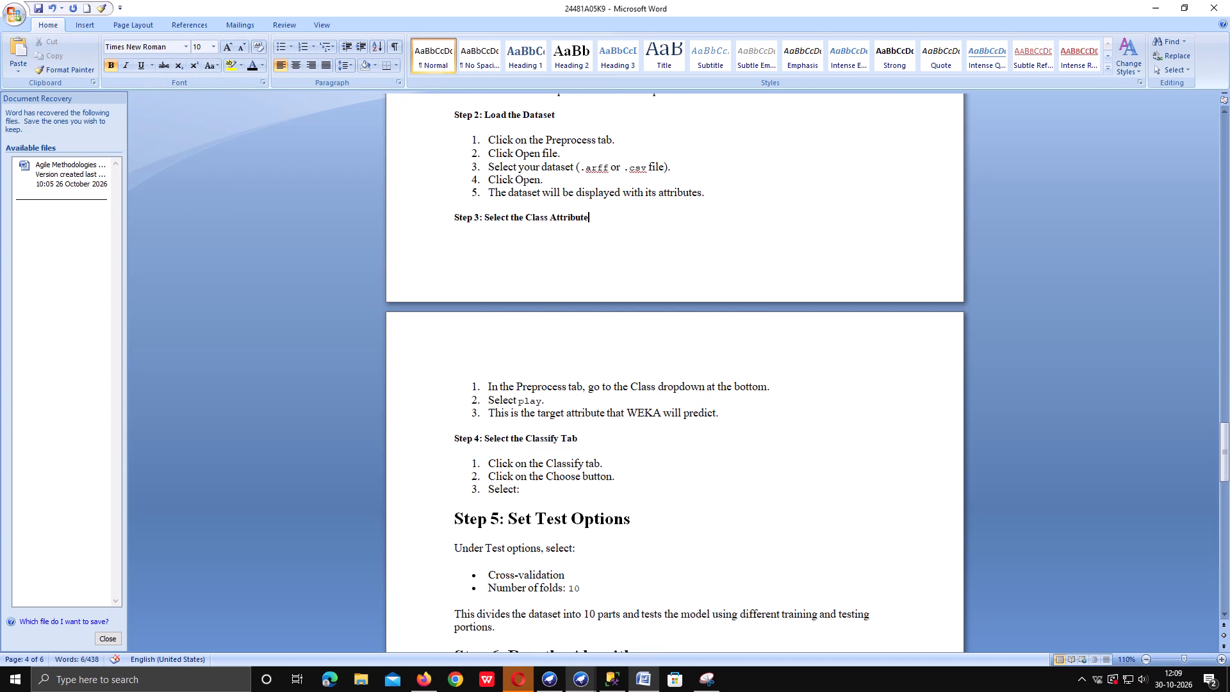
Set the font size of the "Step 5: Set Test Options" heading to 10.
scroll(616, 254, "down", 8)
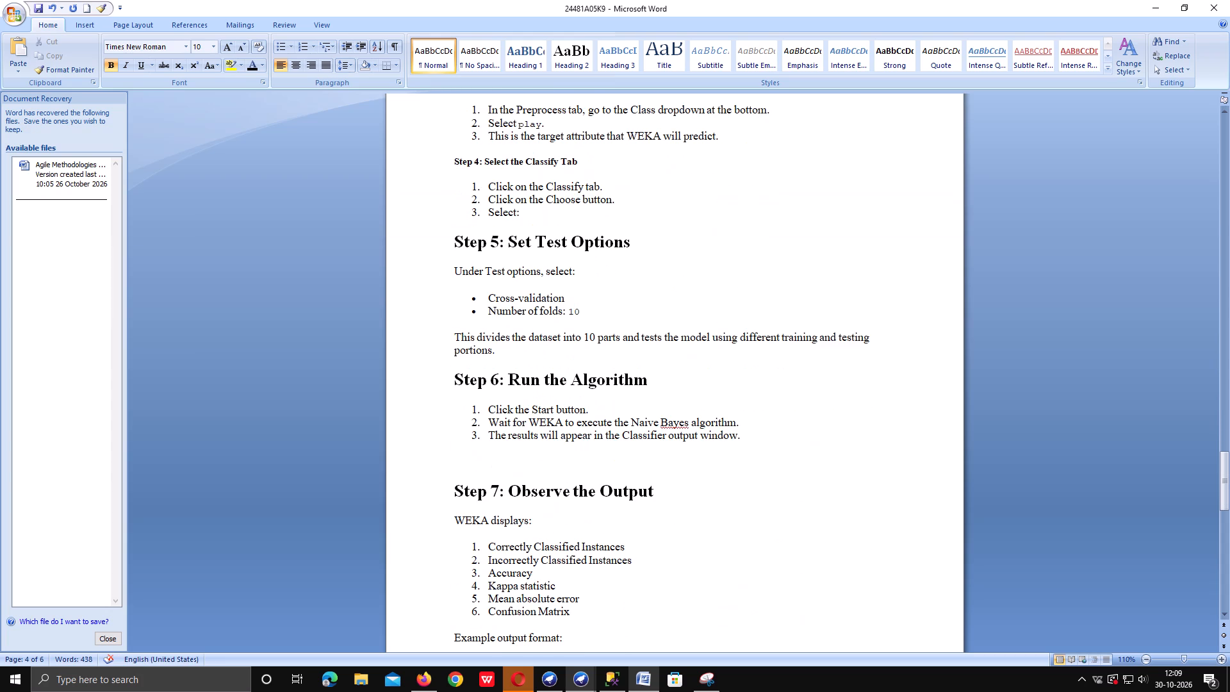
left_click_drag(453, 236, 606, 225)
left_click_drag(606, 225, 636, 236)
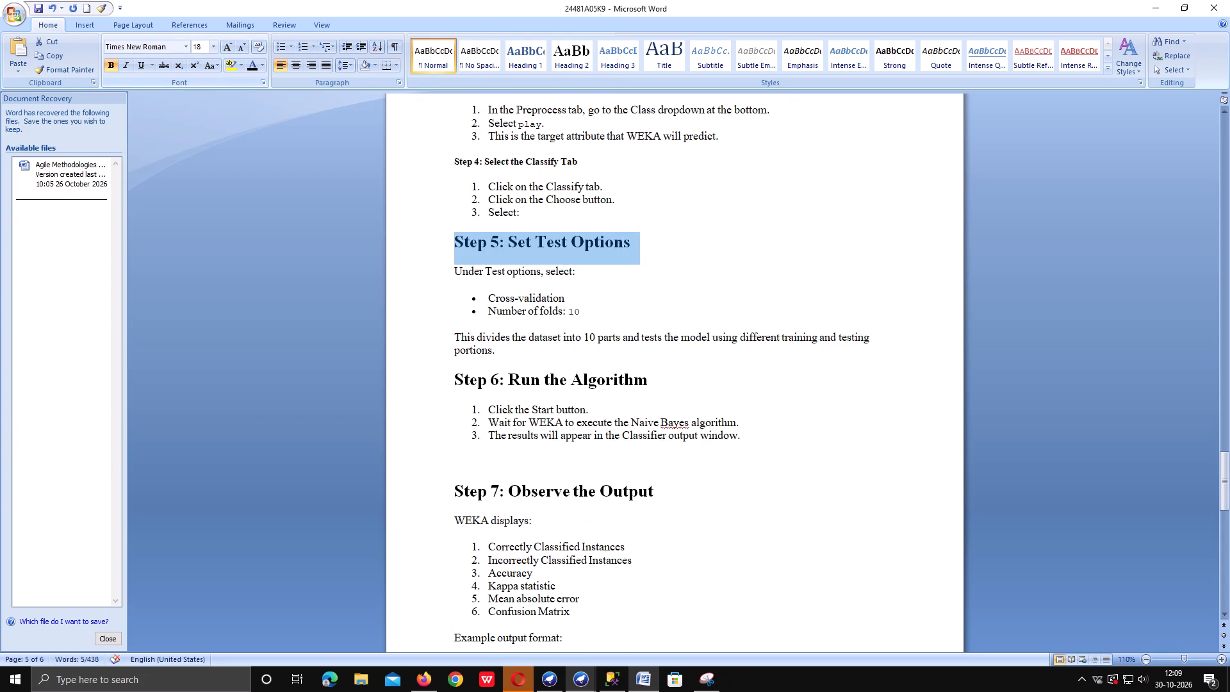
left_click(213, 47)
left_click(201, 79)
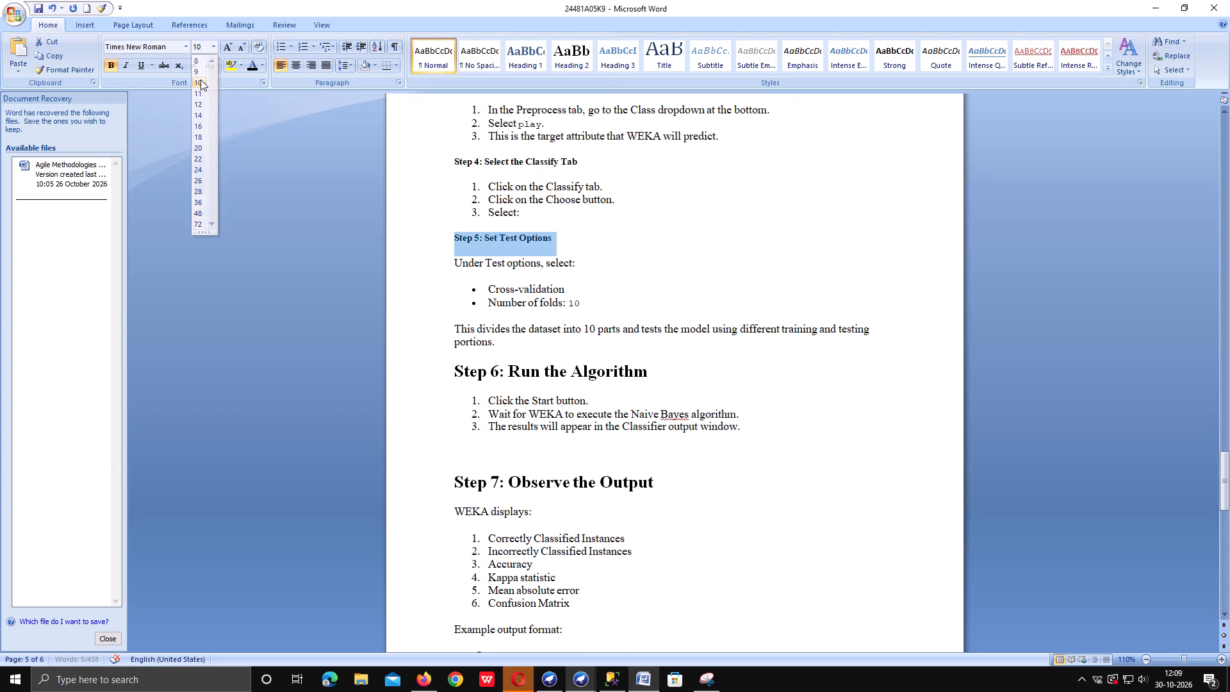
Set the font size of the "Step 6: Run the Algorithm" heading to 10.
left_click_drag(450, 374, 532, 384)
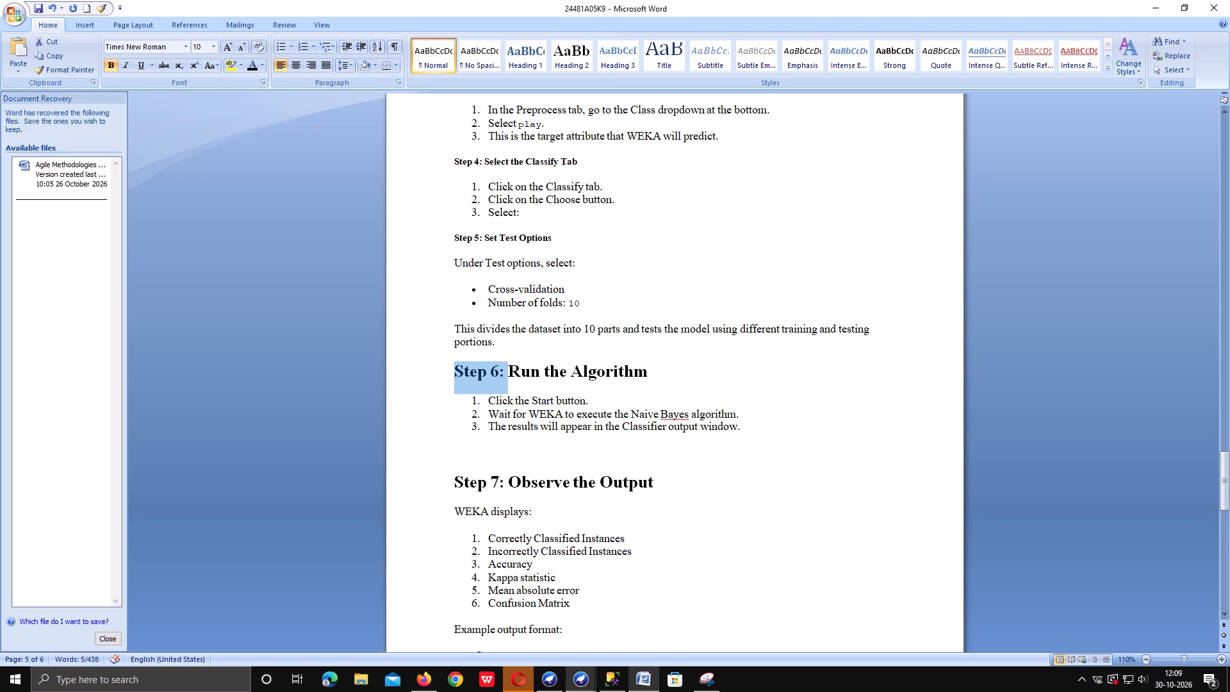
left_click_drag(532, 384, 617, 372)
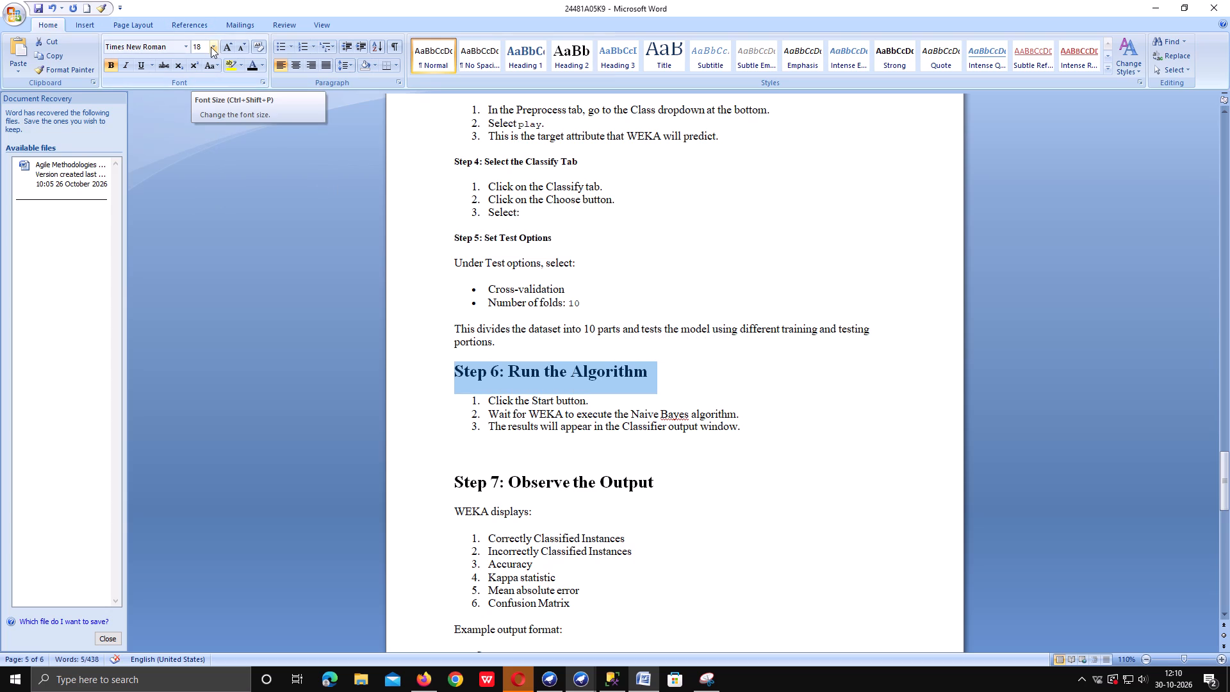
left_click(211, 47)
left_click(201, 77)
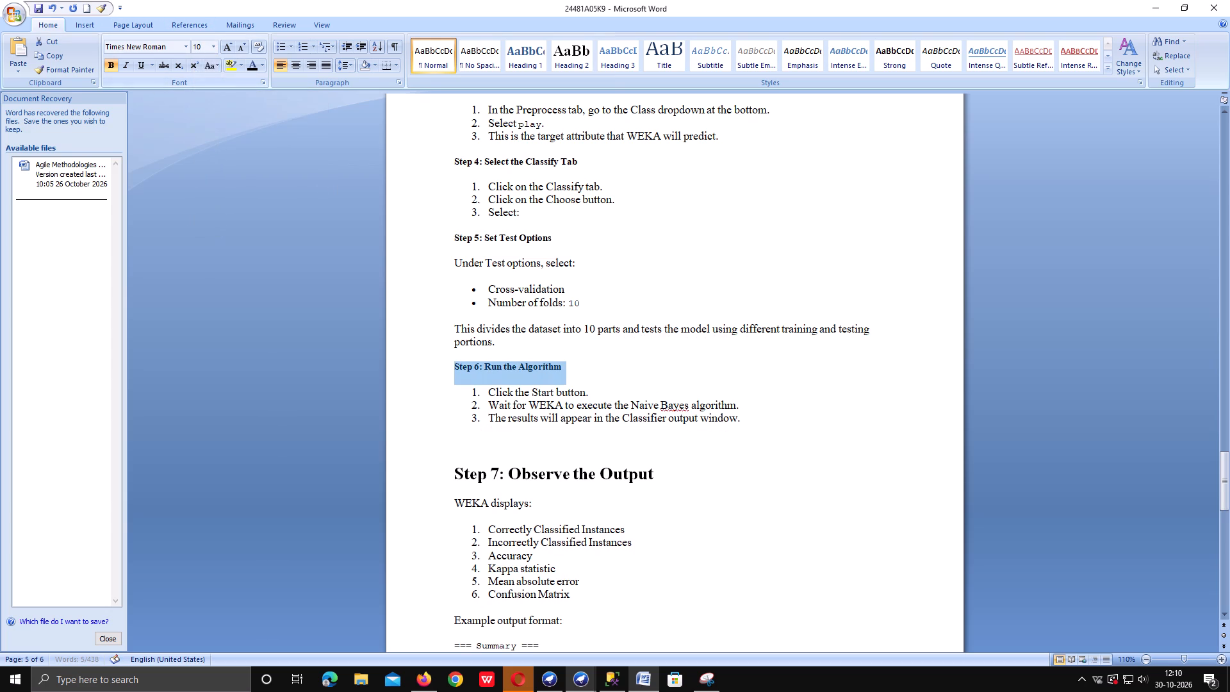
Set the font size of the "Step 7: Observe the Output" heading to 10.
scroll(542, 276, "down", 3)
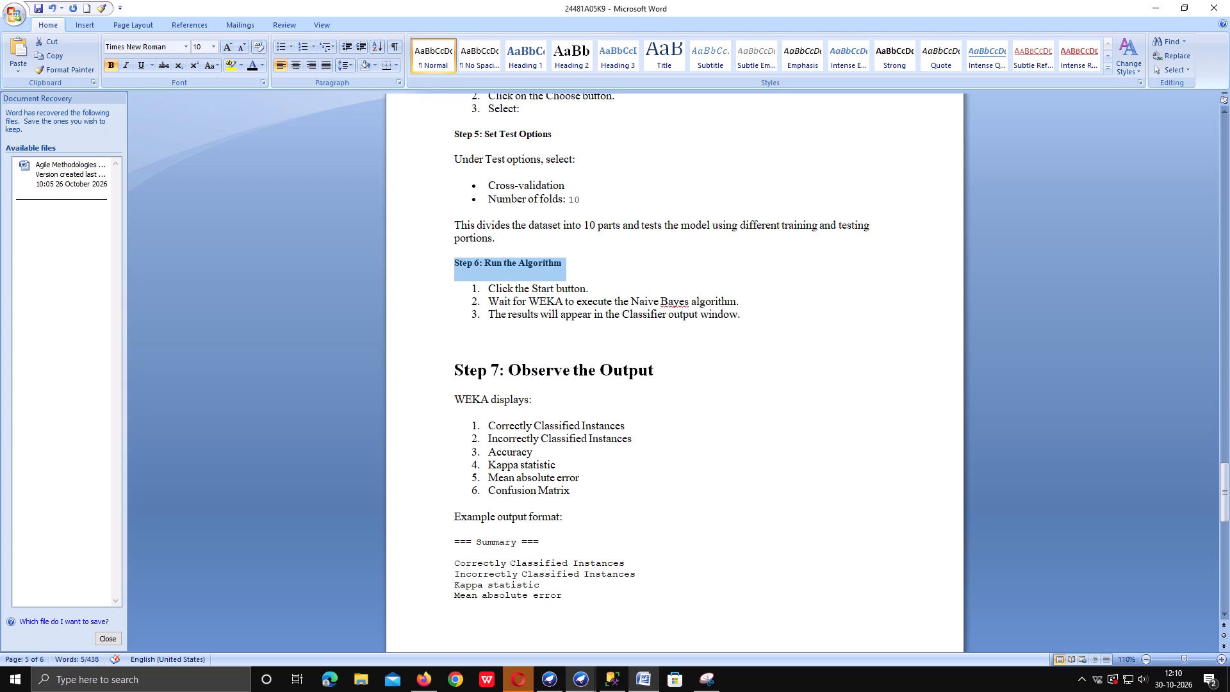
left_click_drag(454, 365, 623, 363)
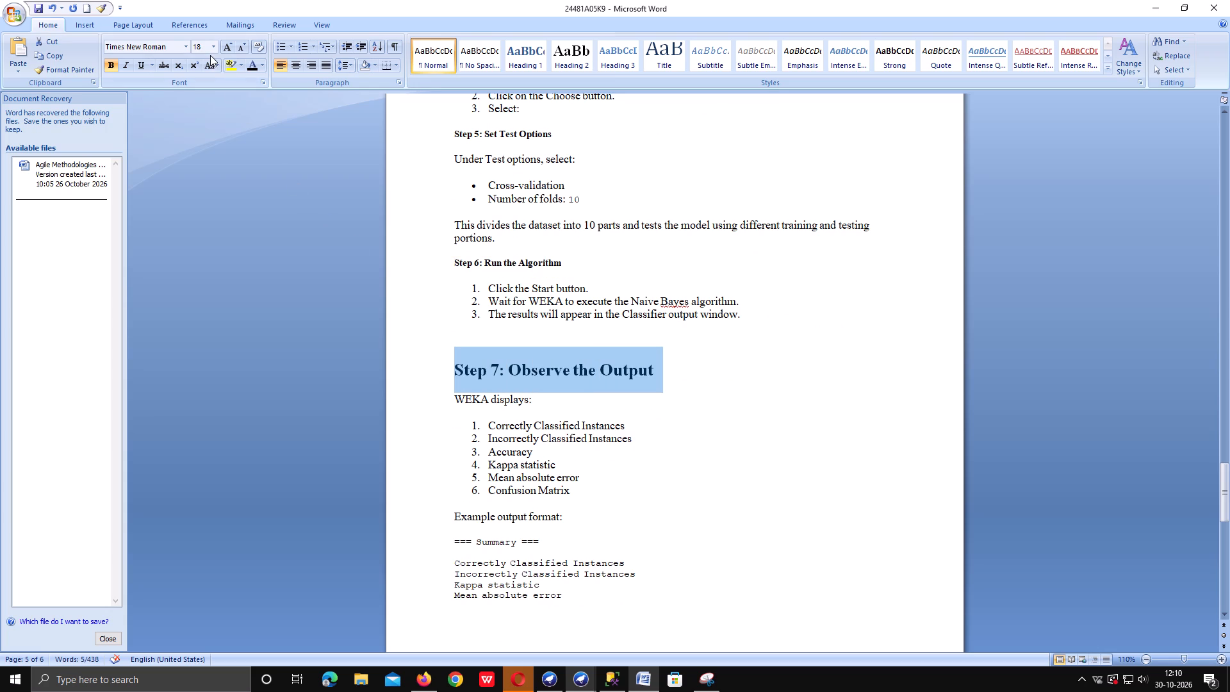
left_click(213, 47)
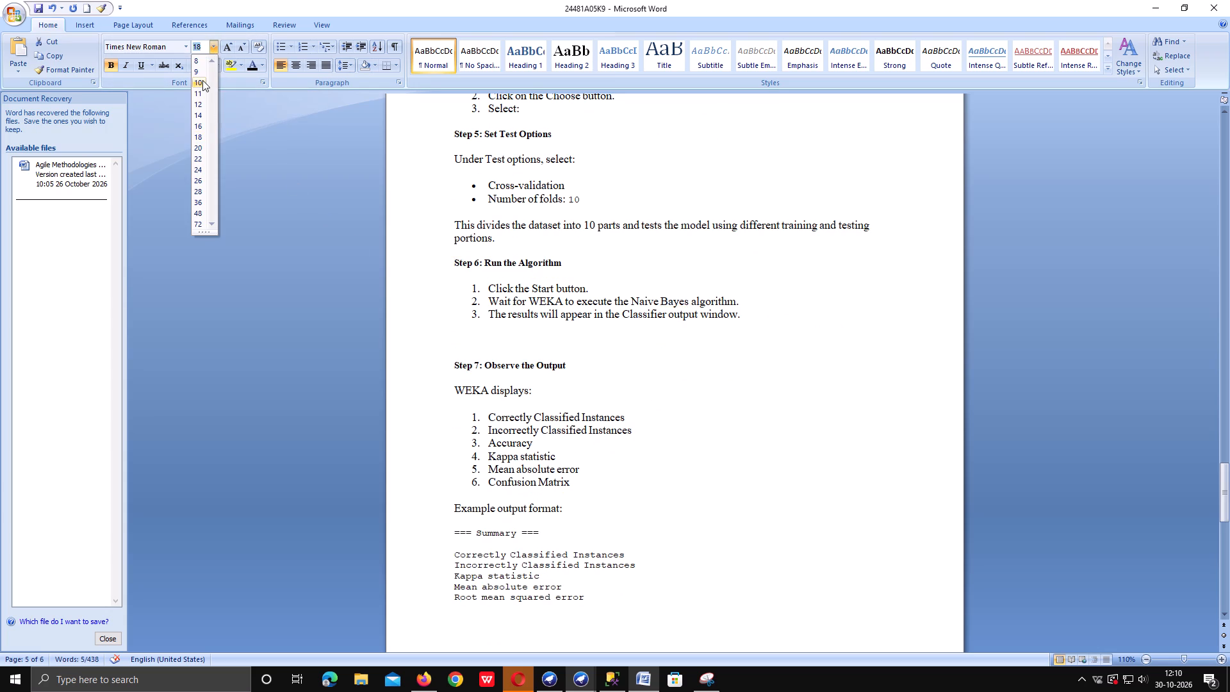
left_click(202, 80)
left_click(488, 335)
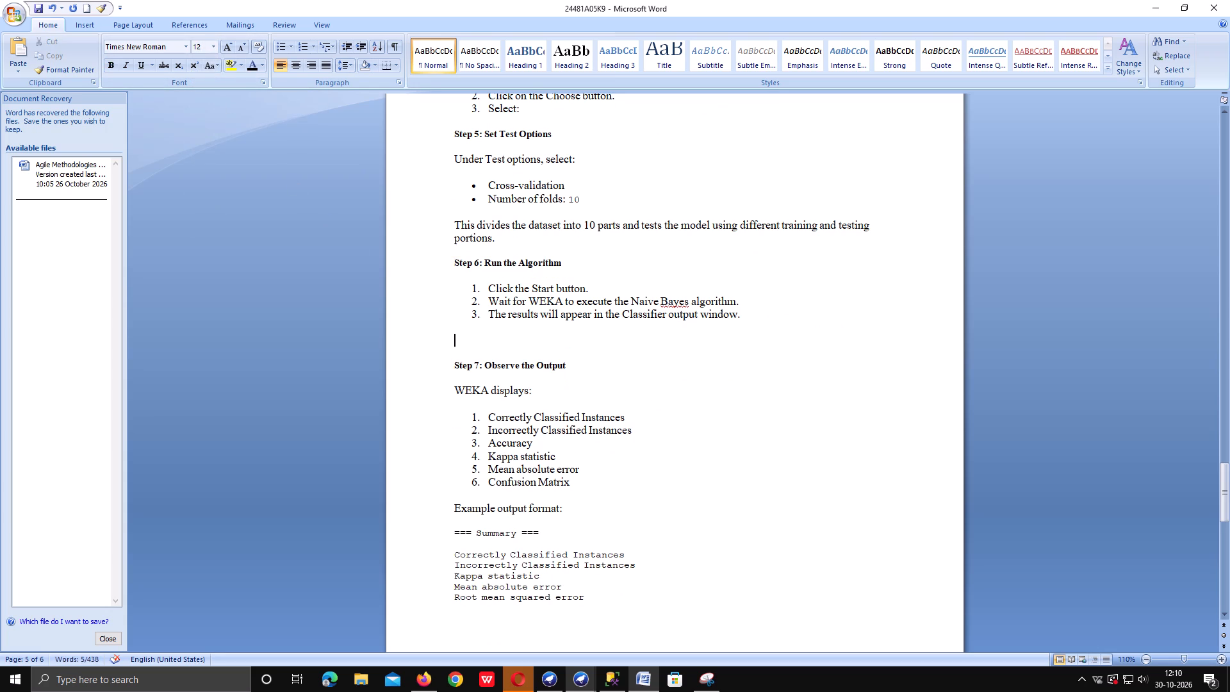
Set the font size of the "Step 8: View the Confusion Matrix" heading to 10.
scroll(489, 343, "down", 17)
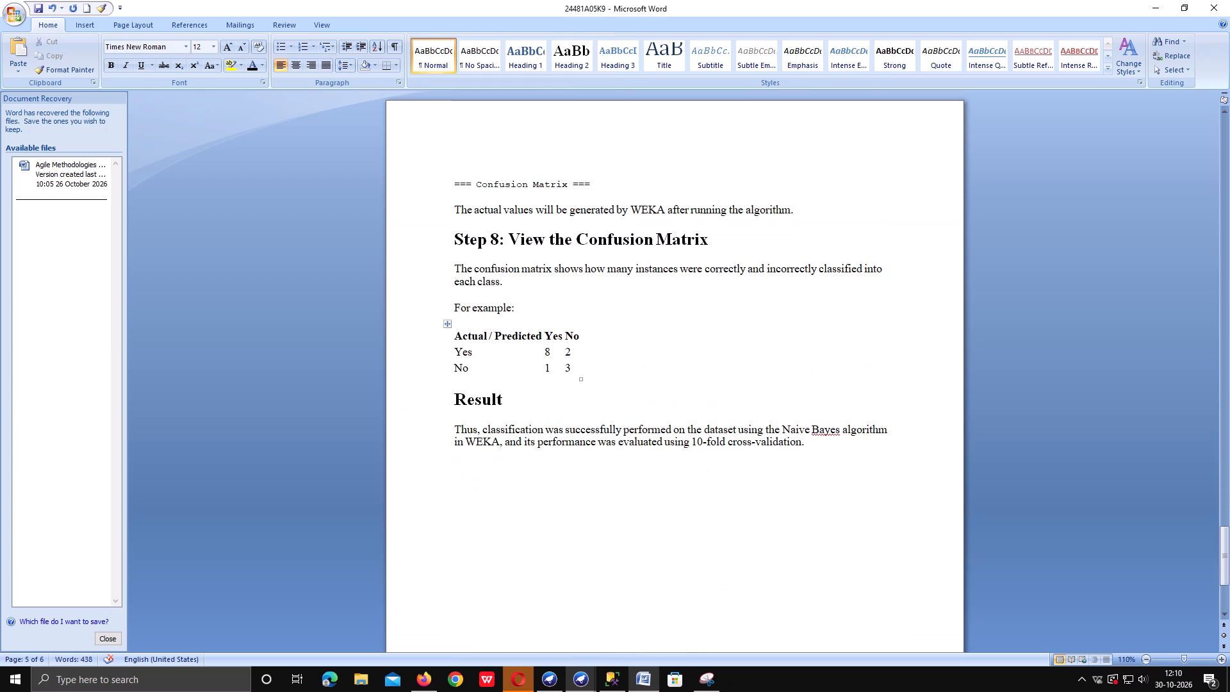
left_click_drag(456, 232, 527, 241)
left_click_drag(624, 235, 632, 234)
left_click_drag(719, 241, 474, 256)
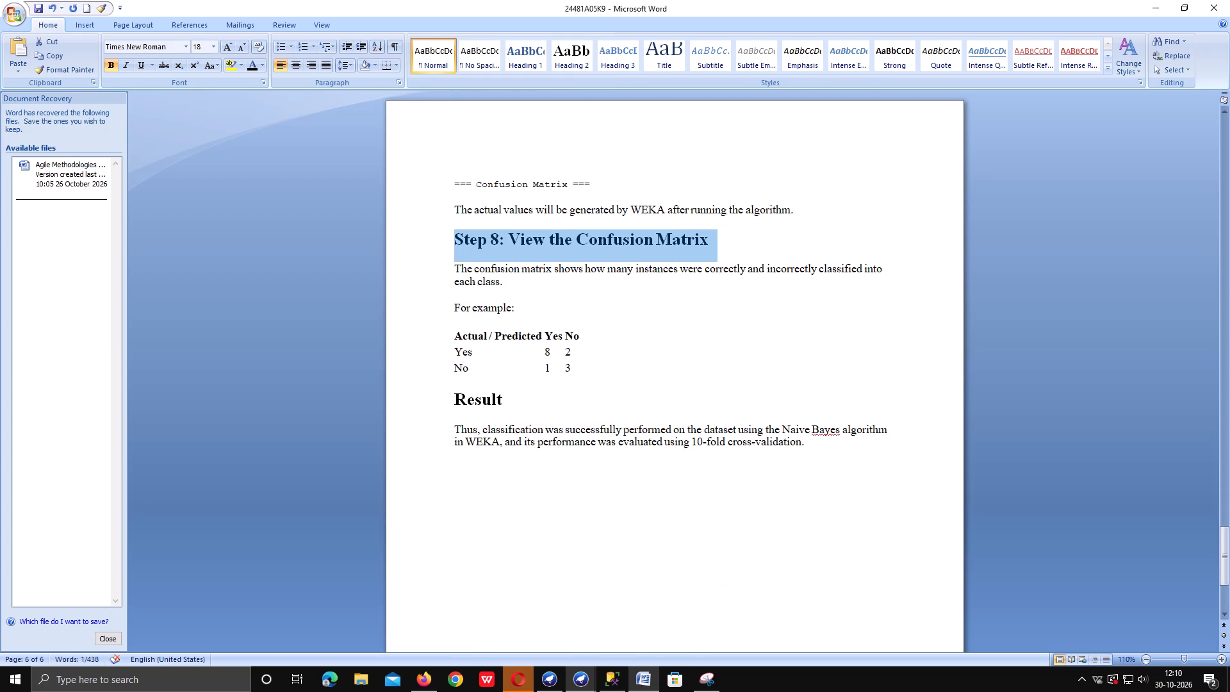
left_click_drag(474, 256, 462, 256)
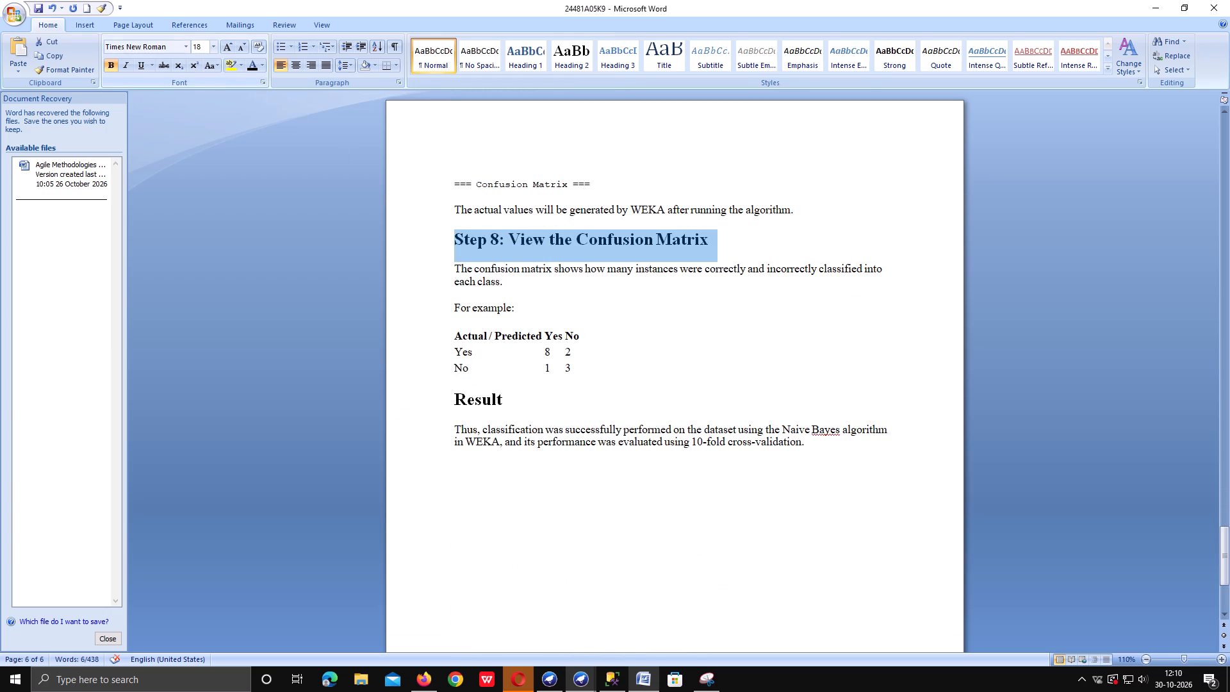
left_click(211, 45)
left_click(205, 82)
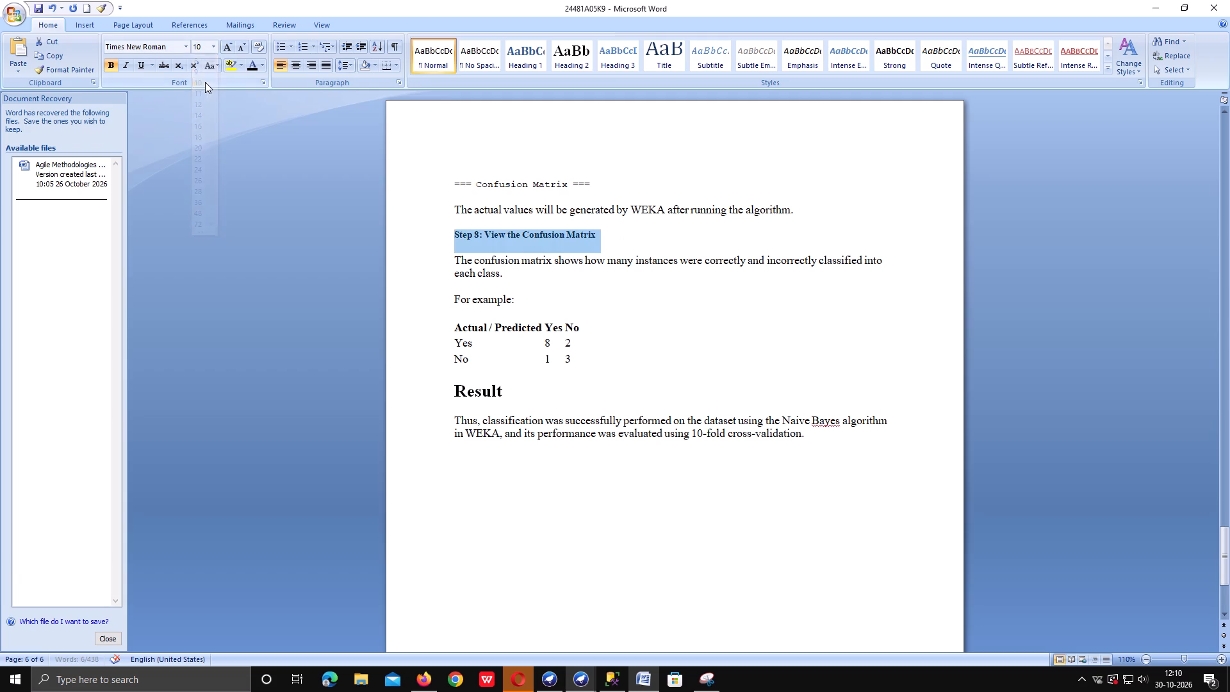
left_click(598, 197)
Review the document's Python code, chart outputs, Weka screenshot and classification steps through to the closing Result section.
scroll(600, 195, "up", 4)
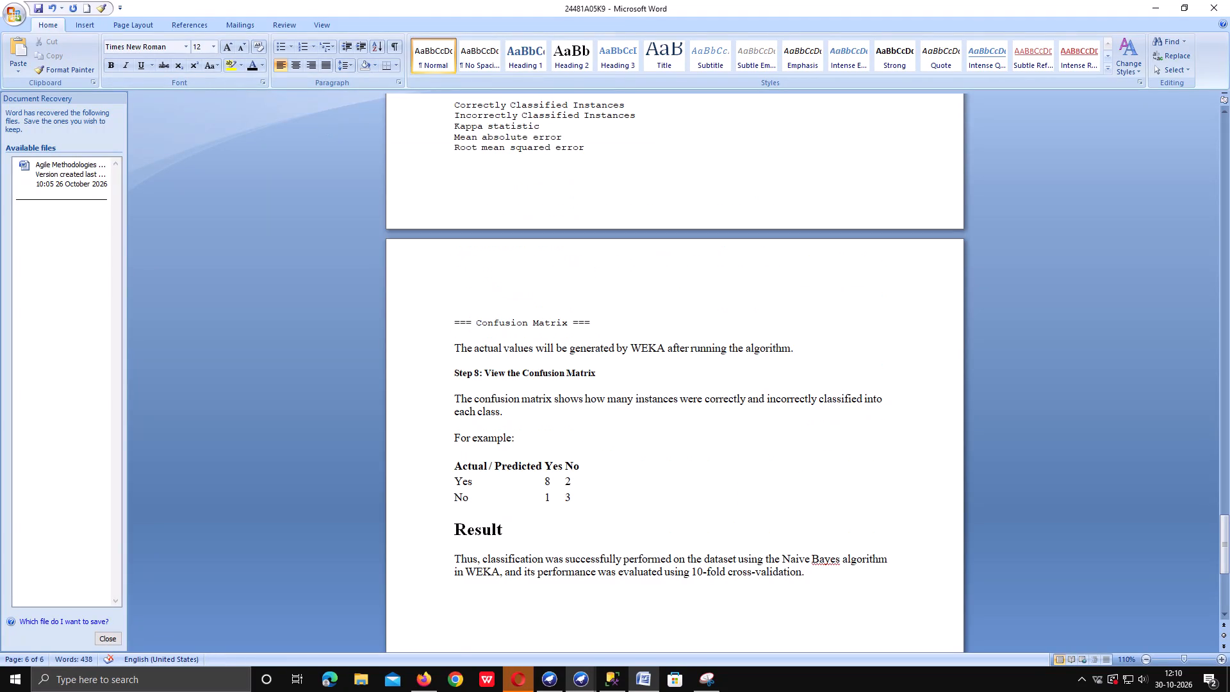
scroll(602, 195, "up", 20)
scroll(602, 195, "up", 10)
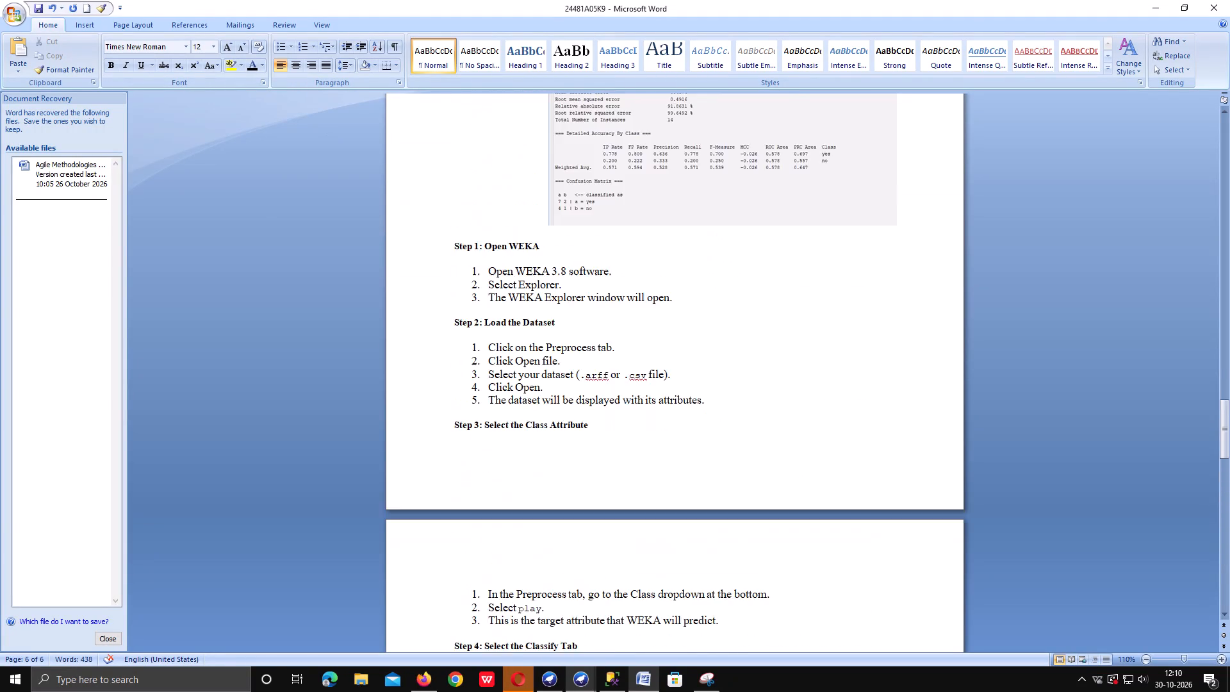
scroll(607, 192, "up", 15)
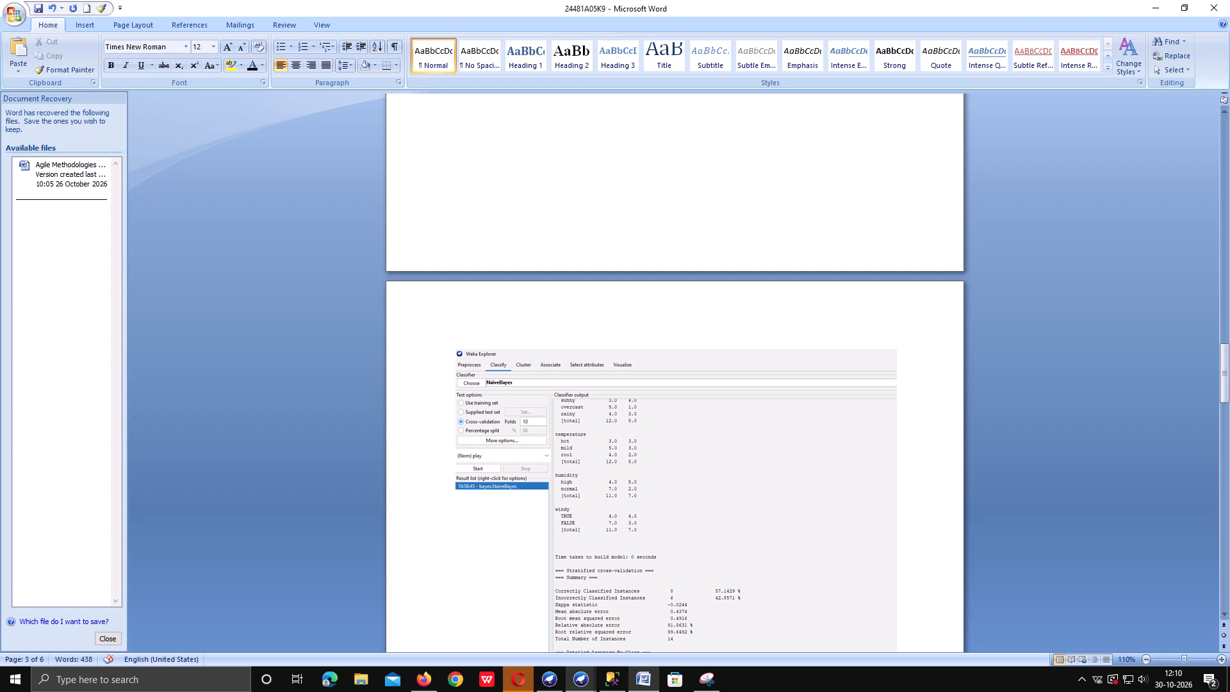
scroll(621, 185, "up", 20)
scroll(621, 185, "up", 5)
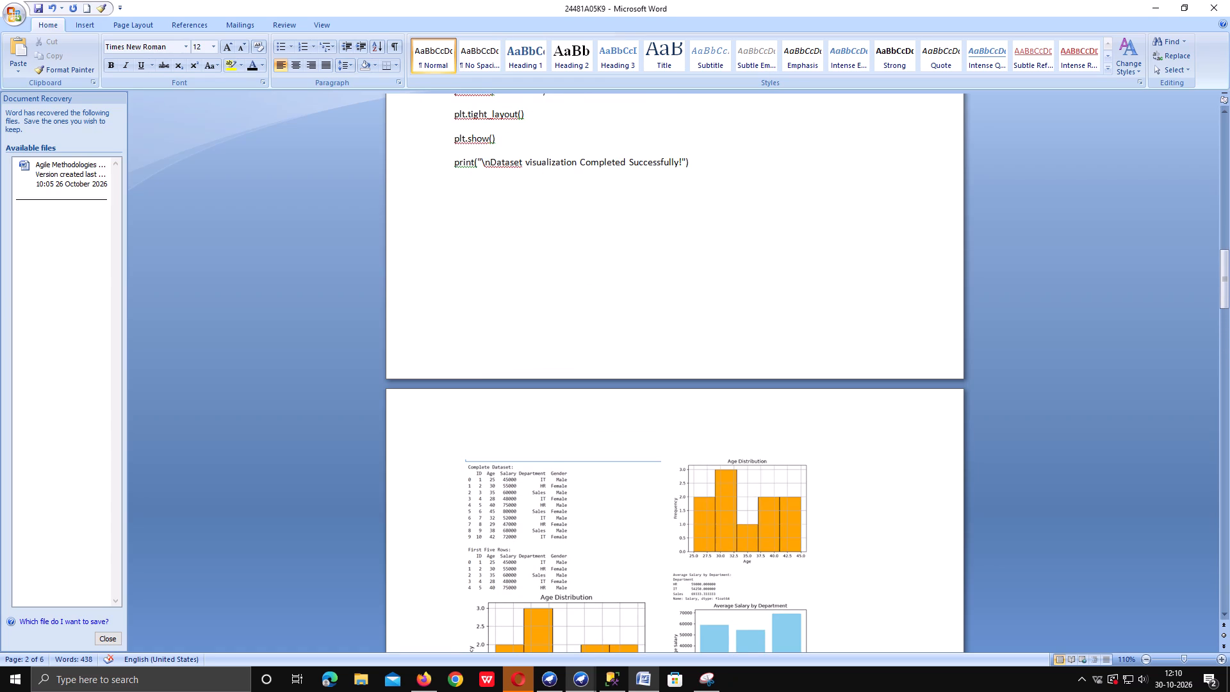
scroll(634, 177, "up", 6)
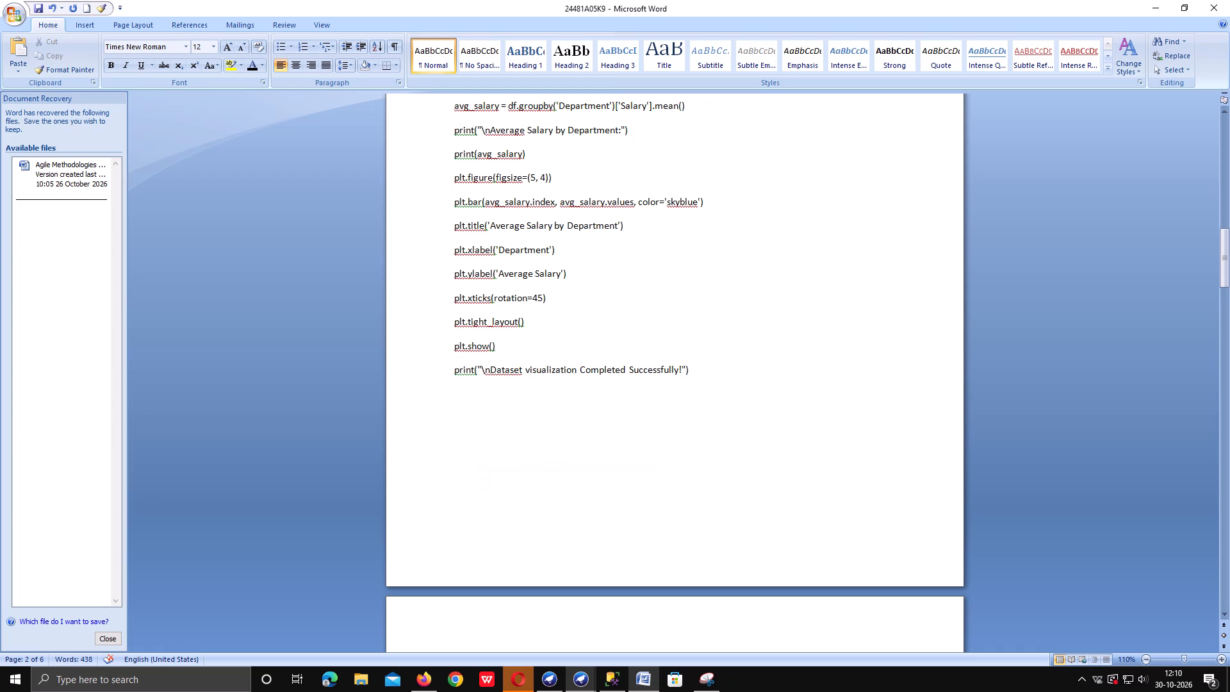
scroll(634, 177, "up", 6)
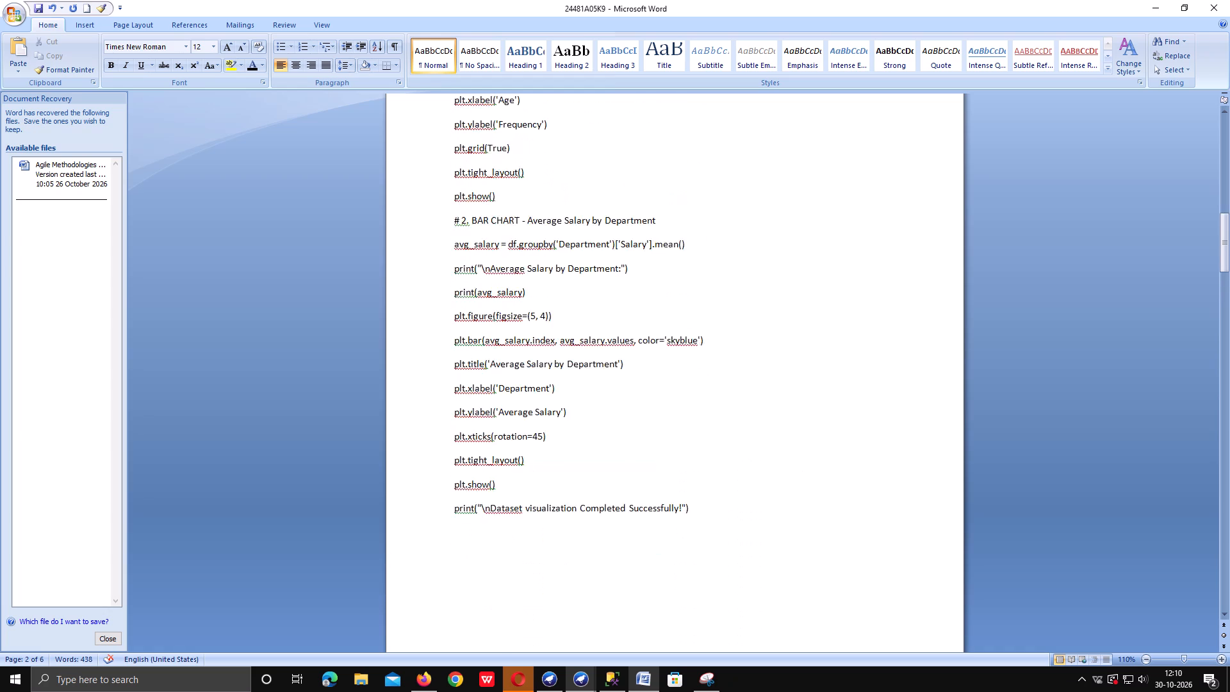
scroll(634, 177, "up", 20)
scroll(634, 177, "up", 10)
scroll(634, 177, "down", 4)
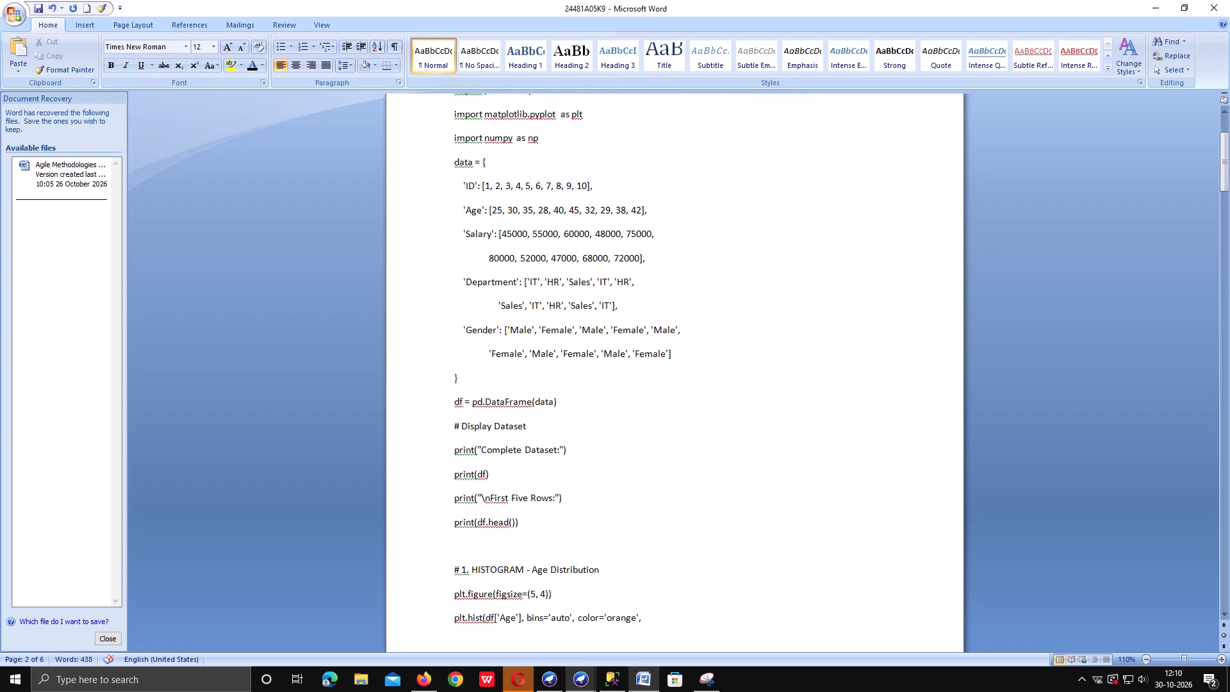
scroll(634, 177, "down", 18)
scroll(634, 177, "down", 6)
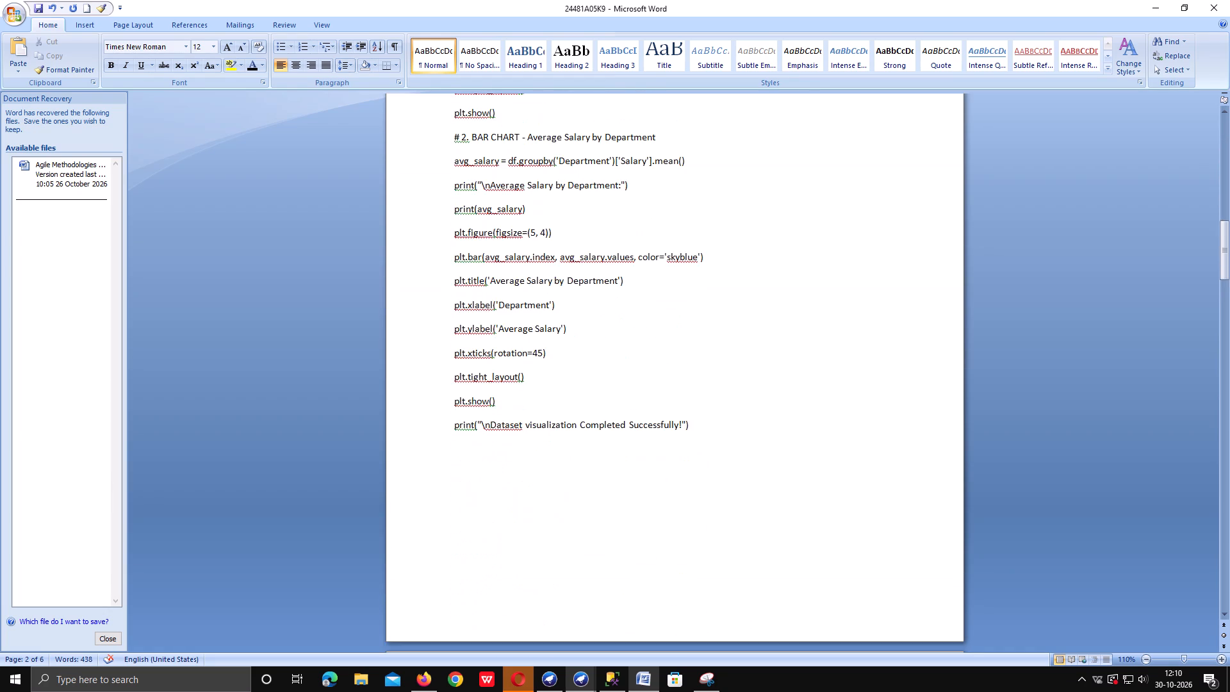
scroll(634, 177, "down", 17)
scroll(634, 177, "down", 6)
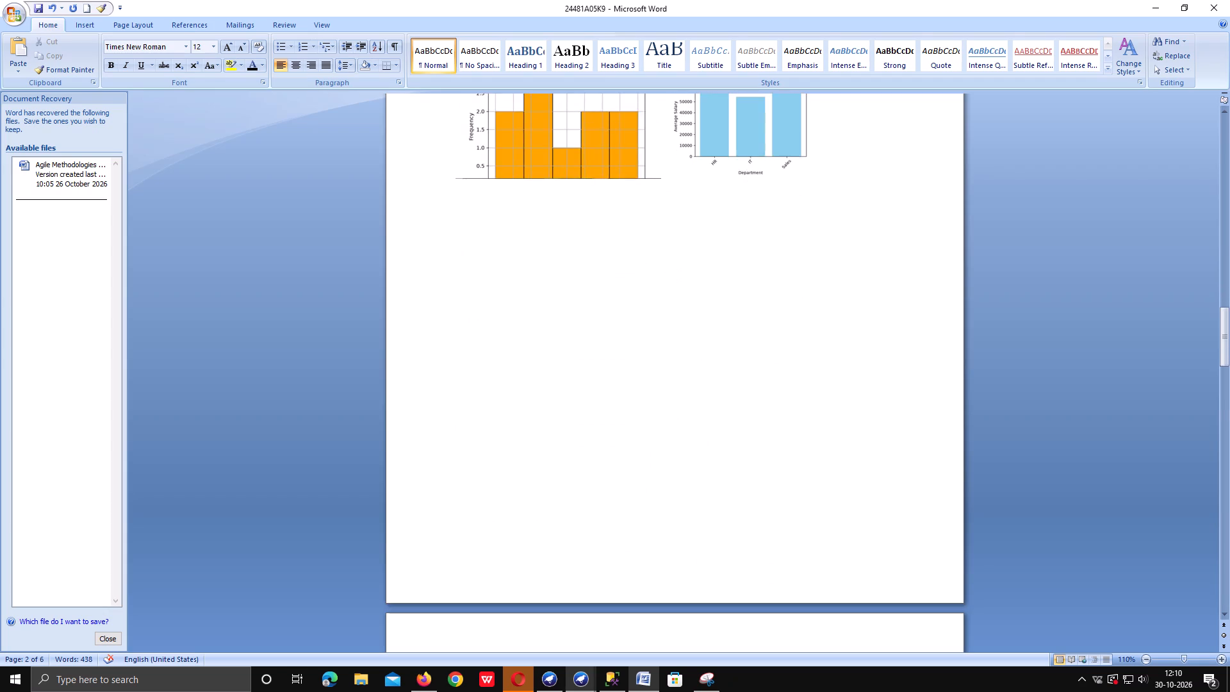
scroll(636, 176, "down", 18)
scroll(636, 176, "down", 13)
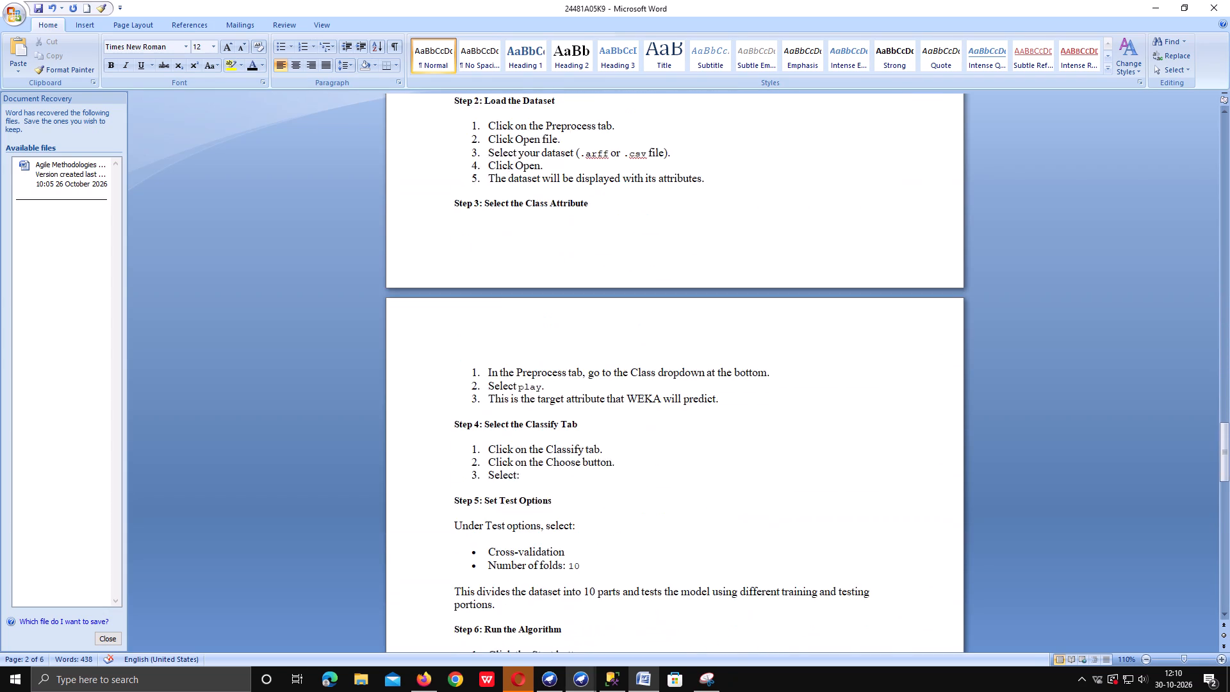
scroll(639, 174, "down", 19)
scroll(637, 175, "down", 14)
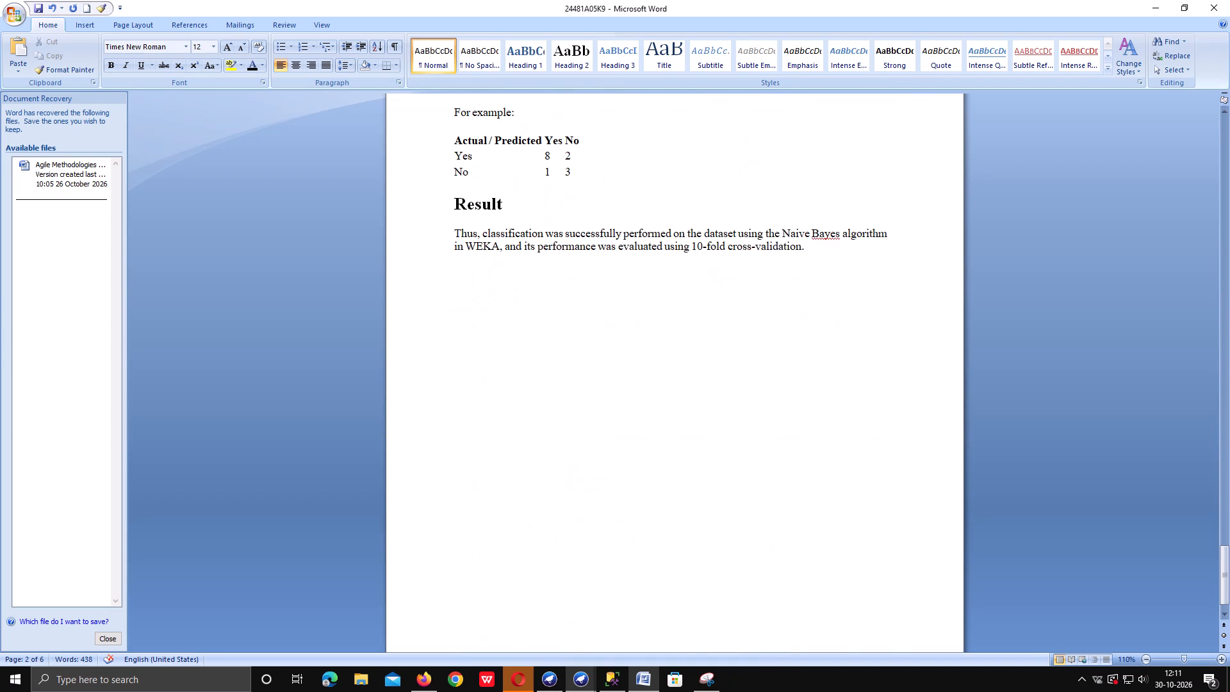
scroll(638, 175, "down", 19)
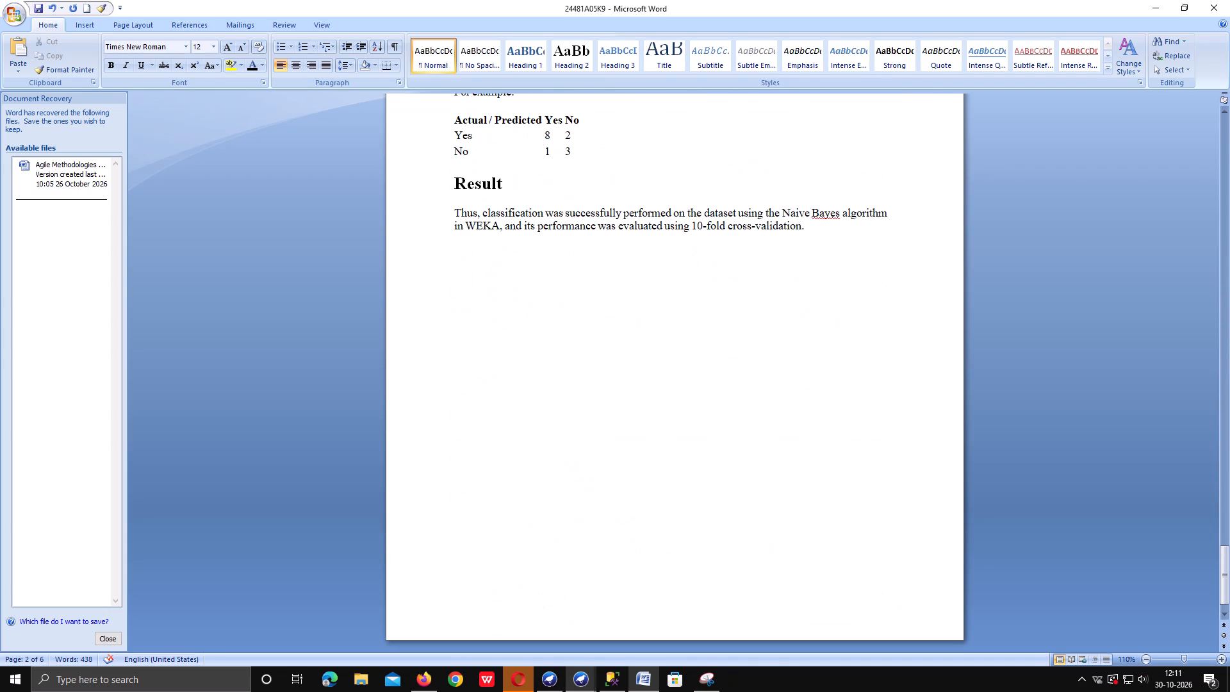
scroll(638, 175, "down", 6)
scroll(639, 174, "up", 11)
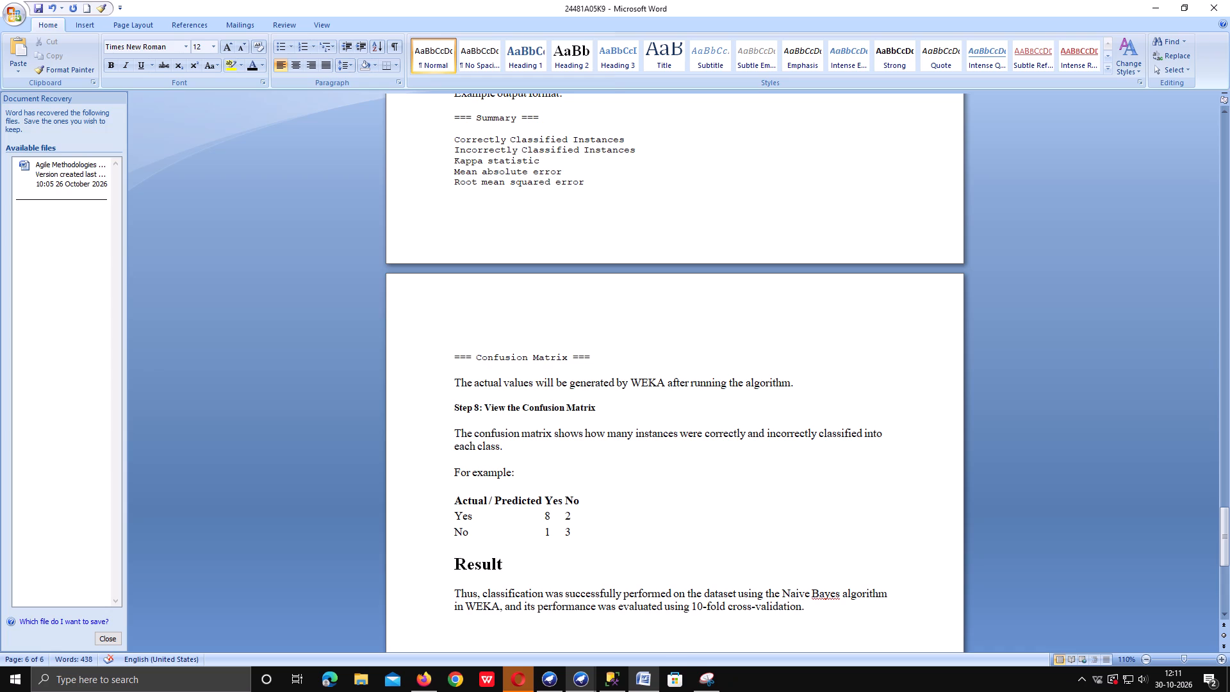
Switch to Google Chrome and enter the Microsoft Teams address teams.cloud.microsoft in a new tab.
left_click(455, 674)
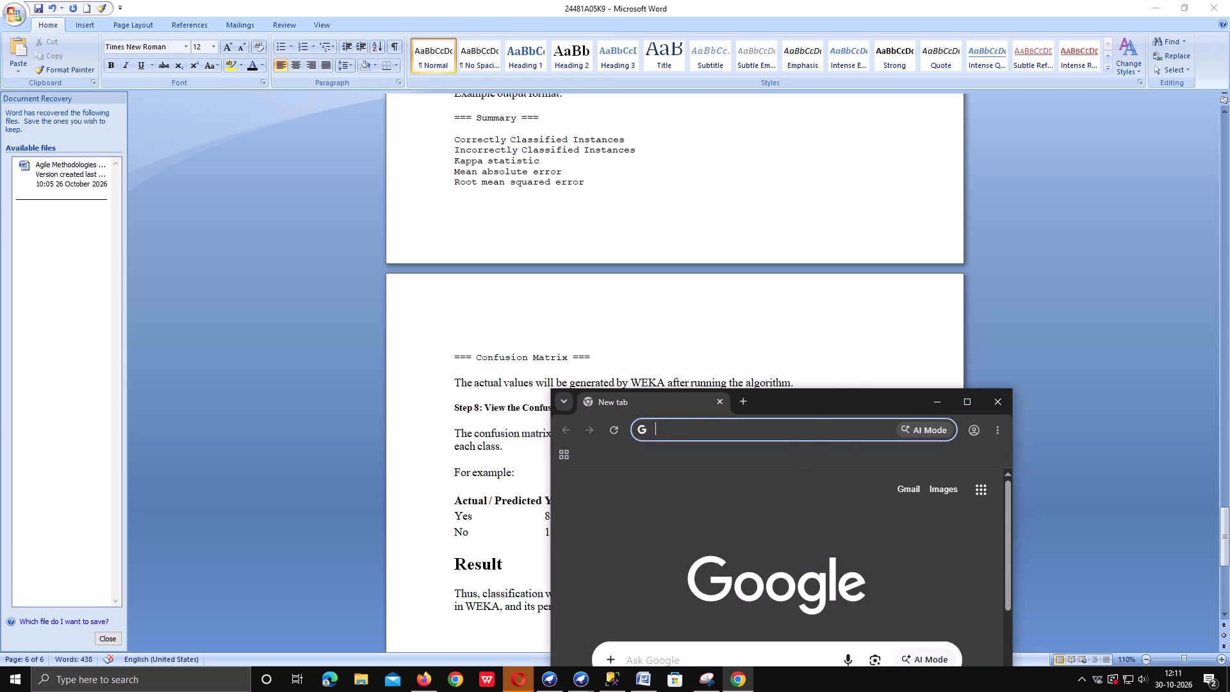
type("te")
left_click(758, 429)
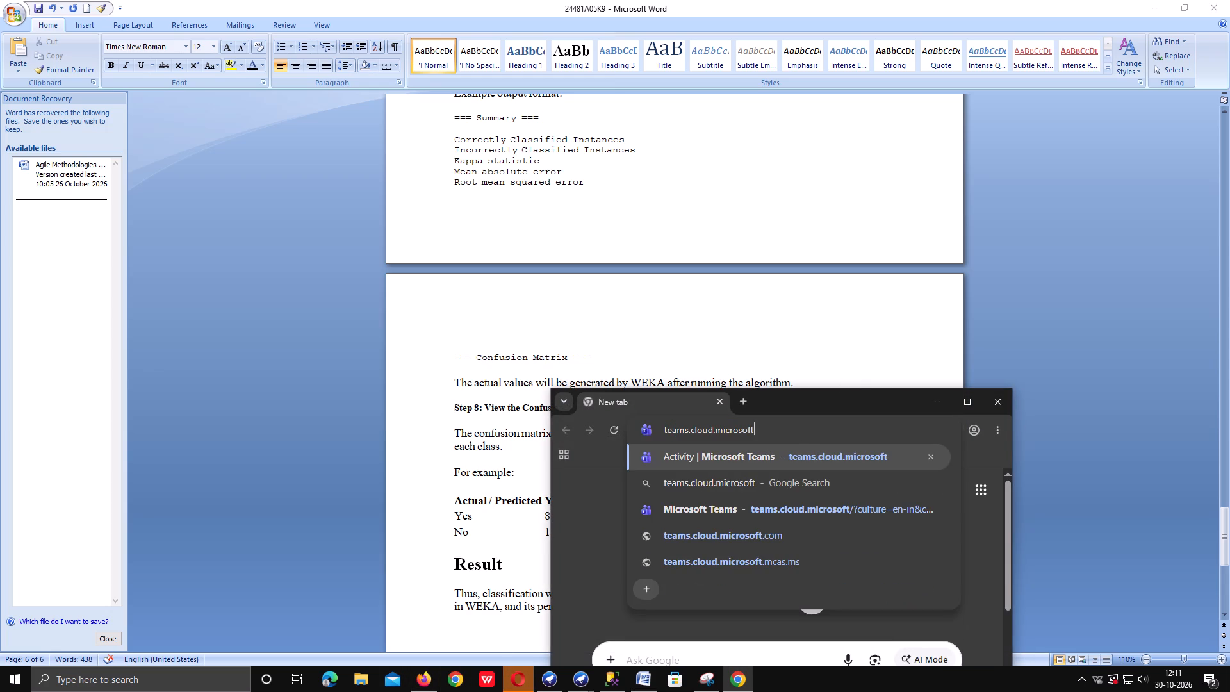
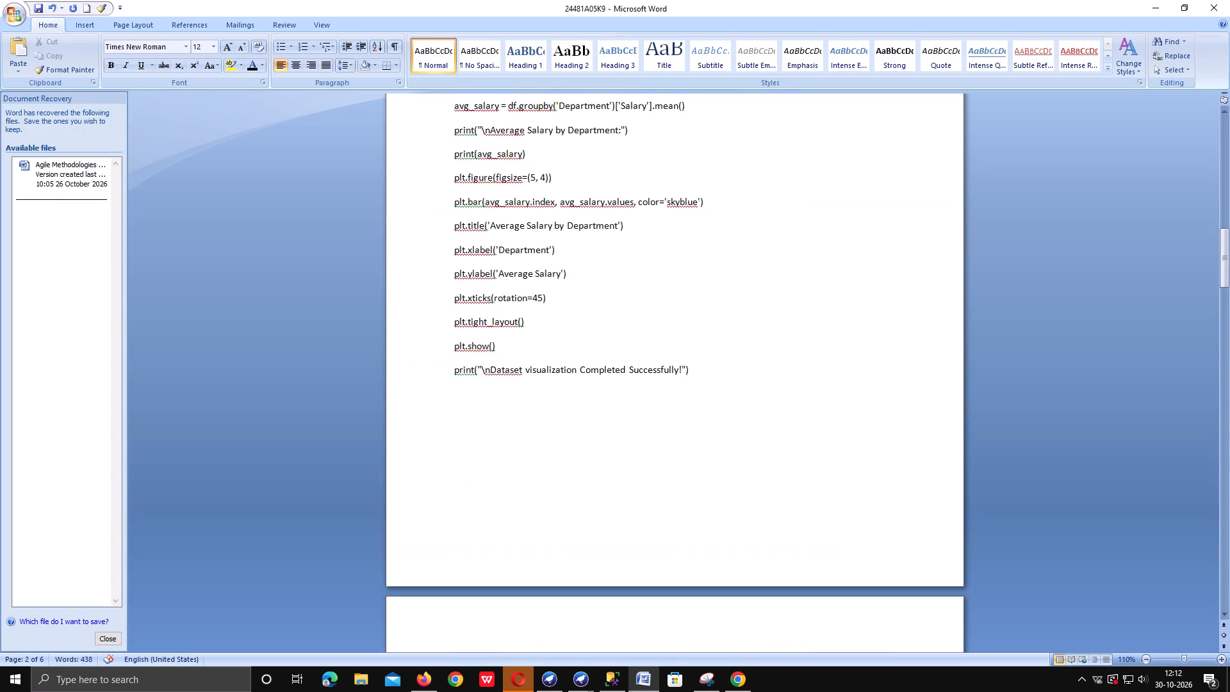
Review the Word document from the Experiment 4 matplotlib code and charts through the Weka screenshot and the numbered Naive Bayes steps.
scroll(664, 548, "up", 12)
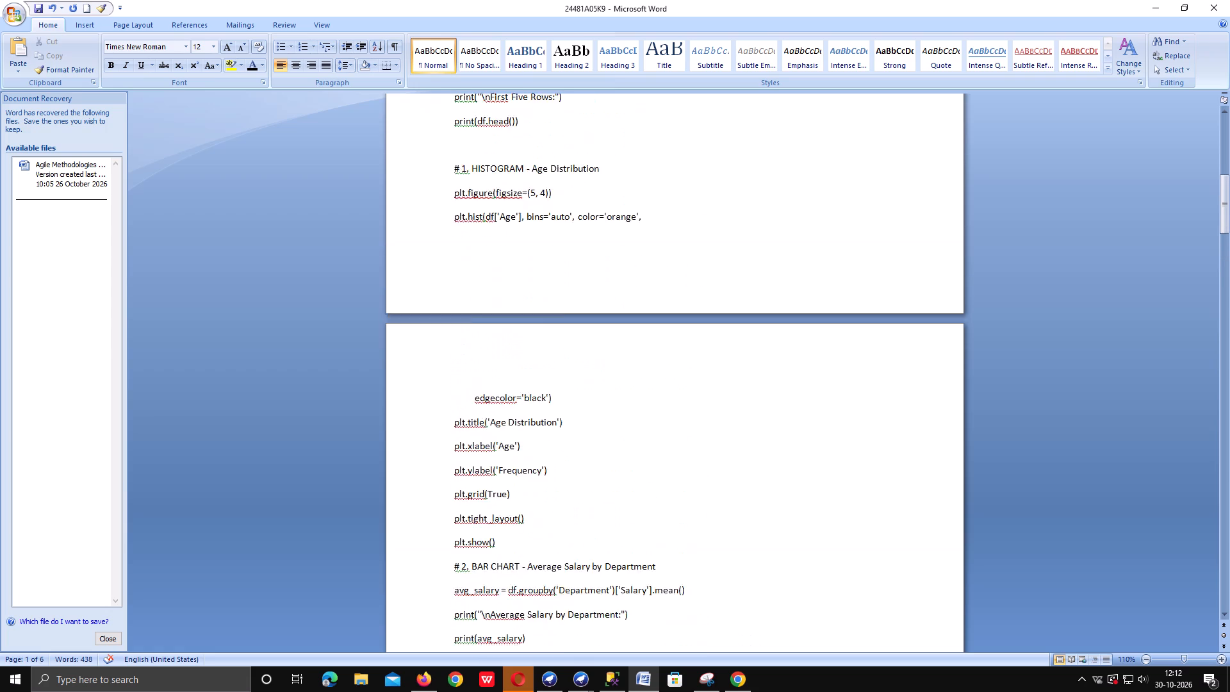
scroll(664, 548, "up", 1)
scroll(664, 548, "down", 5)
scroll(664, 548, "up", 20)
scroll(664, 548, "up", 1)
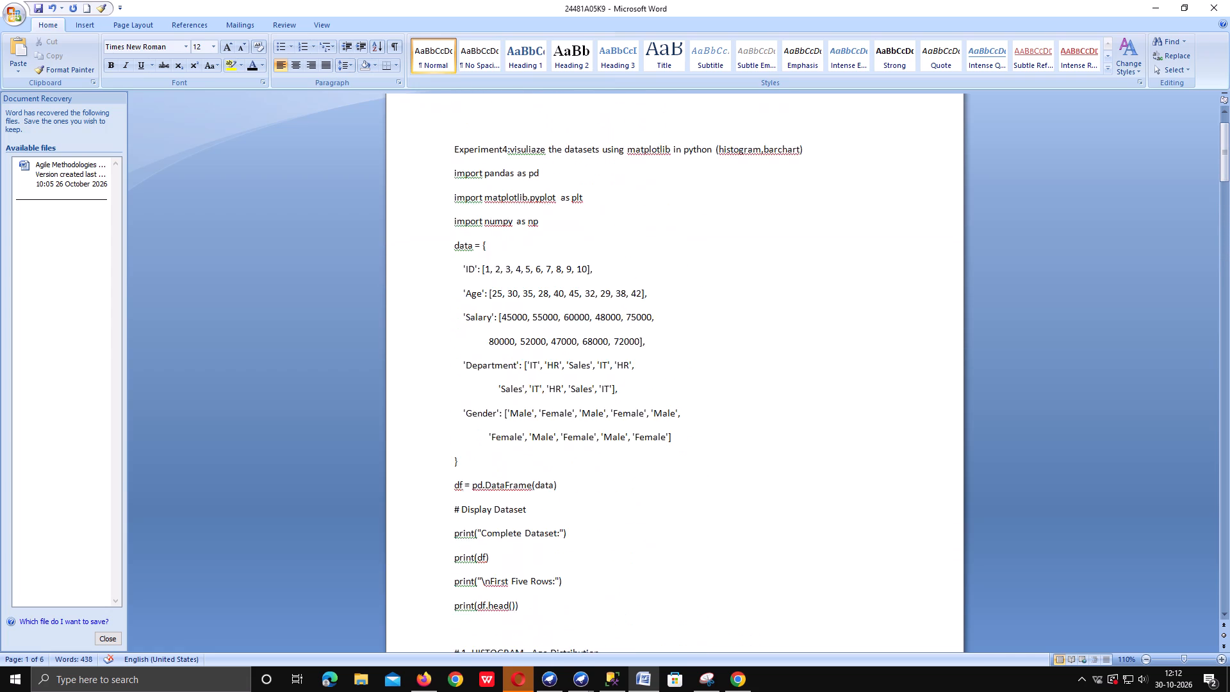
scroll(664, 548, "up", 7)
scroll(664, 548, "down", 6)
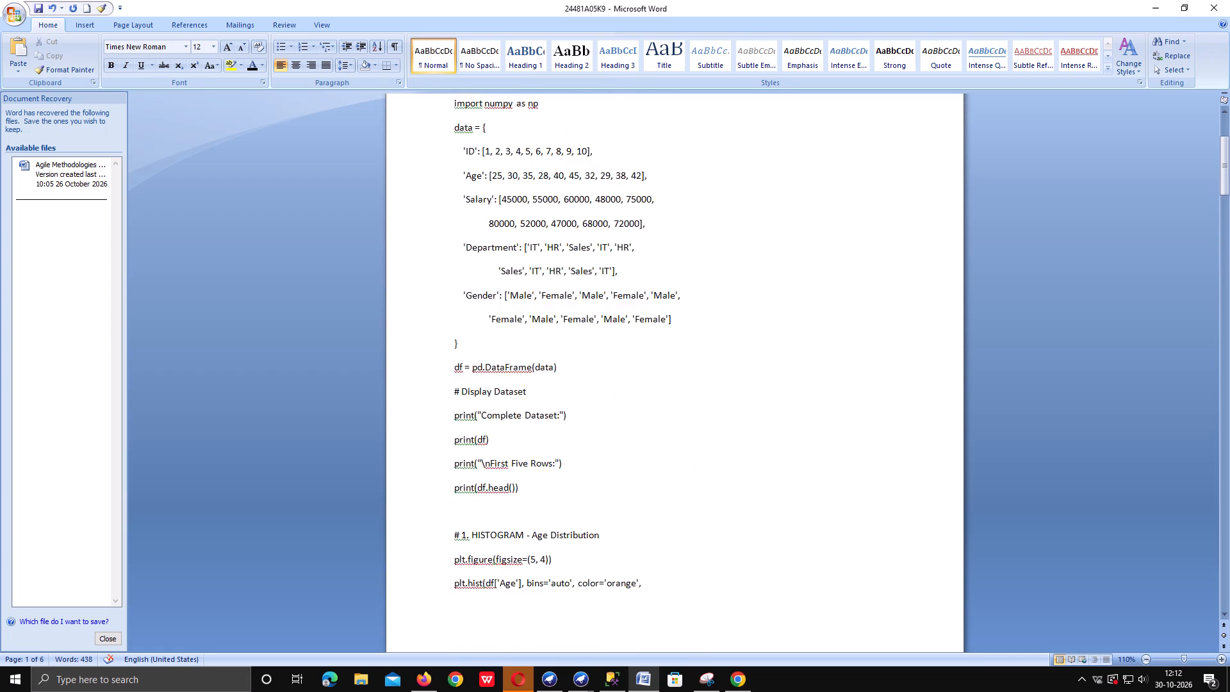
scroll(664, 548, "down", 18)
scroll(664, 548, "down", 15)
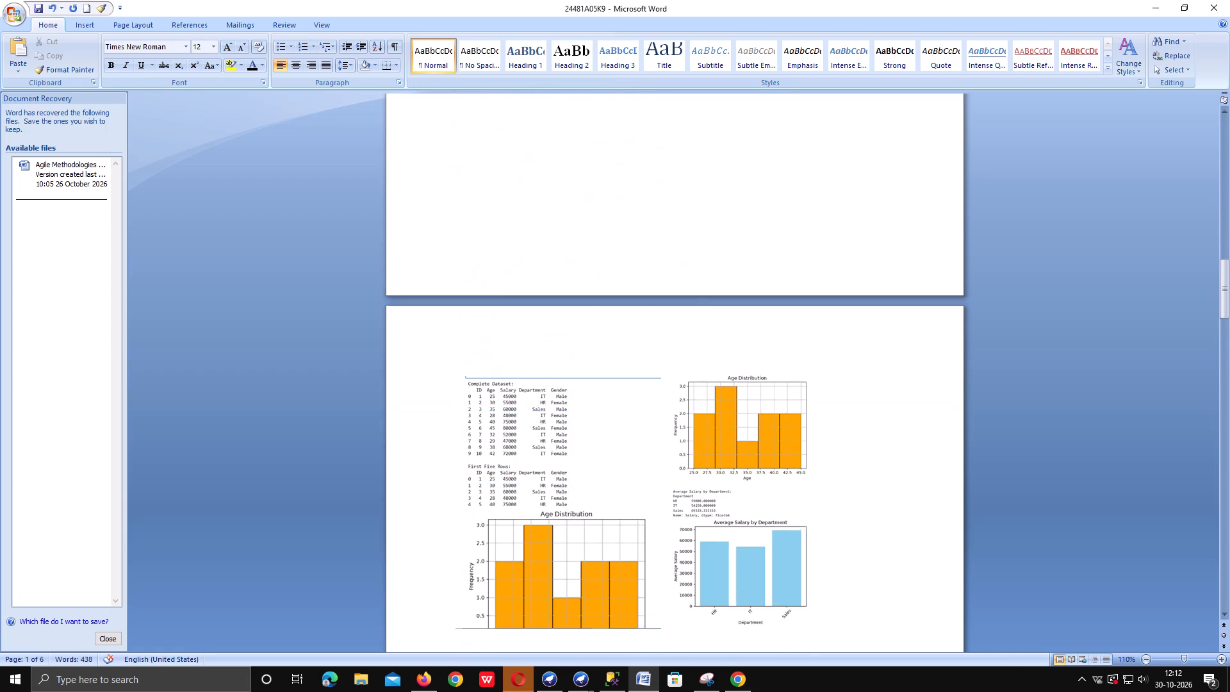
scroll(664, 548, "down", 16)
scroll(664, 548, "up", 10)
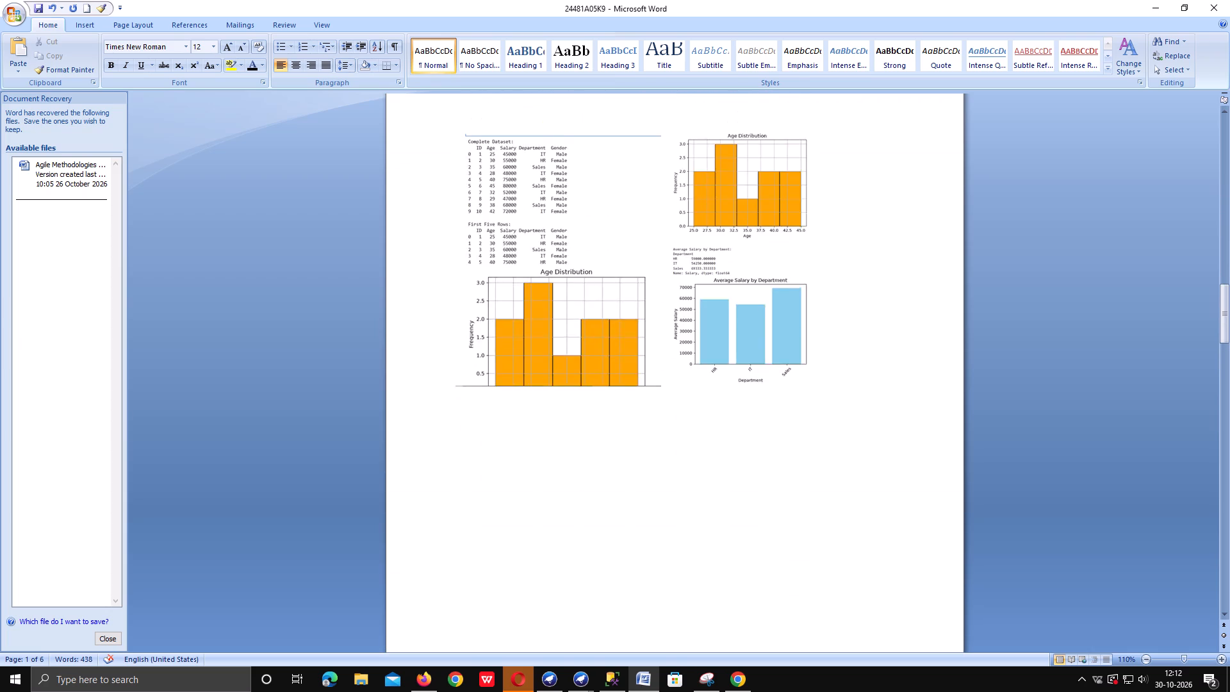
scroll(664, 548, "down", 16)
scroll(664, 548, "down", 11)
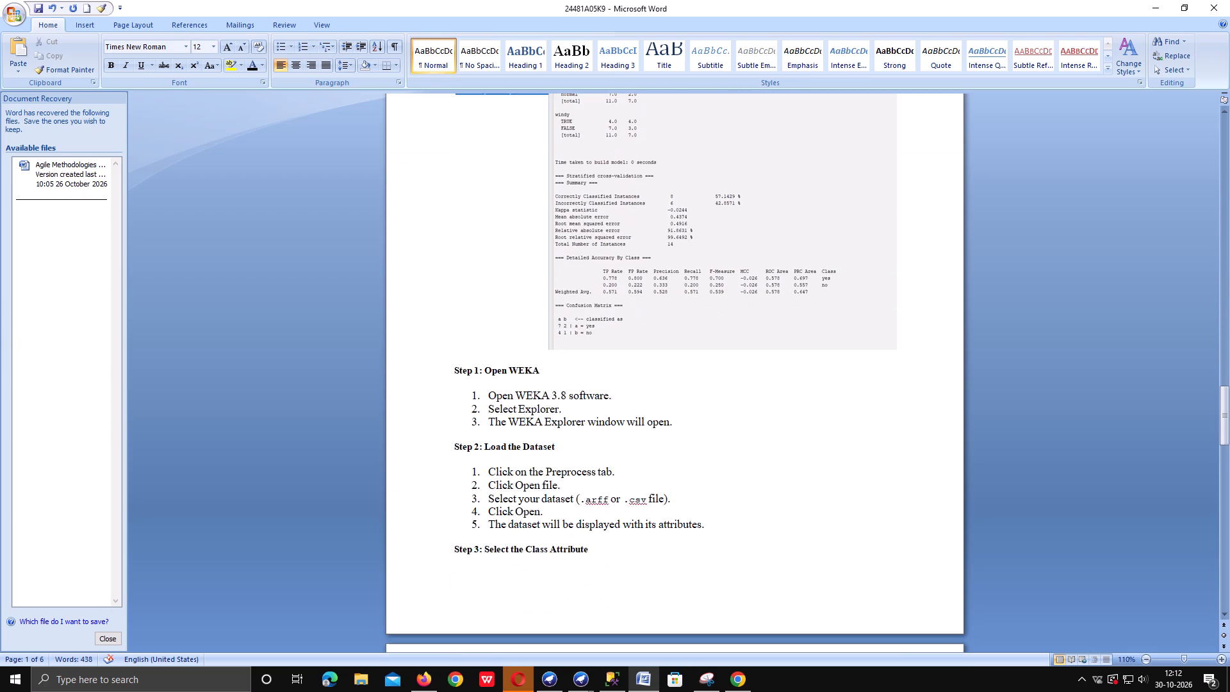
scroll(664, 548, "down", 18)
scroll(664, 548, "down", 5)
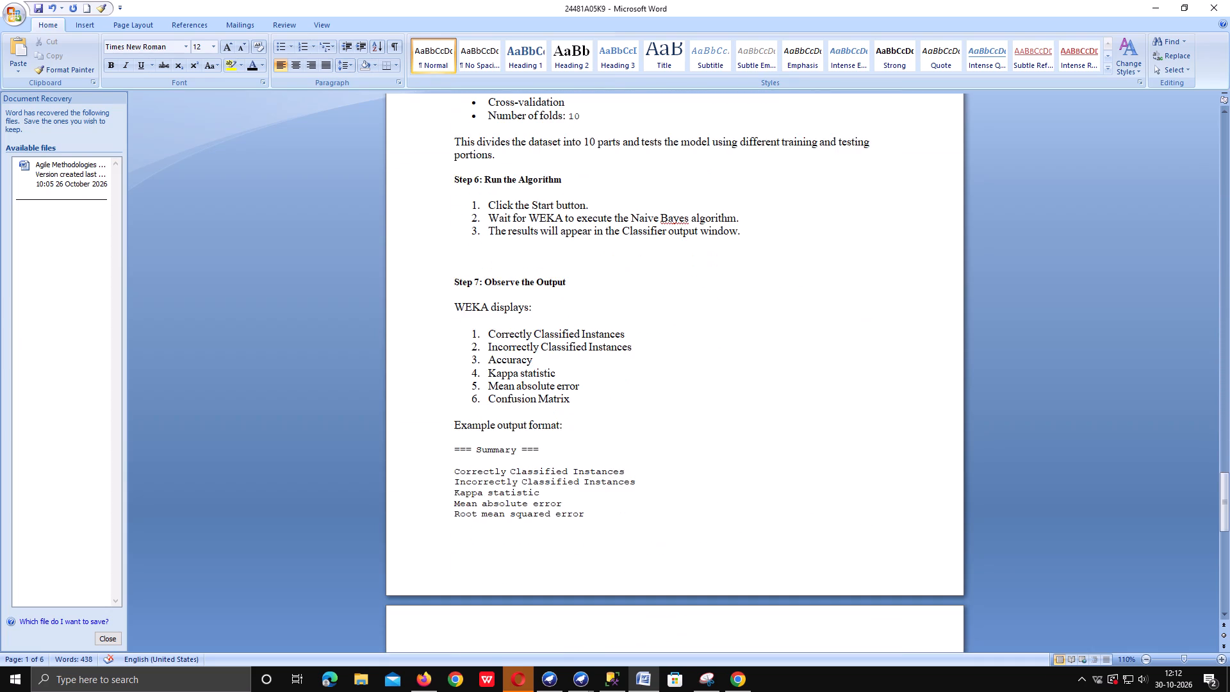
scroll(664, 548, "down", 16)
scroll(664, 548, "up", 11)
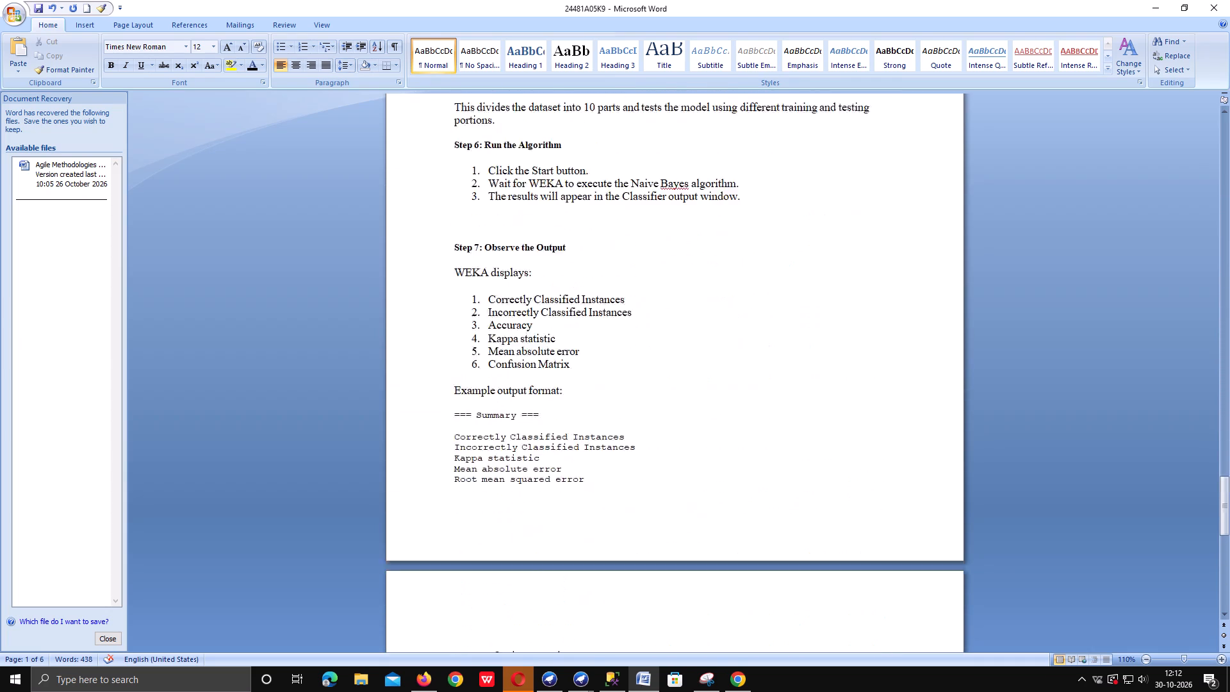
scroll(664, 548, "up", 20)
scroll(664, 548, "up", 20)
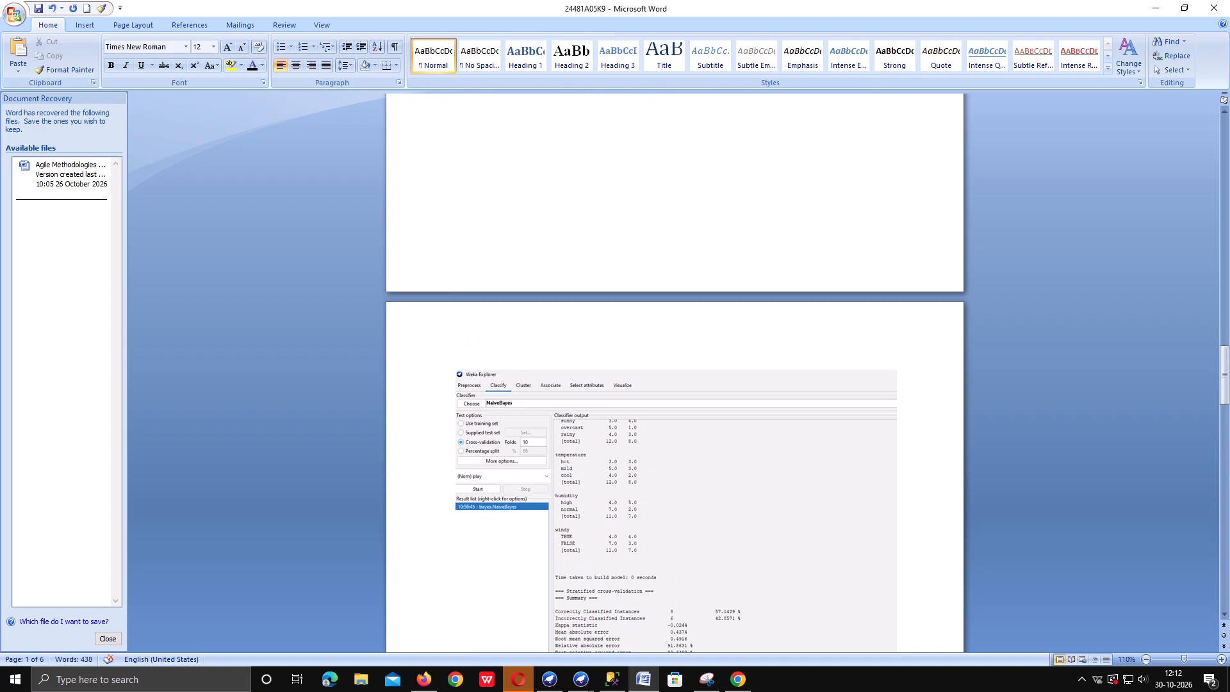
scroll(664, 548, "up", 4)
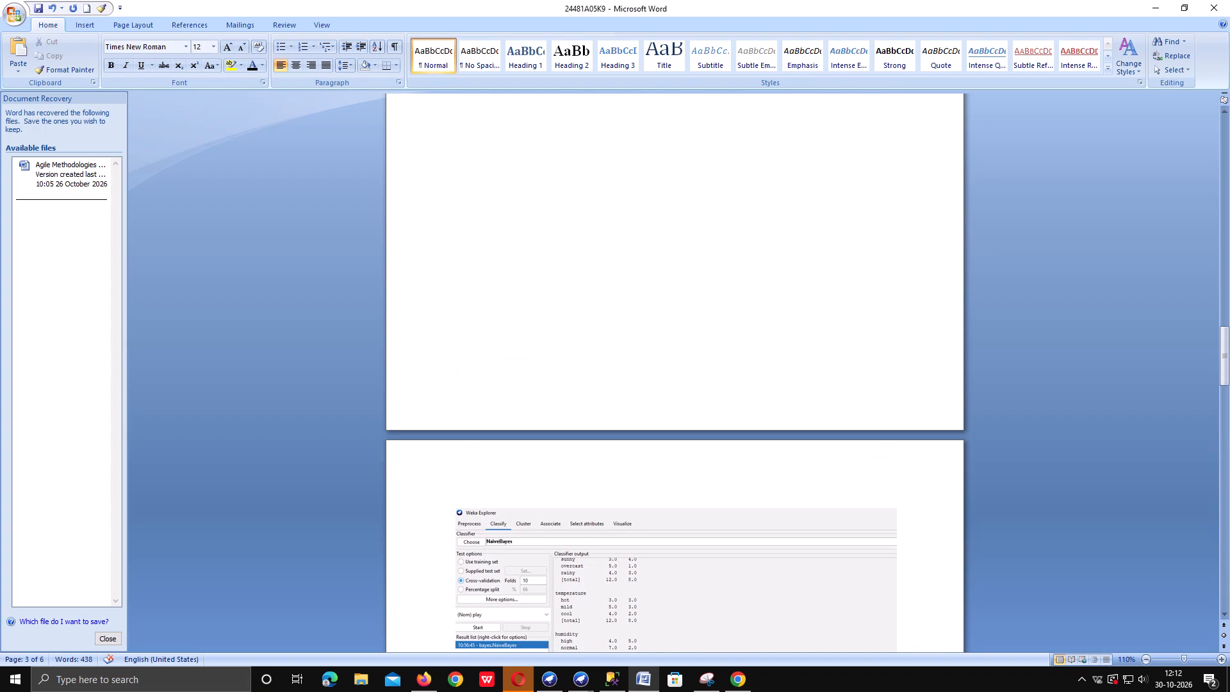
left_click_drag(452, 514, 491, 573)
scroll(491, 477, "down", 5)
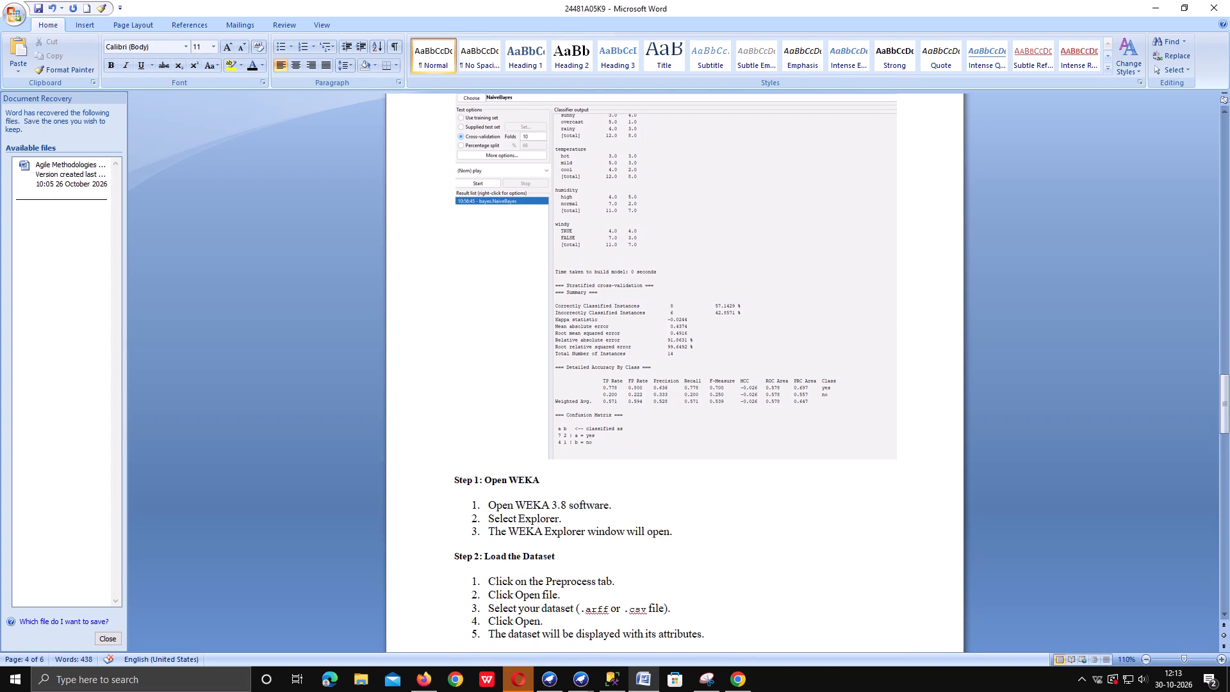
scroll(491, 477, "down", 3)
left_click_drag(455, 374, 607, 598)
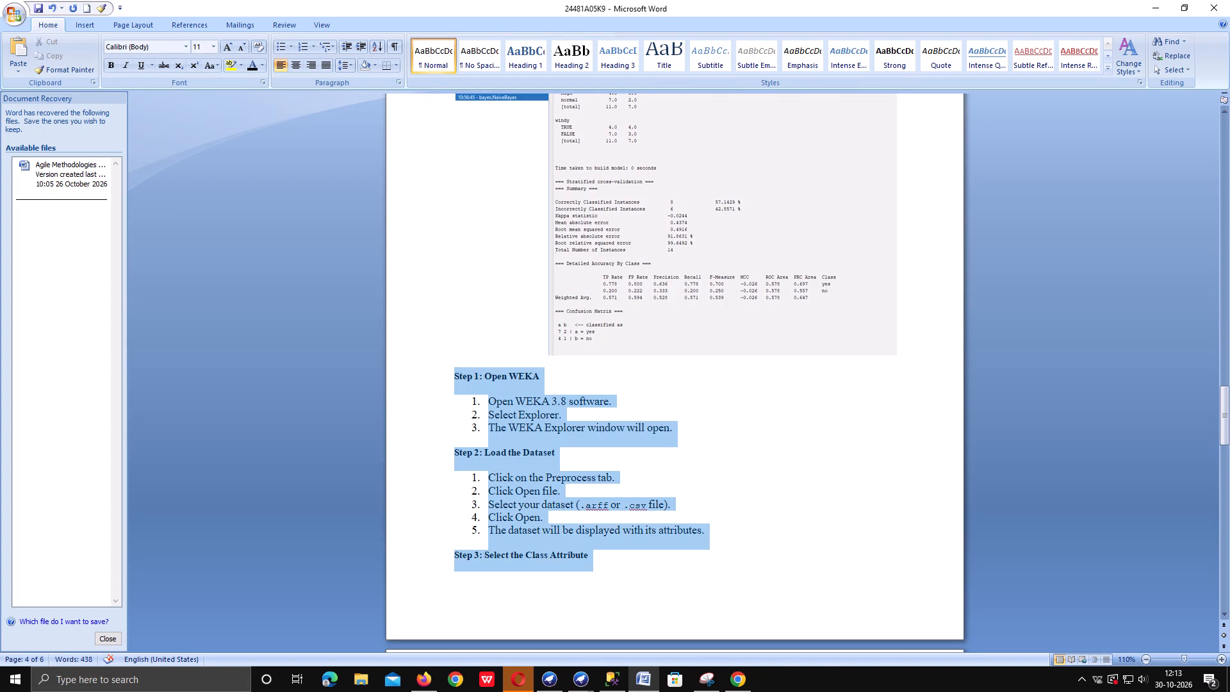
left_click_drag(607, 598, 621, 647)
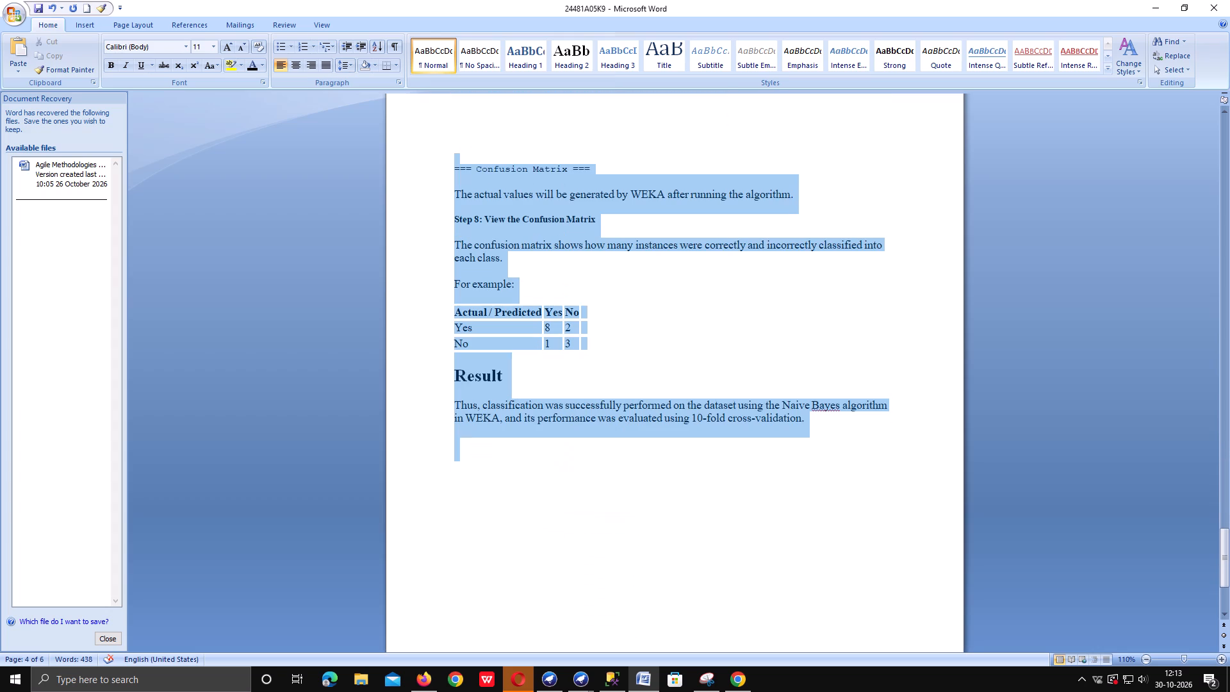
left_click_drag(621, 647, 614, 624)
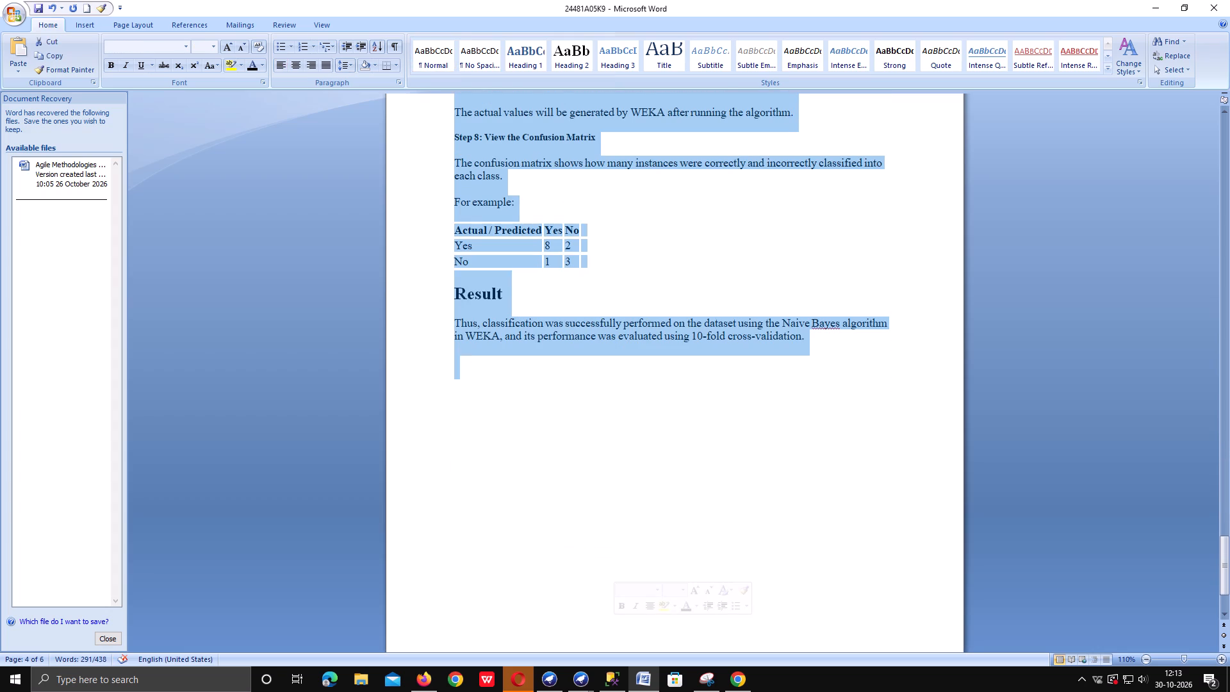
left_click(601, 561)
Recheck the Python code, chart outputs, Weka classifier screenshot and the WEKA procedure steps across the document's pages.
scroll(593, 546, "up", 8)
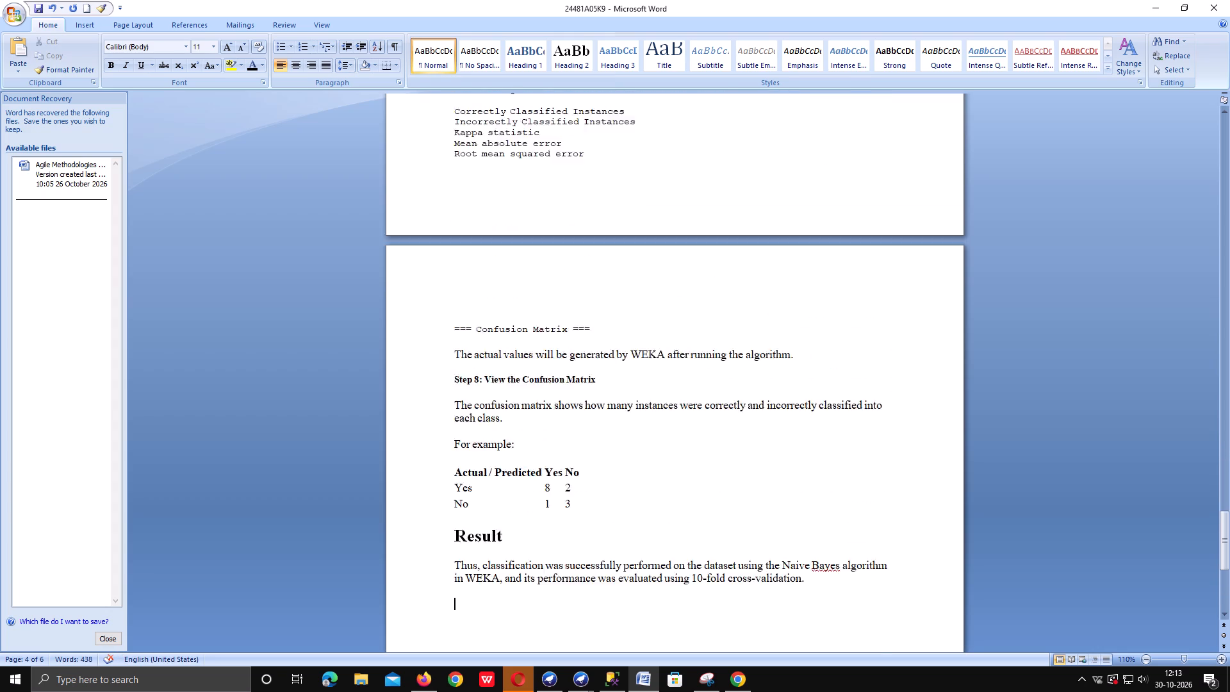
scroll(593, 546, "up", 20)
scroll(593, 546, "up", 20)
scroll(593, 546, "up", 4)
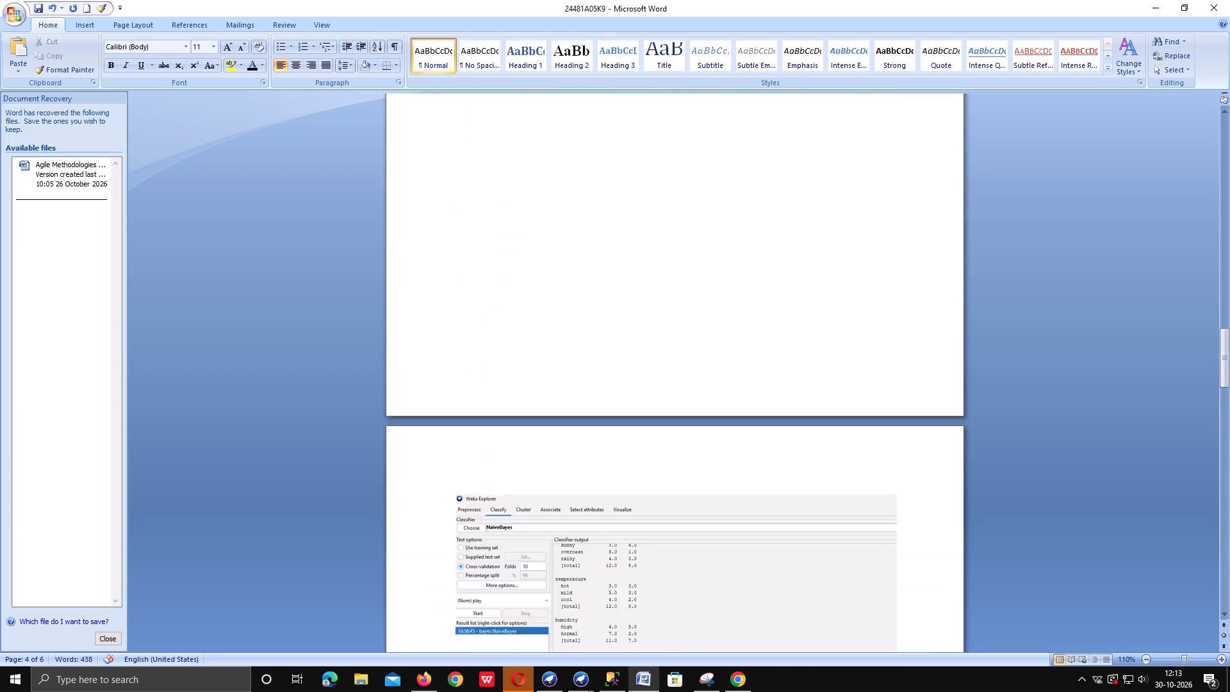
scroll(593, 546, "up", 20)
scroll(593, 546, "up", 20)
scroll(593, 546, "up", 4)
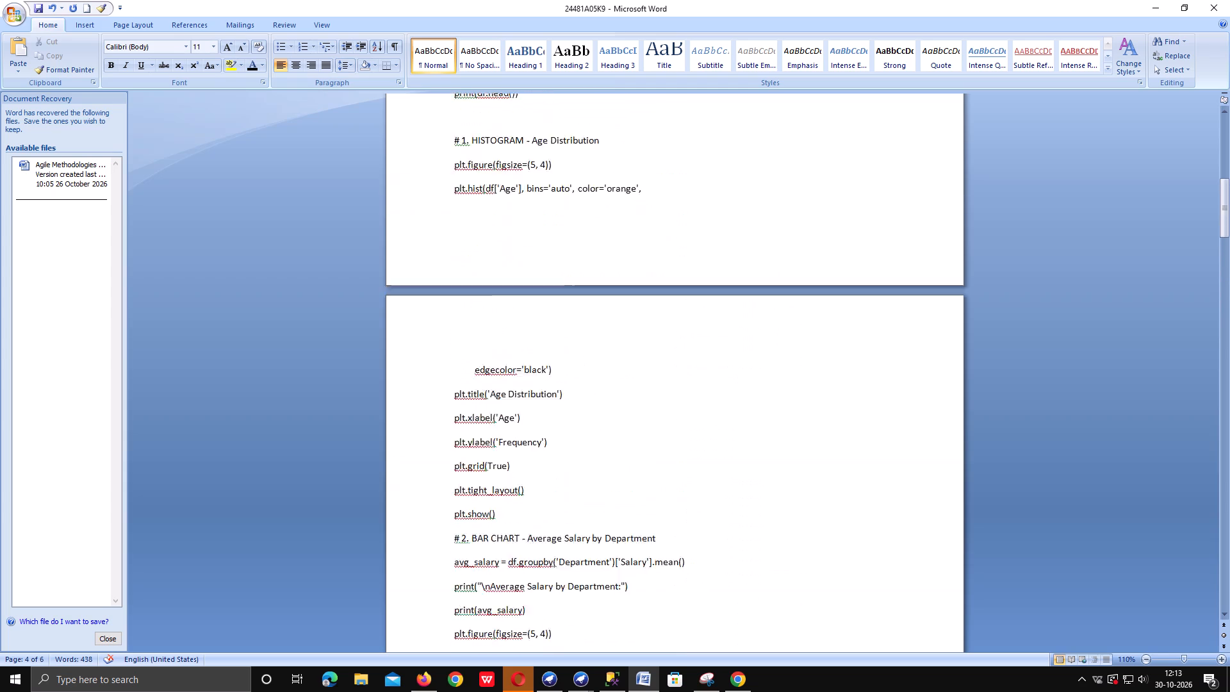
scroll(593, 546, "up", 20)
scroll(593, 546, "up", 4)
scroll(593, 546, "down", 18)
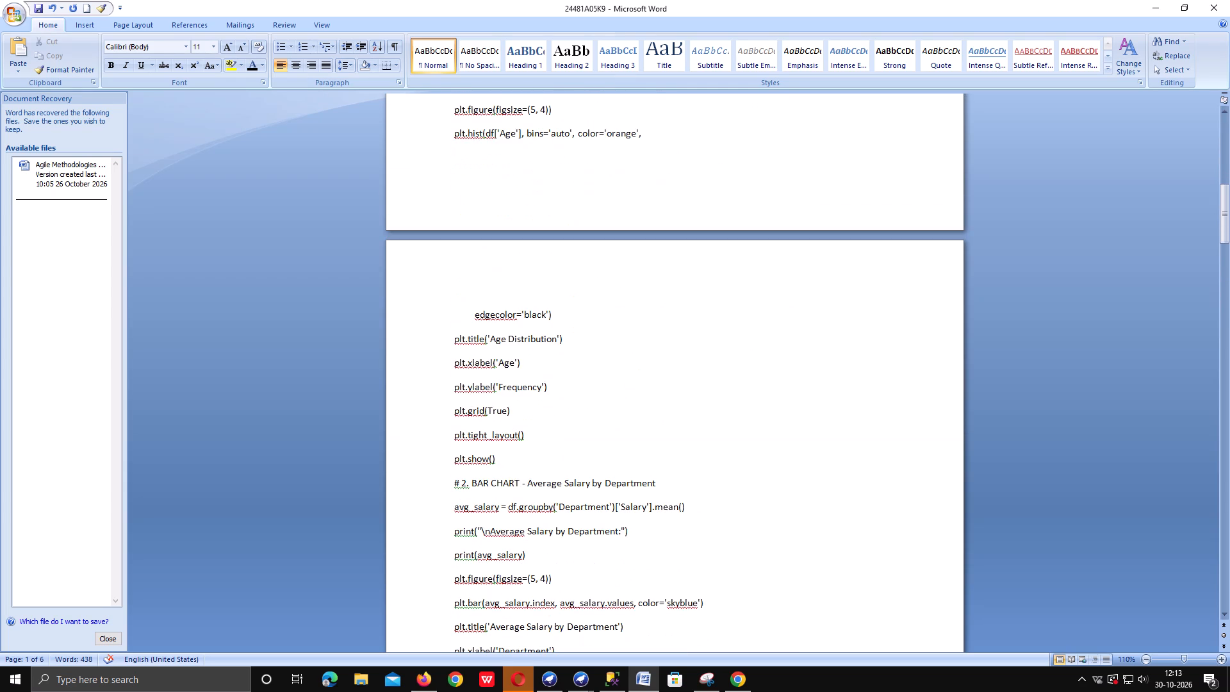
scroll(593, 546, "up", 11)
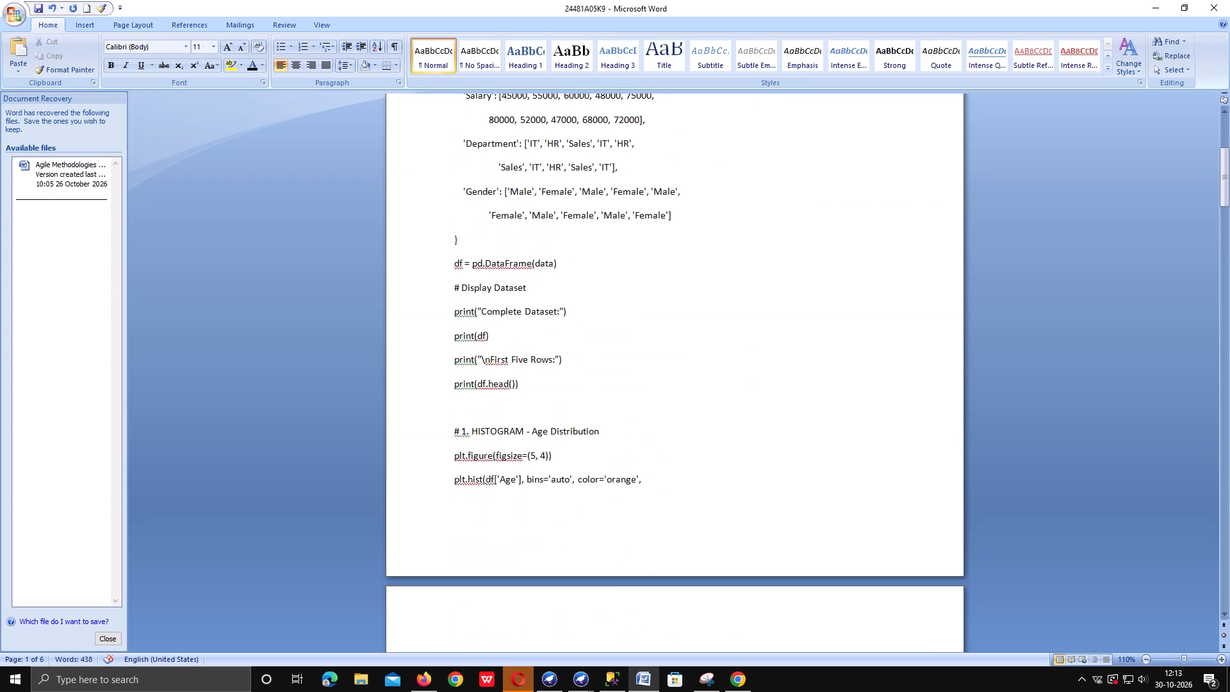
scroll(593, 546, "up", 15)
scroll(593, 546, "down", 12)
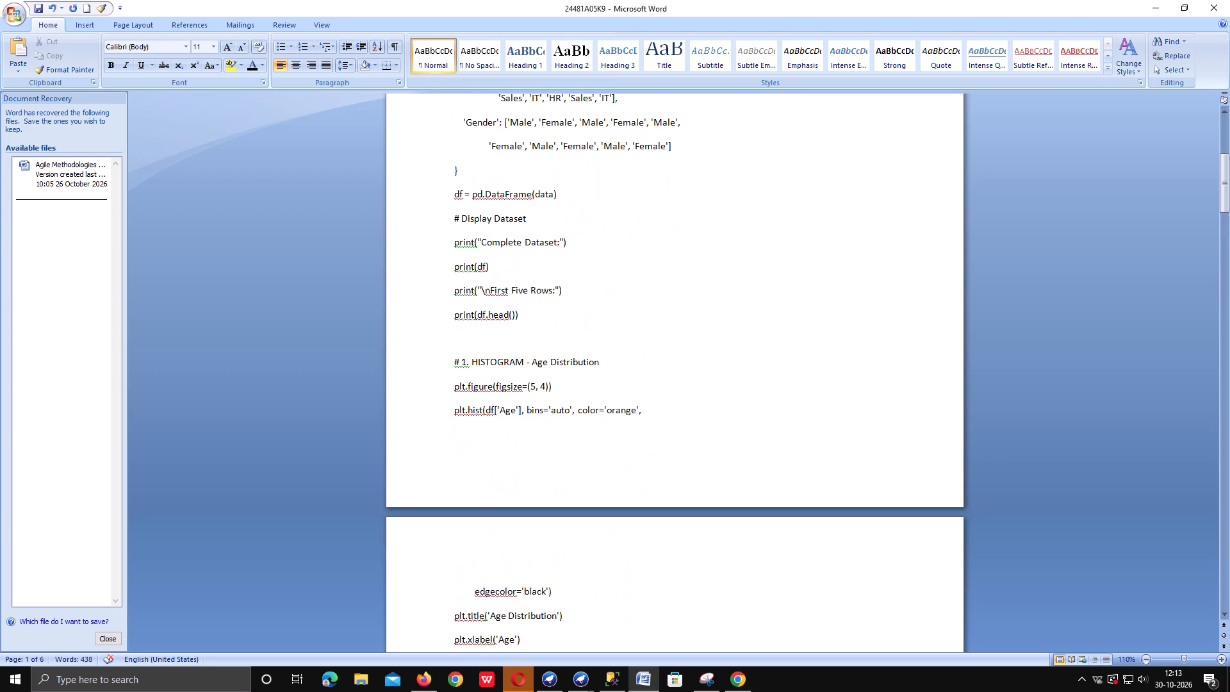
scroll(593, 546, "down", 20)
scroll(593, 546, "down", 14)
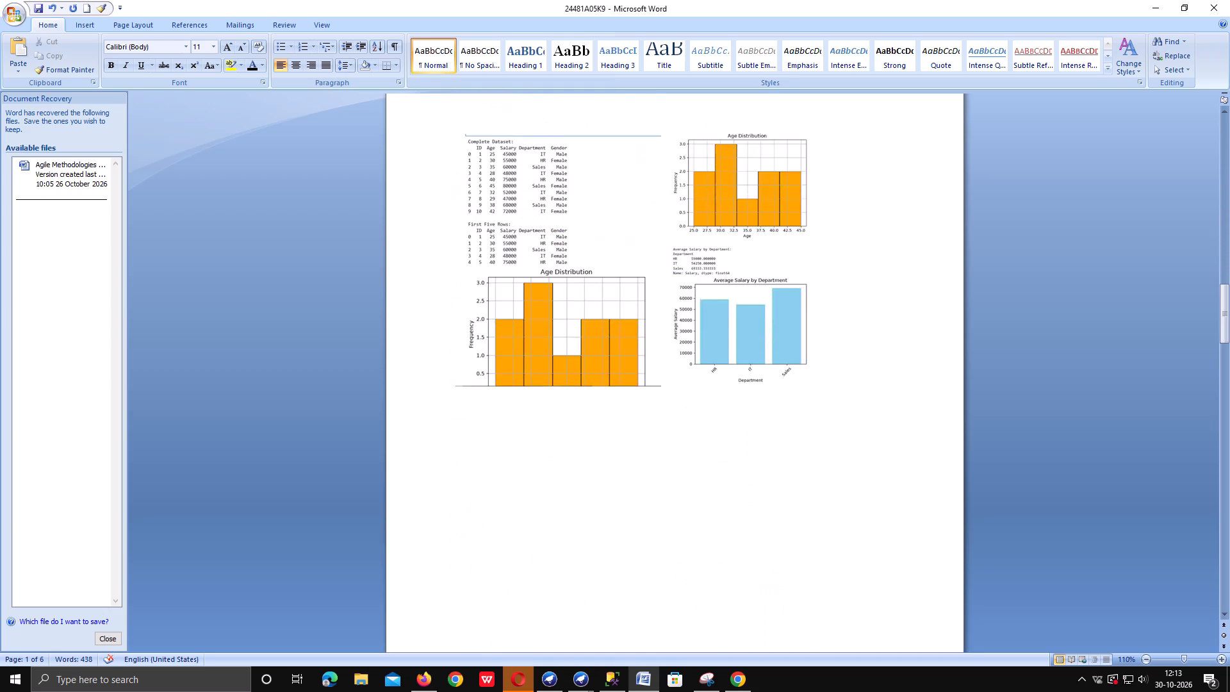
scroll(593, 546, "down", 16)
scroll(593, 546, "down", 10)
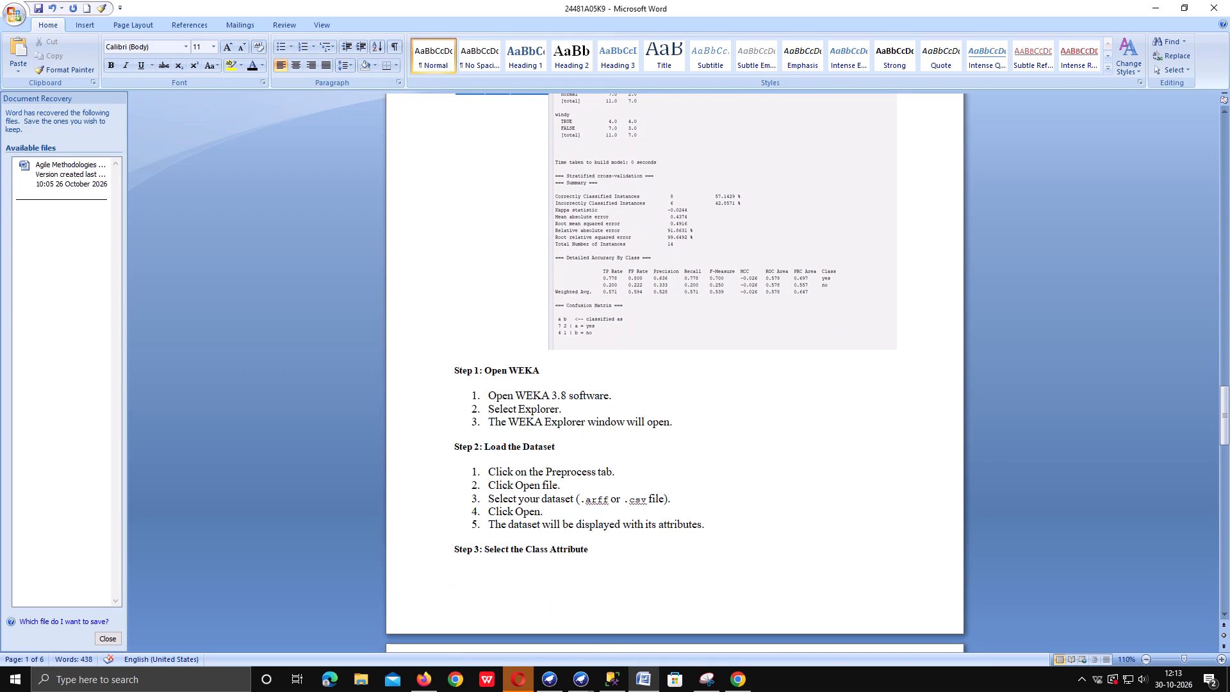
scroll(593, 546, "down", 7)
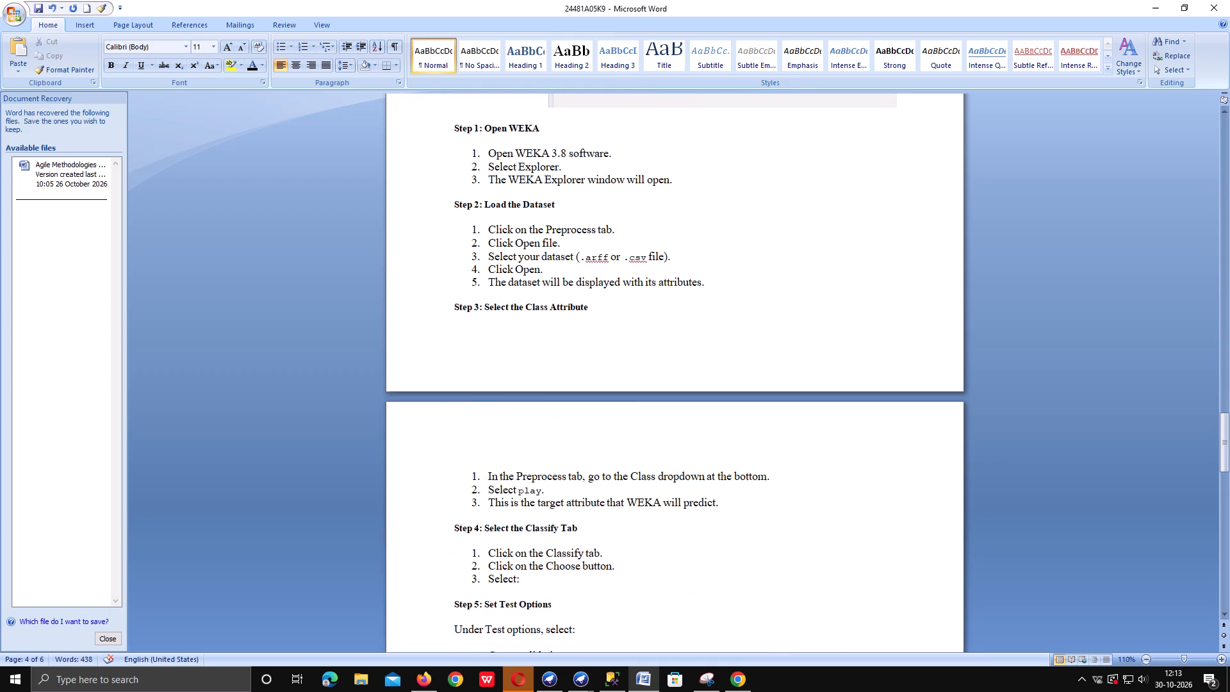
scroll(593, 546, "down", 9)
scroll(593, 546, "up", 6)
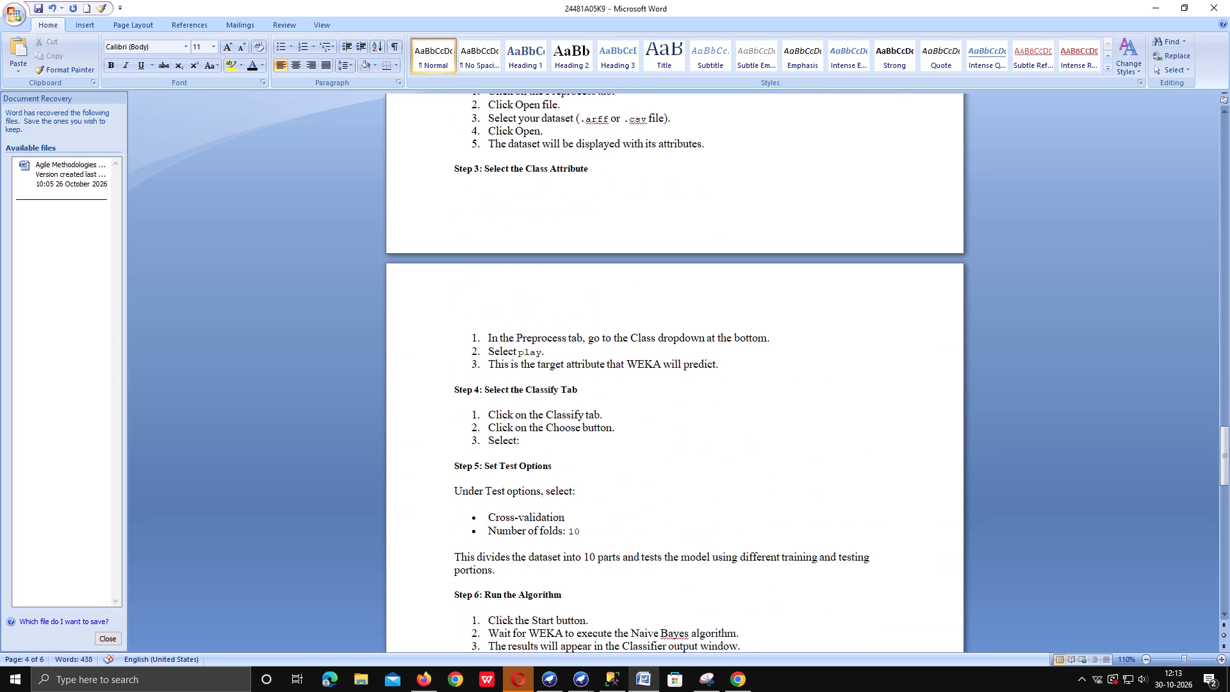
scroll(593, 546, "up", 4)
scroll(593, 546, "down", 4)
scroll(593, 546, "up", 12)
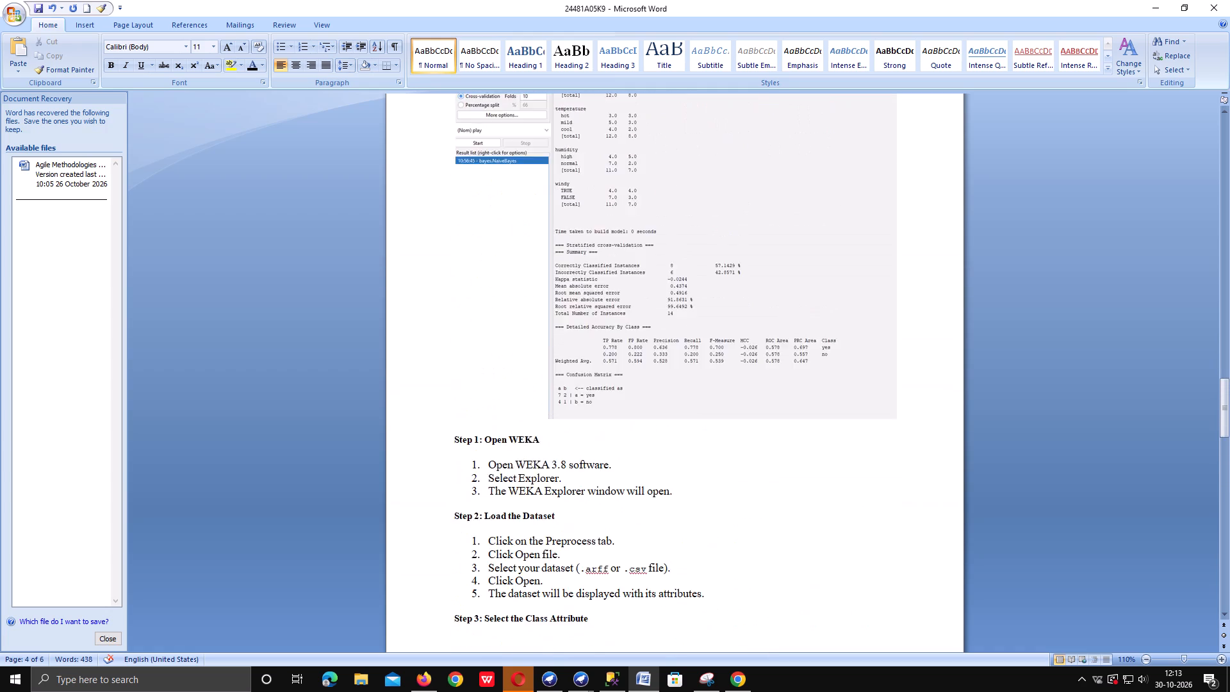
scroll(593, 546, "up", 5)
scroll(593, 546, "down", 4)
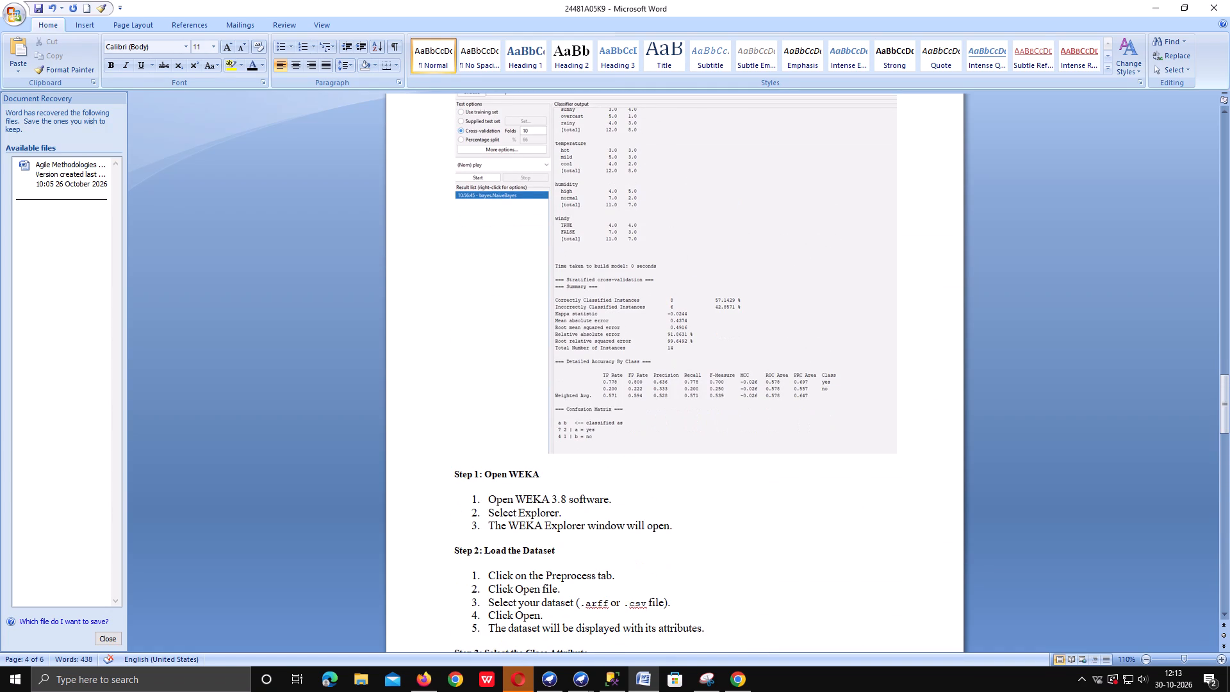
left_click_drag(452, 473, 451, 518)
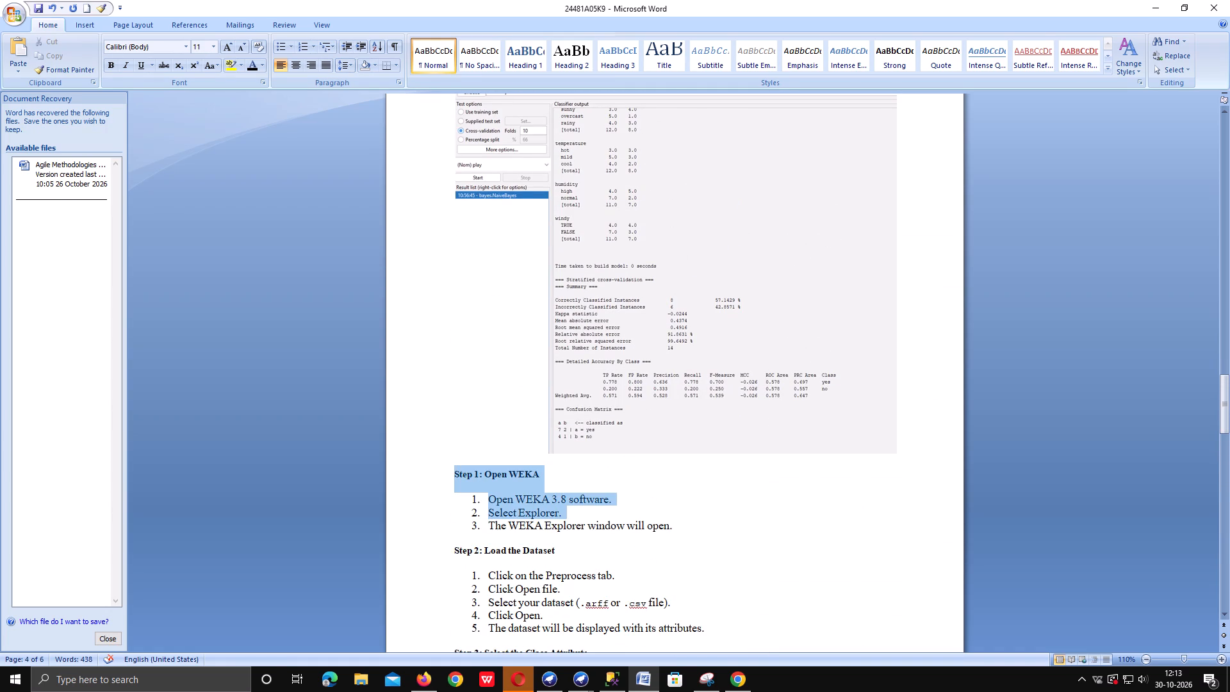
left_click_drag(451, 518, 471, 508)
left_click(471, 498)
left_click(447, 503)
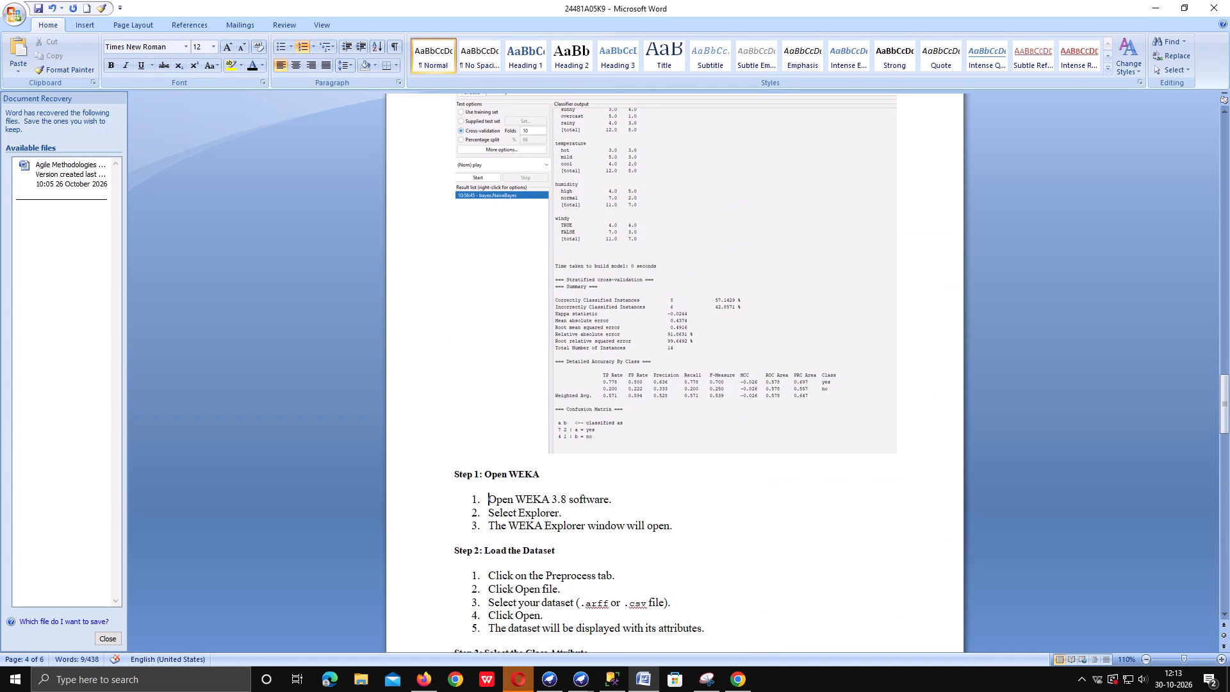
Copy the entire document's contents, from the Experiment 4 heading through the Result section, to the clipboard.
scroll(455, 475, "up", 8)
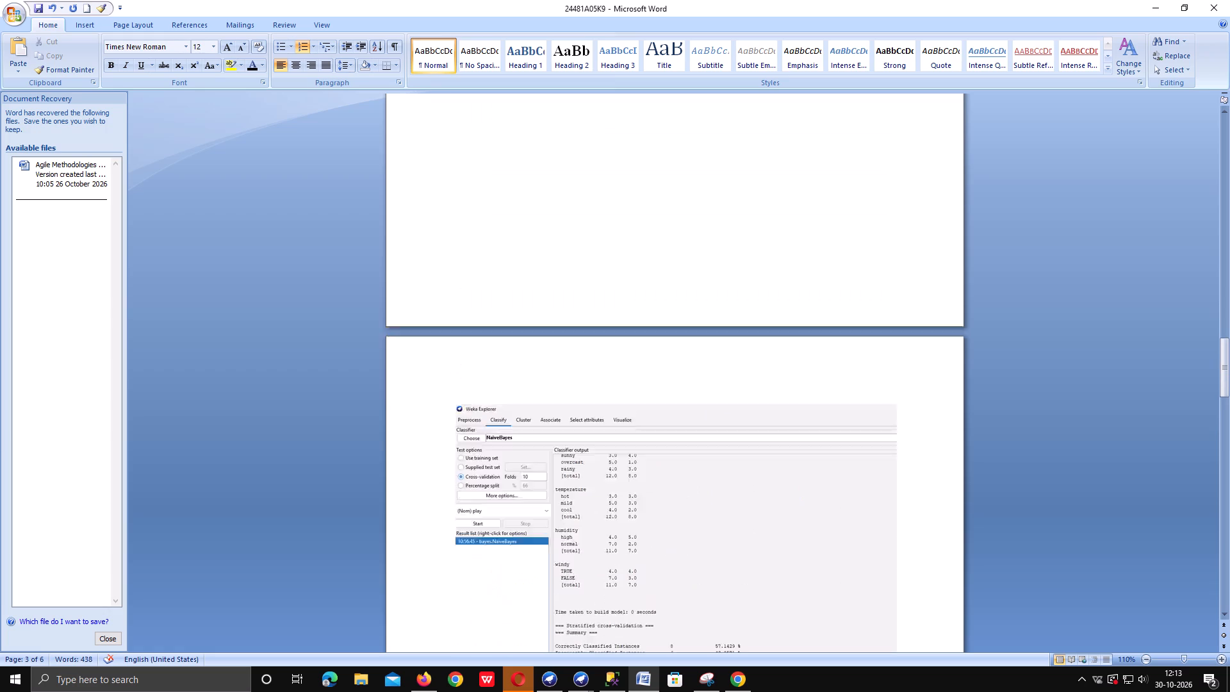
scroll(450, 462, "up", 20)
scroll(450, 462, "up", 10)
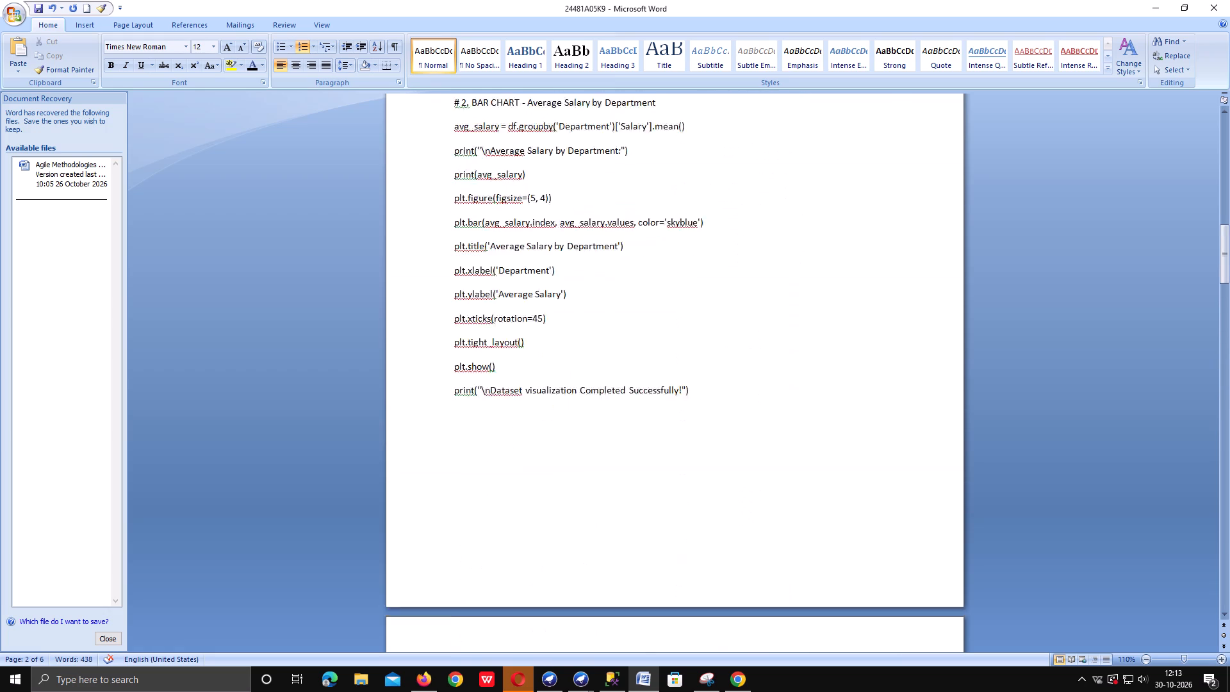
scroll(450, 462, "up", 20)
scroll(450, 462, "up", 20)
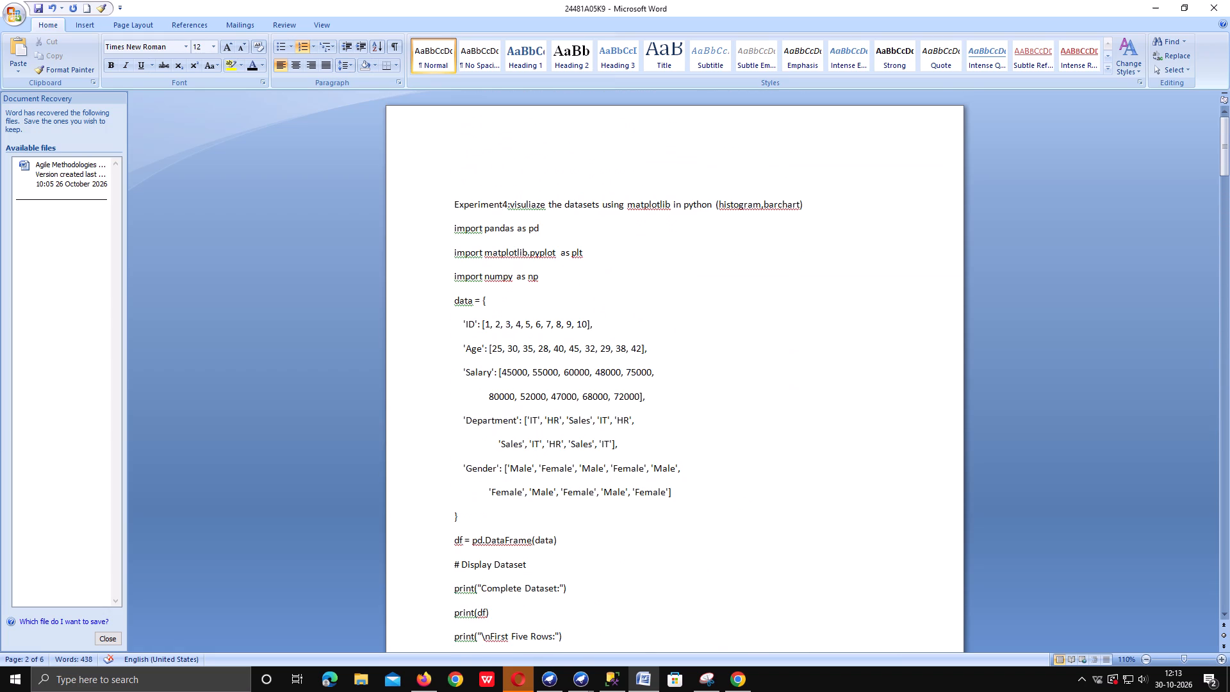
left_click(450, 210)
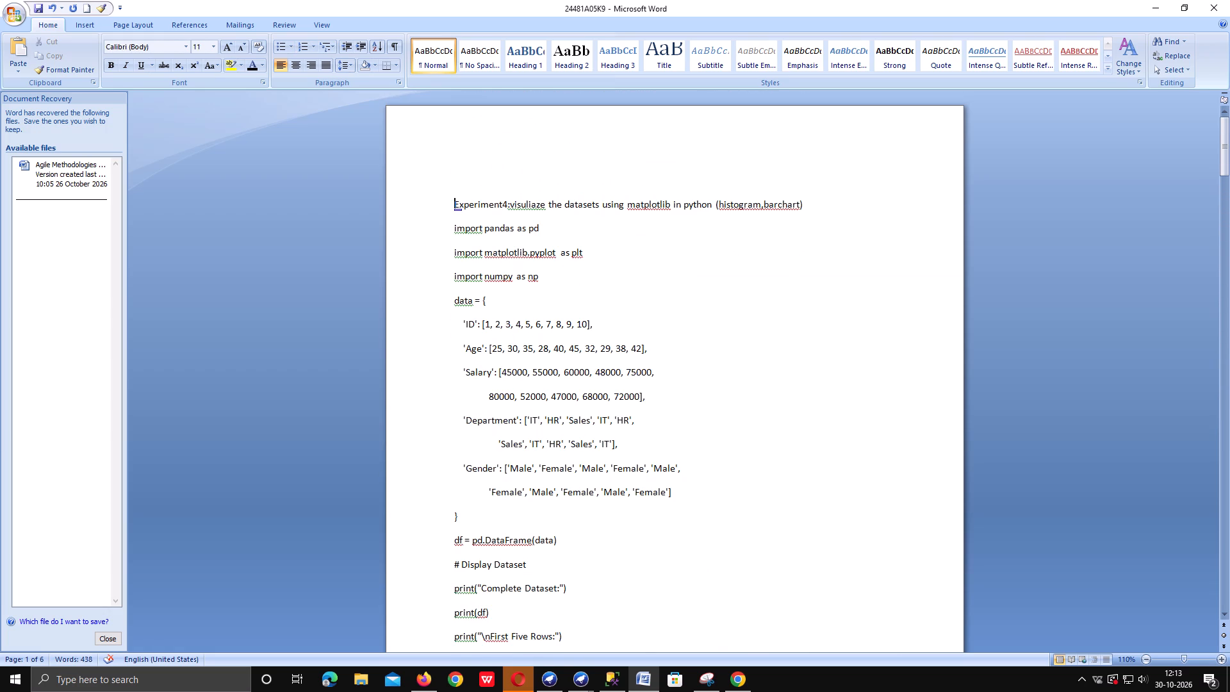
key("ctrl+a")
key("ctrl+c")
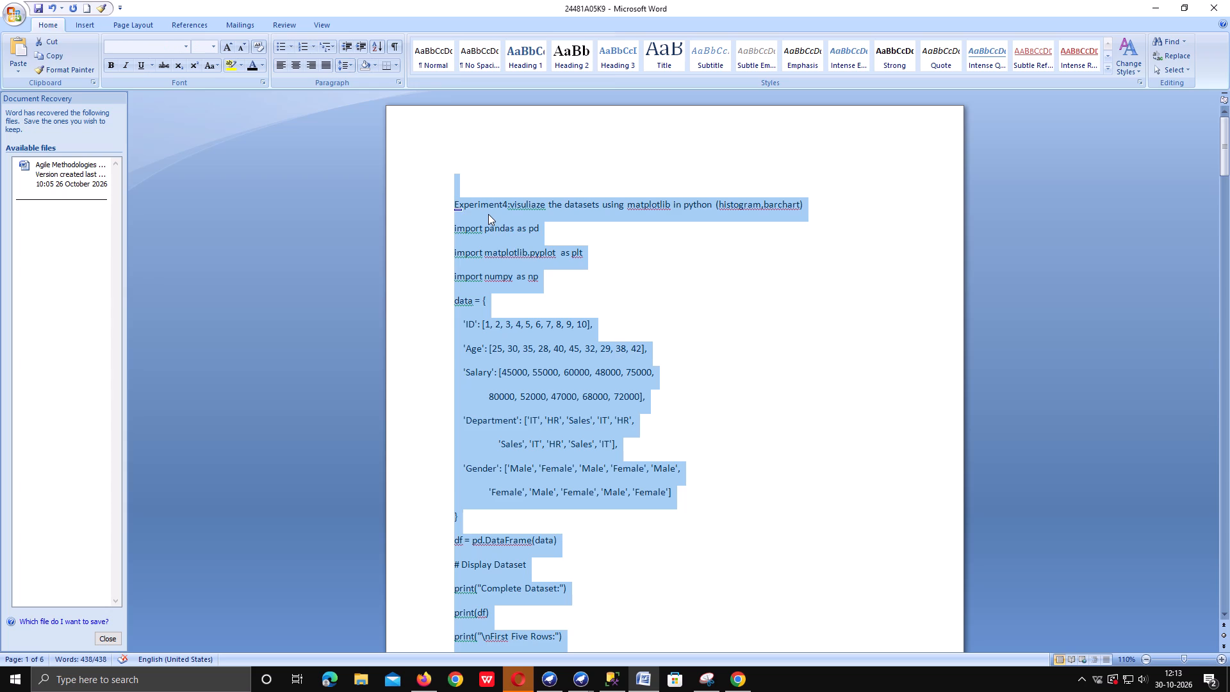
left_click(506, 167)
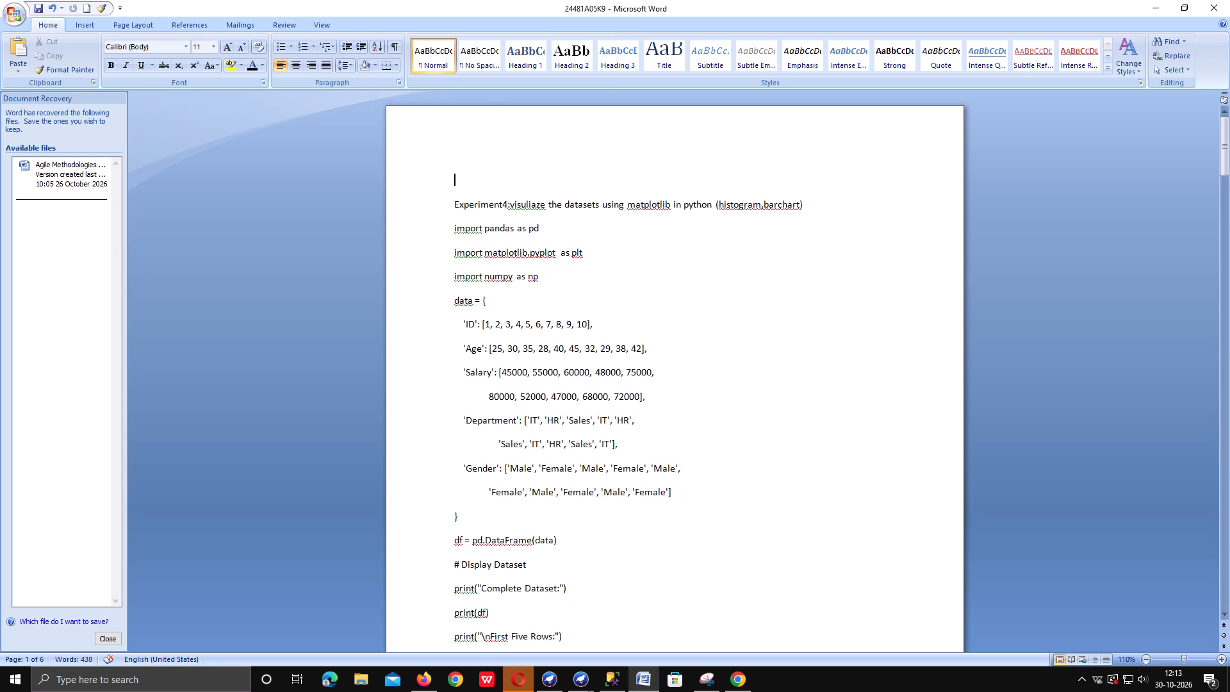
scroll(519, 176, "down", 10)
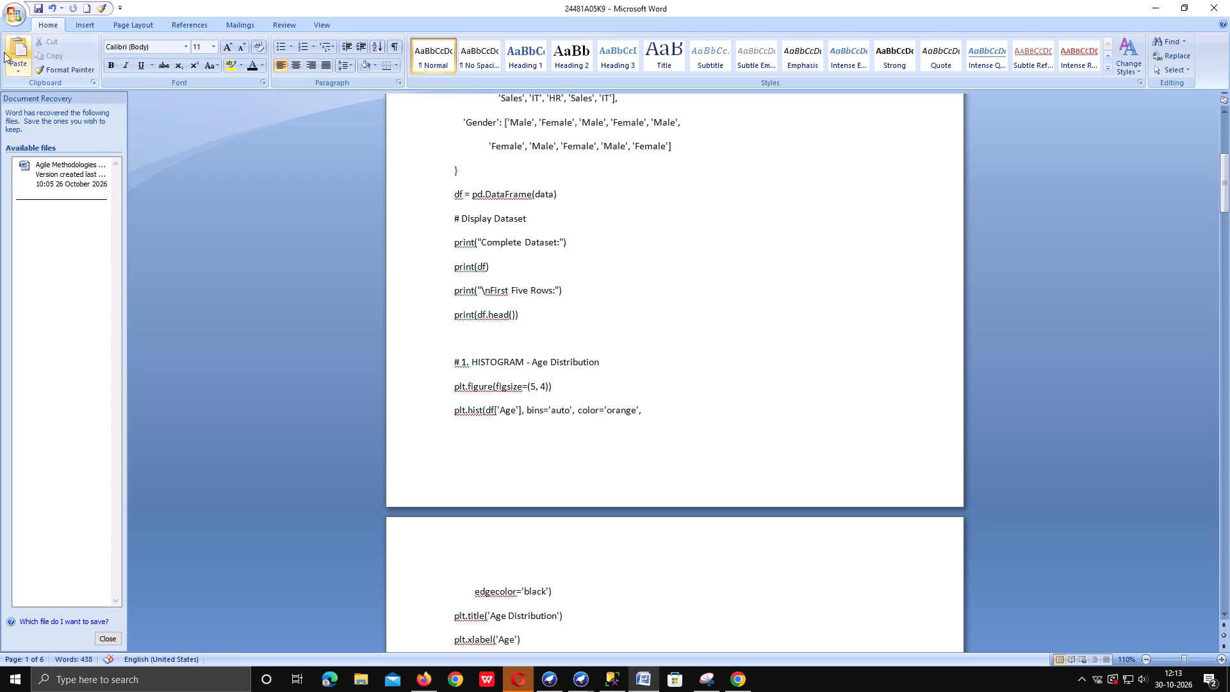
Create a new blank document and paste the copied experiment contents into it.
left_click(13, 21)
left_click(44, 101)
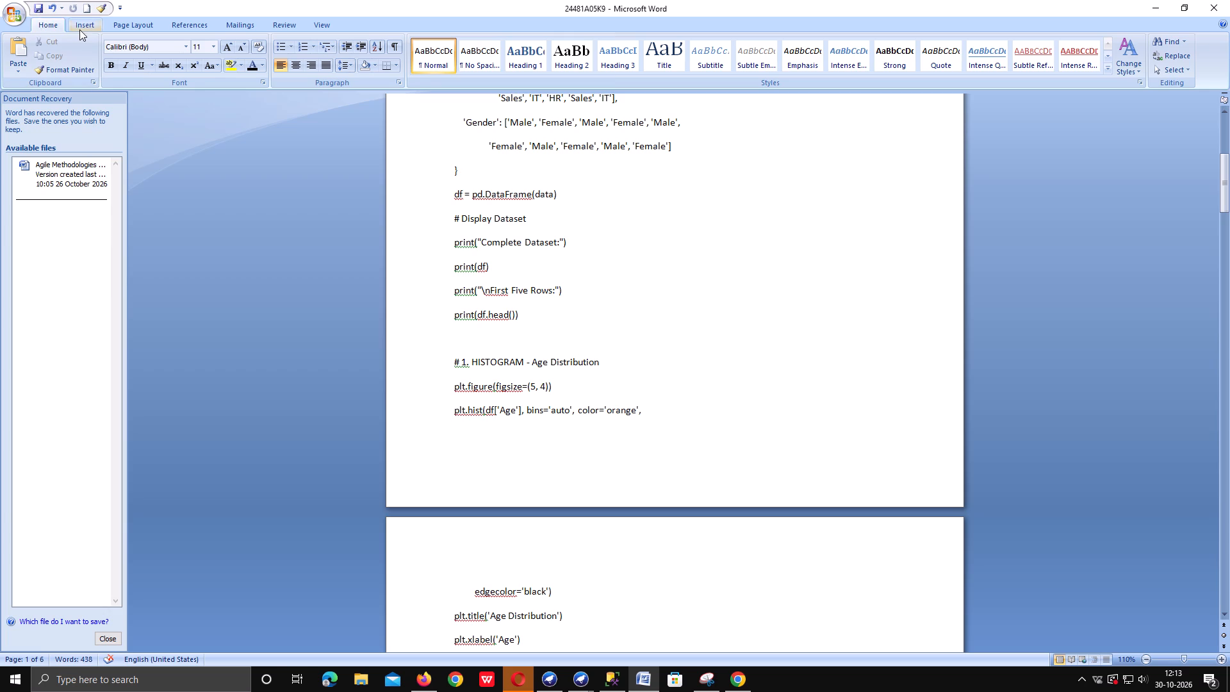
left_click(54, 28)
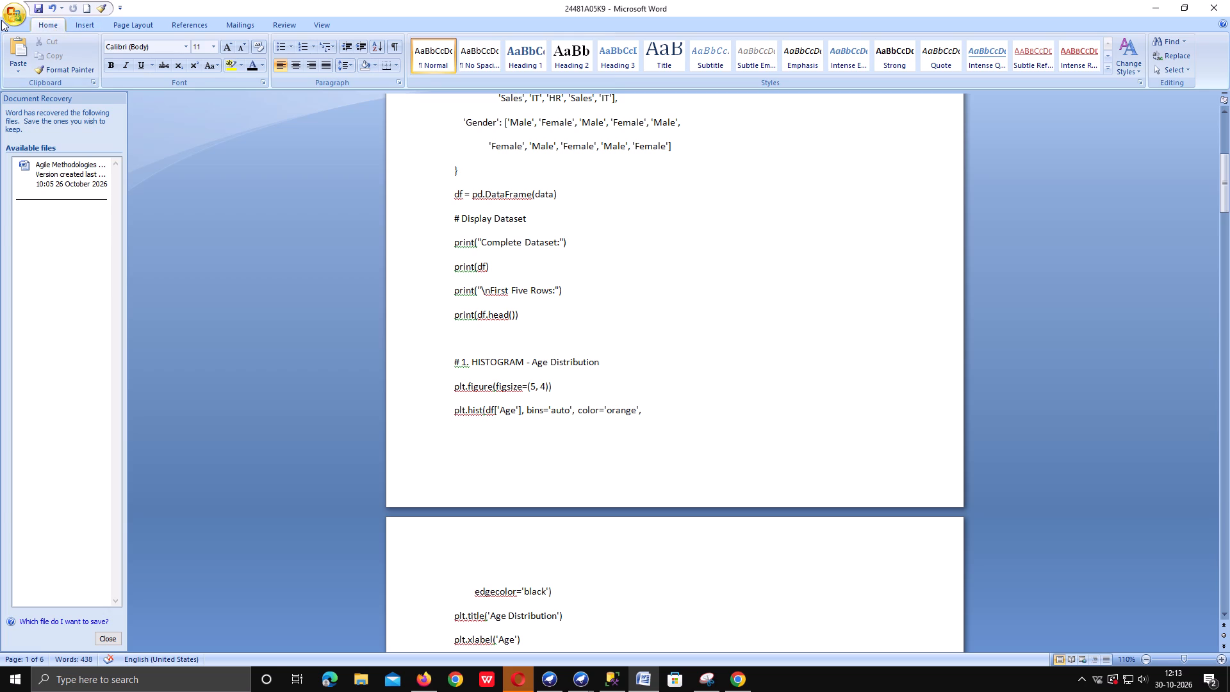
left_click(8, 19)
left_click(26, 37)
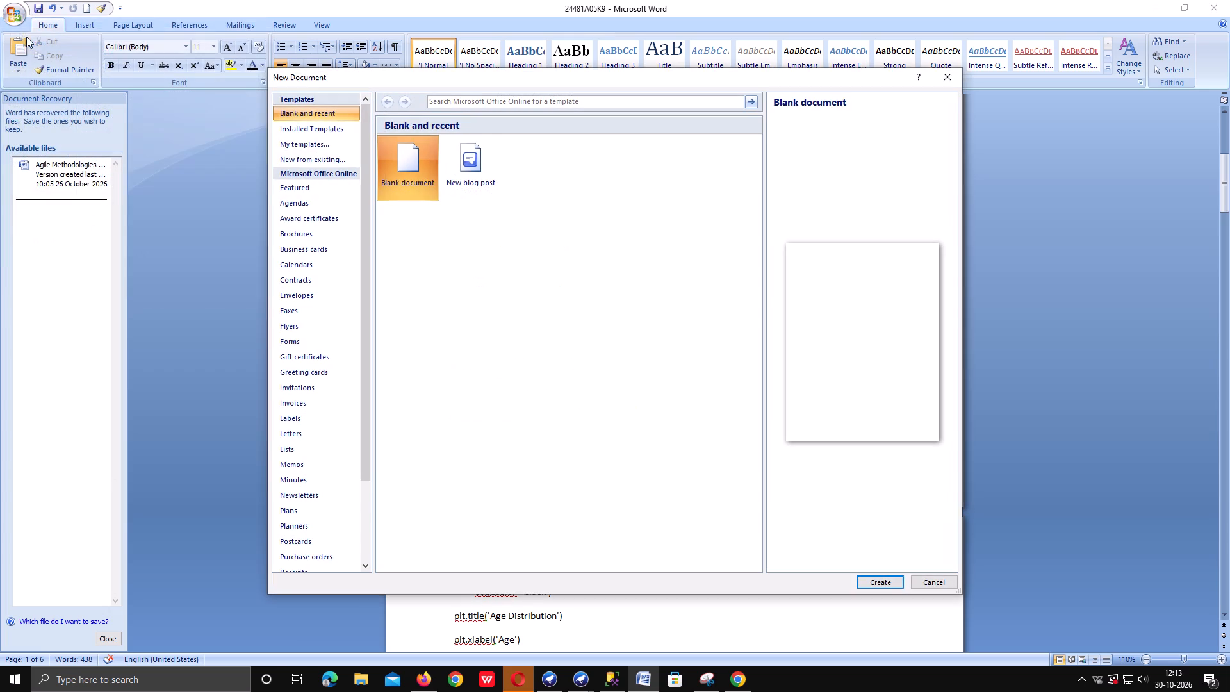
left_click(393, 174)
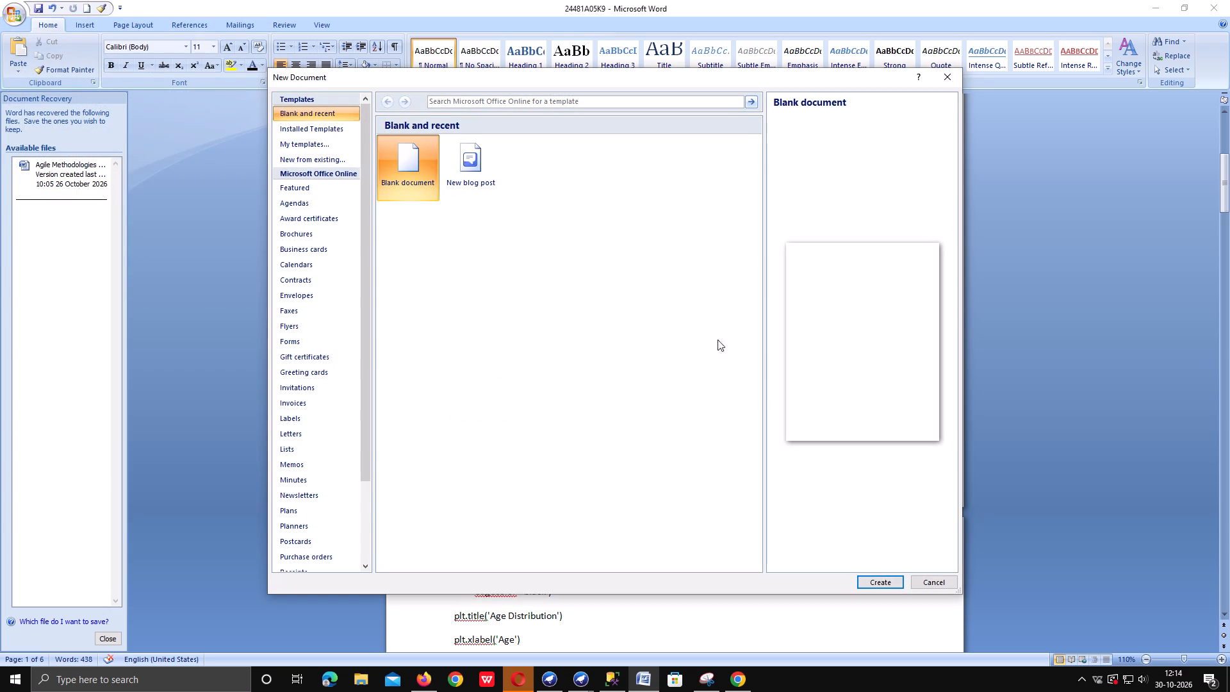
left_click(880, 581)
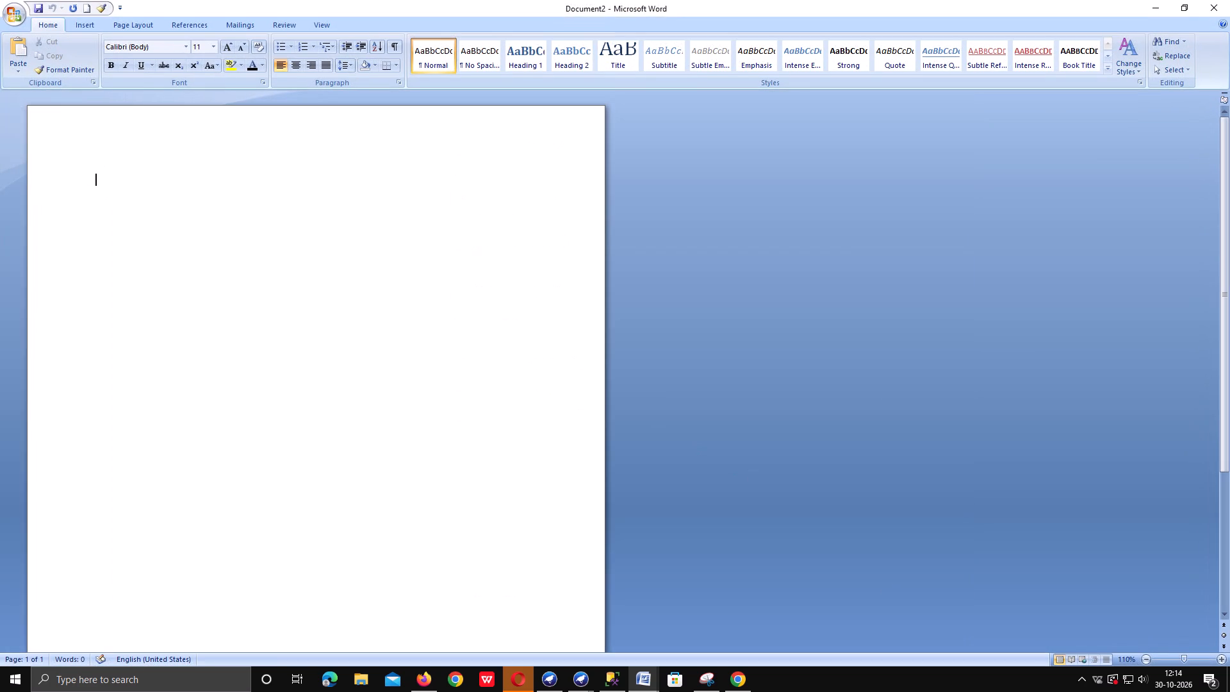
key("ctrl+v")
Review the pasted content across all pages, from the Experiment 4 code and chart outputs through the Weka steps and Result section.
scroll(318, 249, "up", 1)
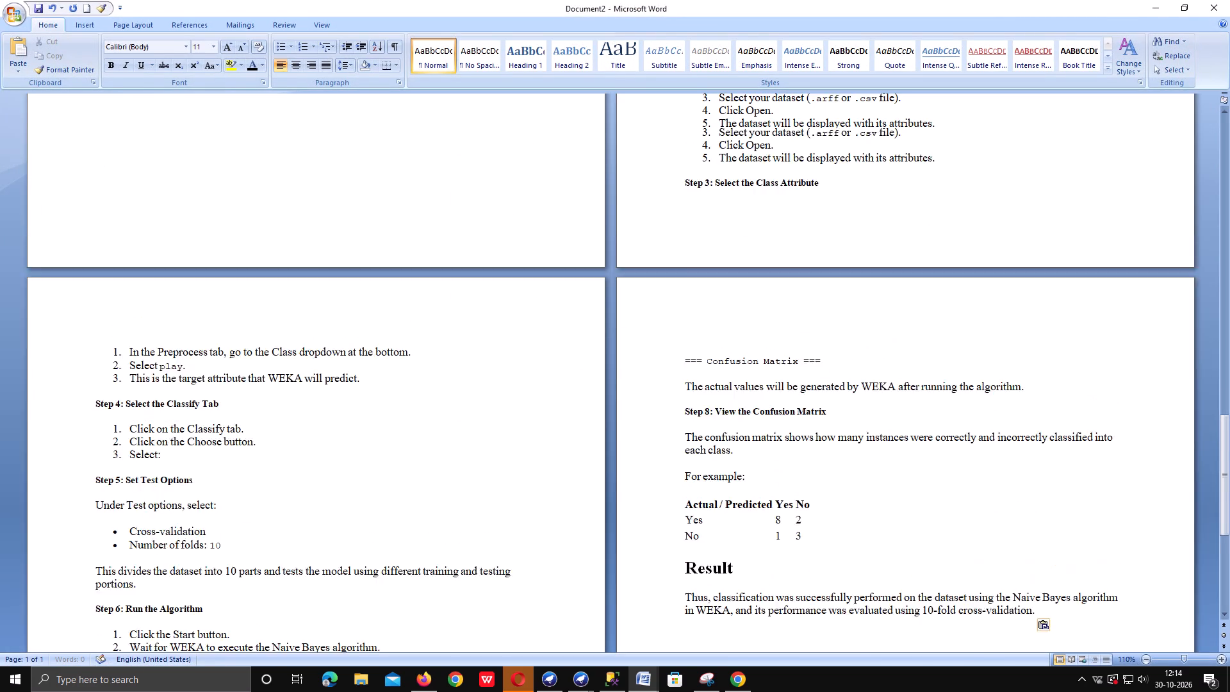
scroll(318, 249, "up", 7)
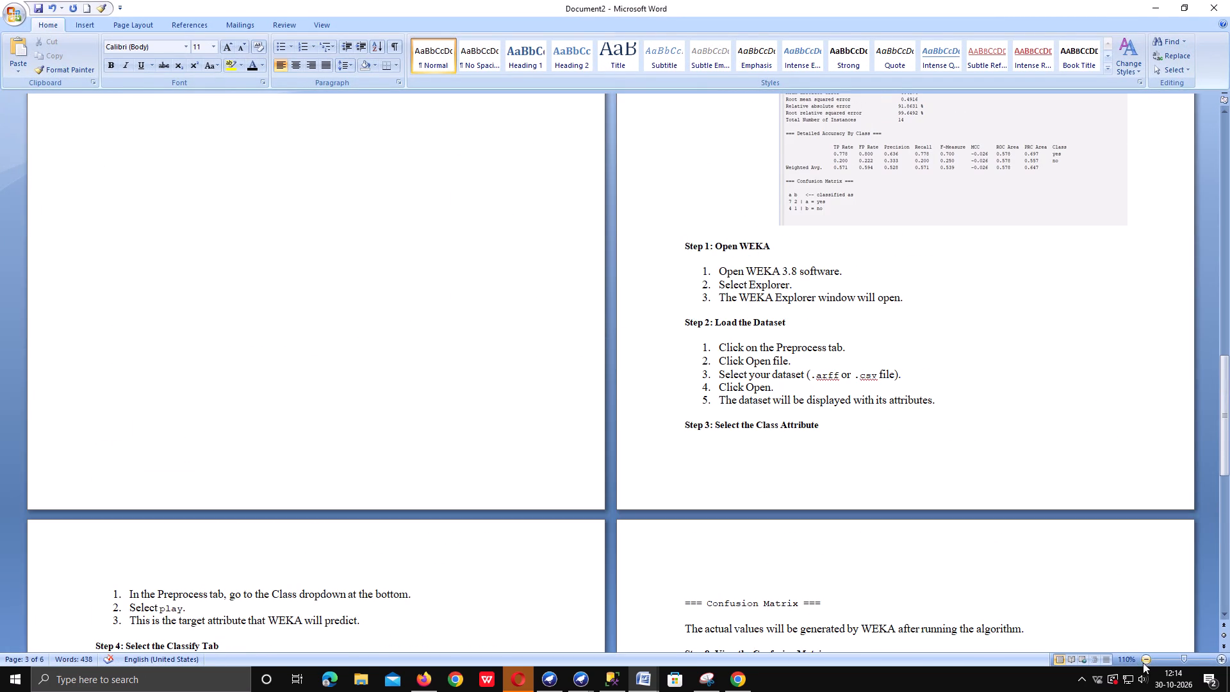
left_click(1142, 658)
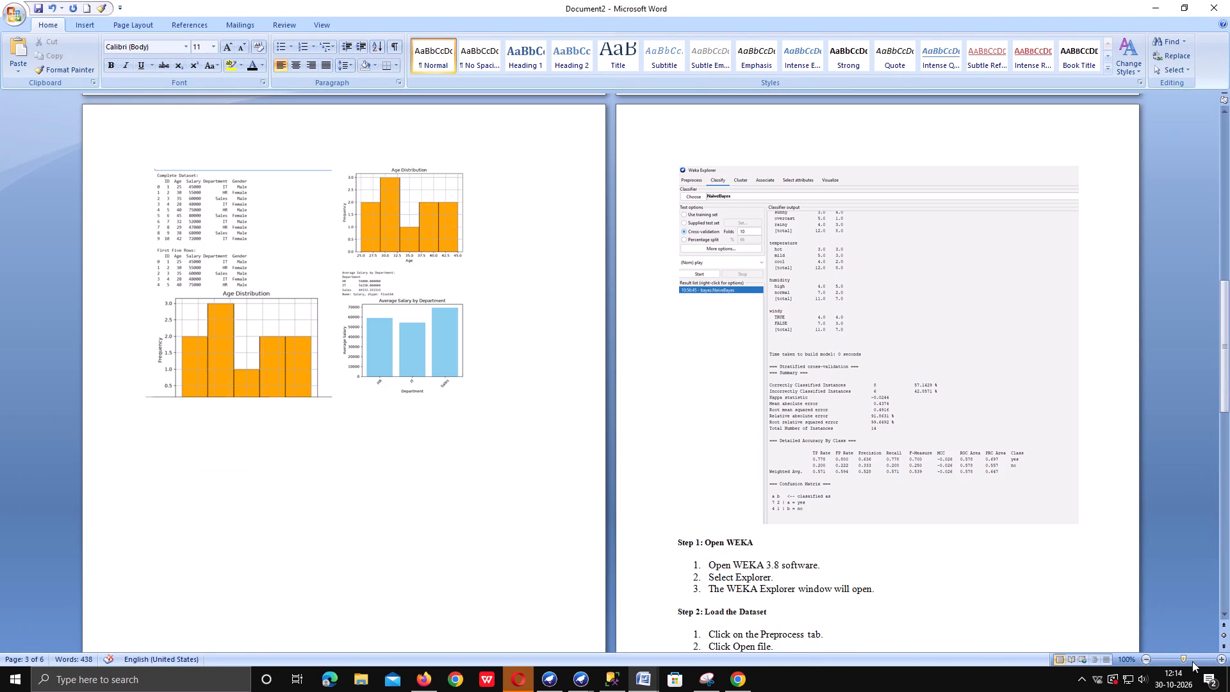
left_click(1222, 654)
scroll(965, 523, "up", 13)
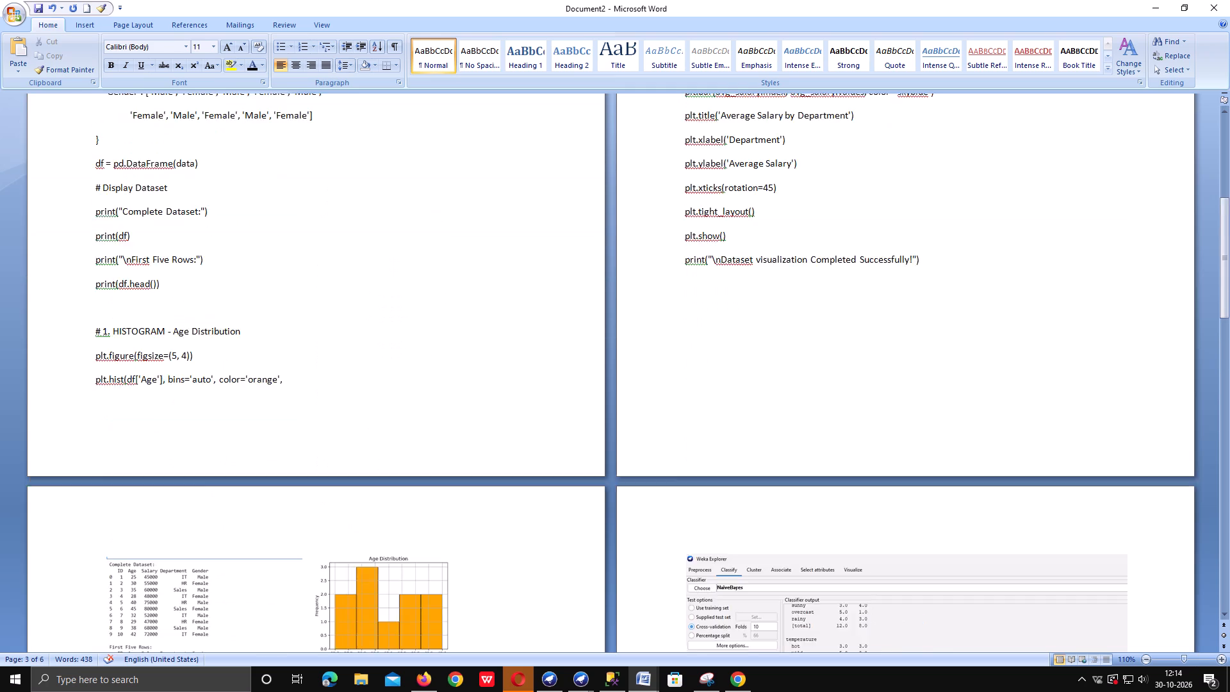
scroll(965, 523, "up", 20)
scroll(965, 523, "up", 1)
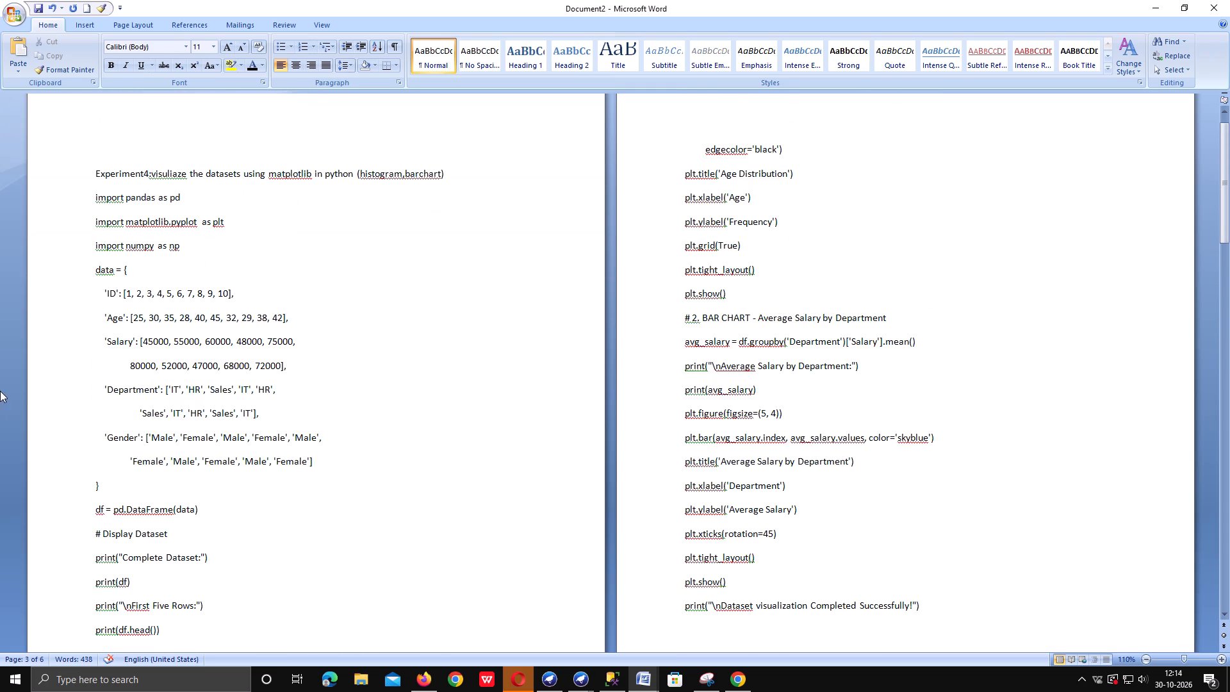
scroll(279, 353, "down", 17)
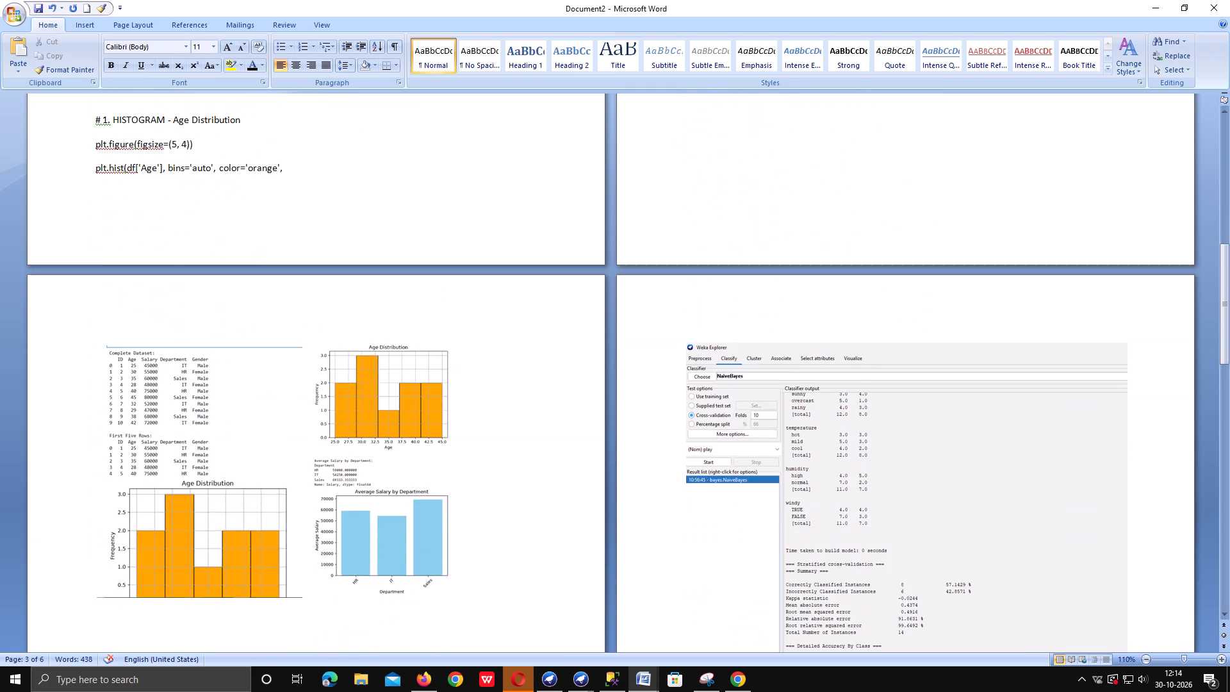
scroll(281, 354, "up", 5)
scroll(281, 354, "down", 12)
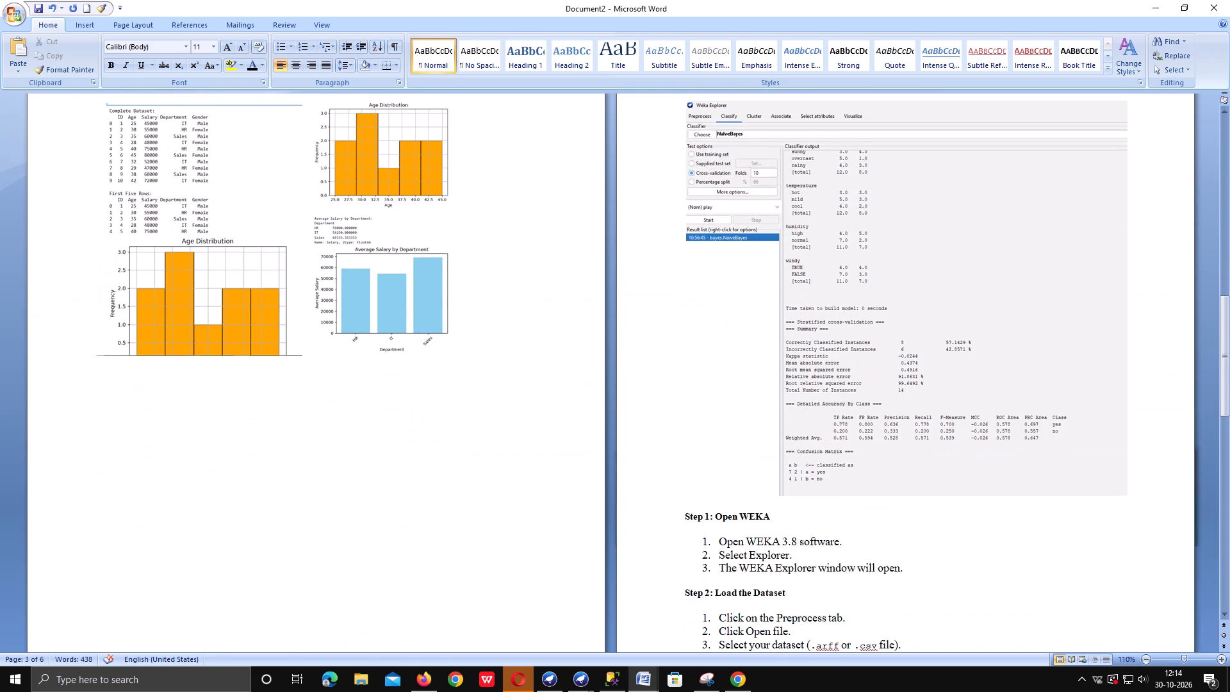
scroll(281, 354, "down", 17)
scroll(281, 354, "down", 6)
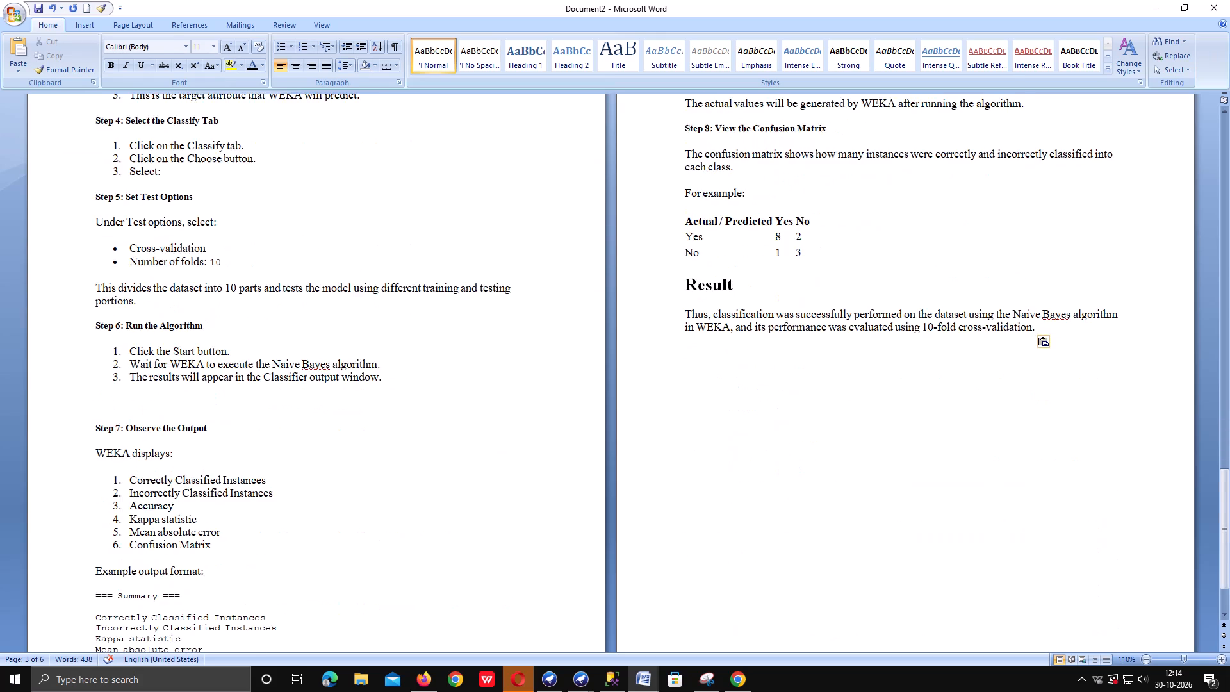
scroll(281, 354, "down", 6)
scroll(281, 354, "up", 20)
scroll(281, 354, "up", 7)
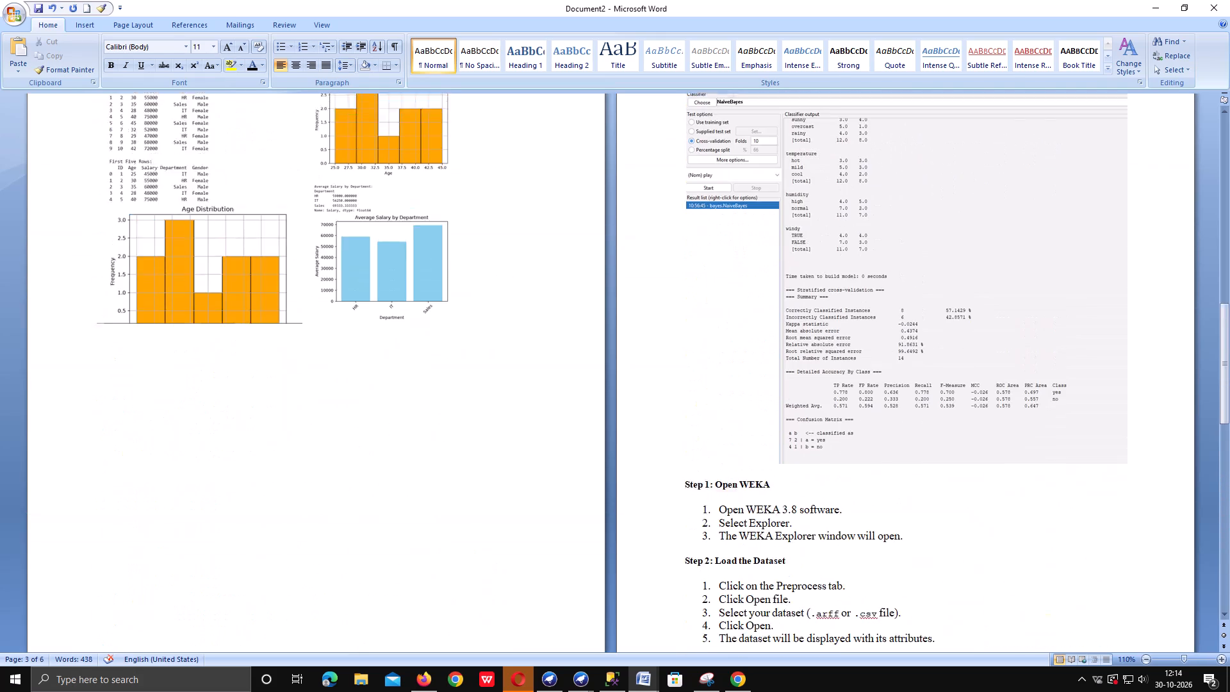
scroll(283, 354, "up", 3)
scroll(284, 354, "down", 1)
scroll(284, 354, "up", 3)
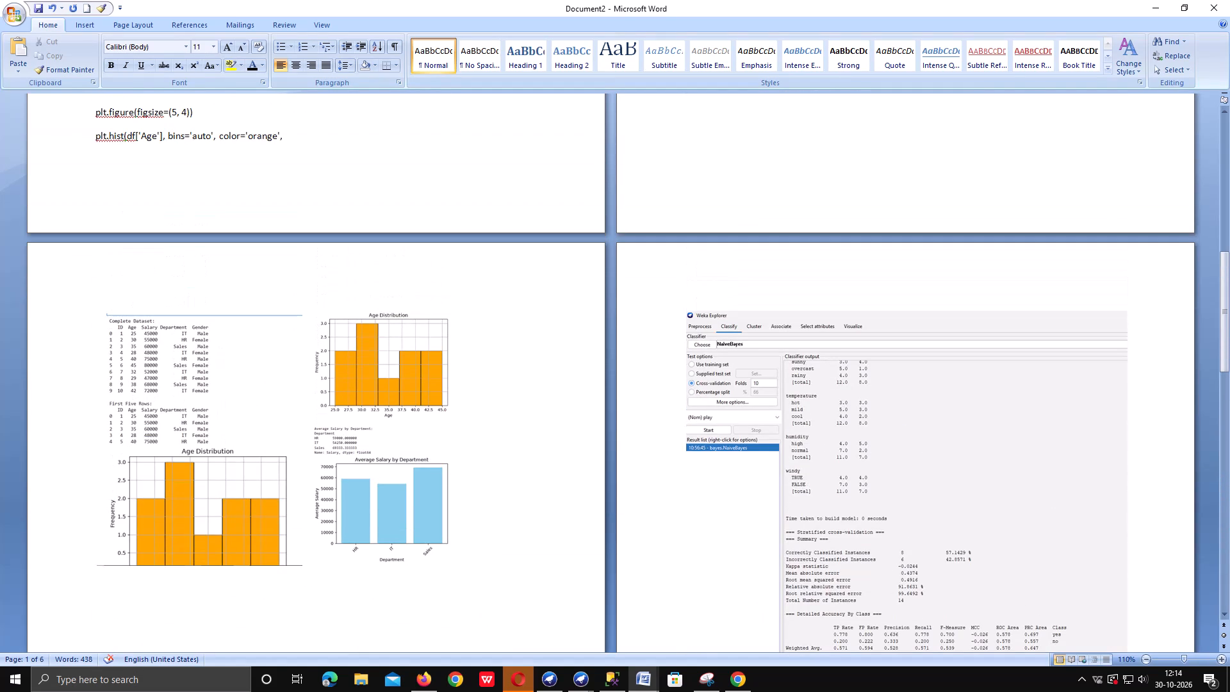
Delete both matplotlib output images, with the dataset print-out, histograms and salary bar chart, from the new document.
left_click(294, 349)
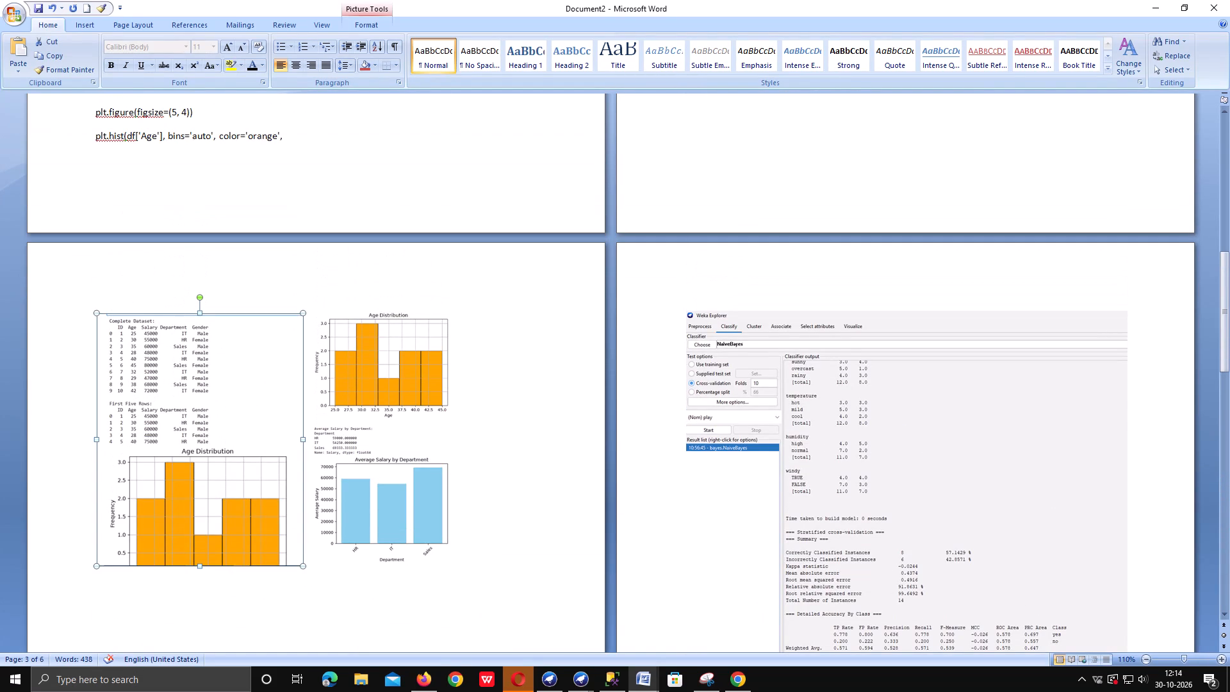
key("BackSpace")
left_click(197, 393)
key("BackSpace")
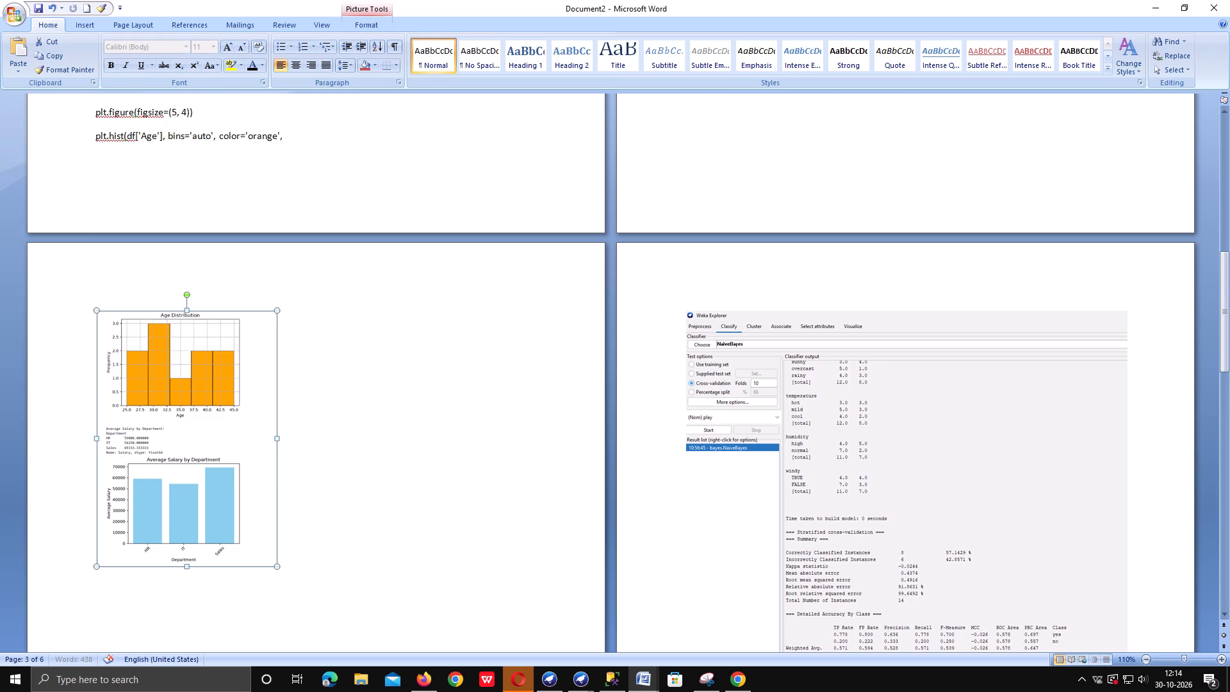
Delete the Experiment 4 heading and all of its Python code so the new document starts at the Weka screenshot.
scroll(201, 391, "up", 11)
scroll(255, 413, "up", 10)
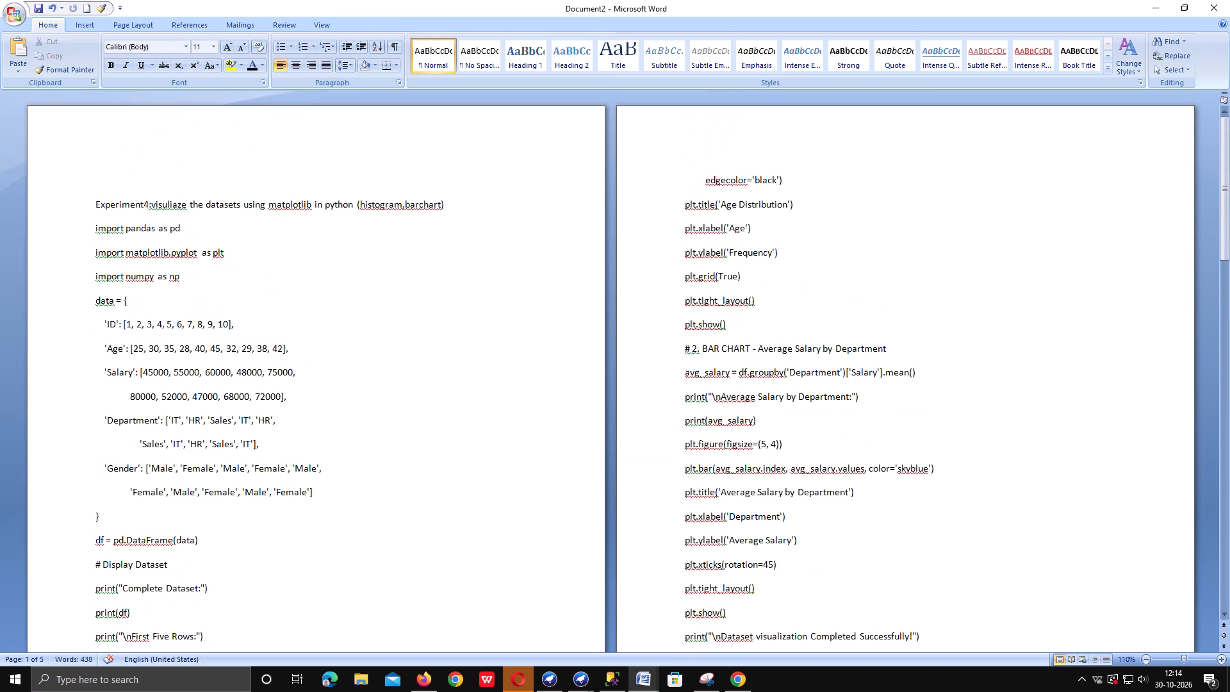
left_click_drag(92, 199, 298, 657)
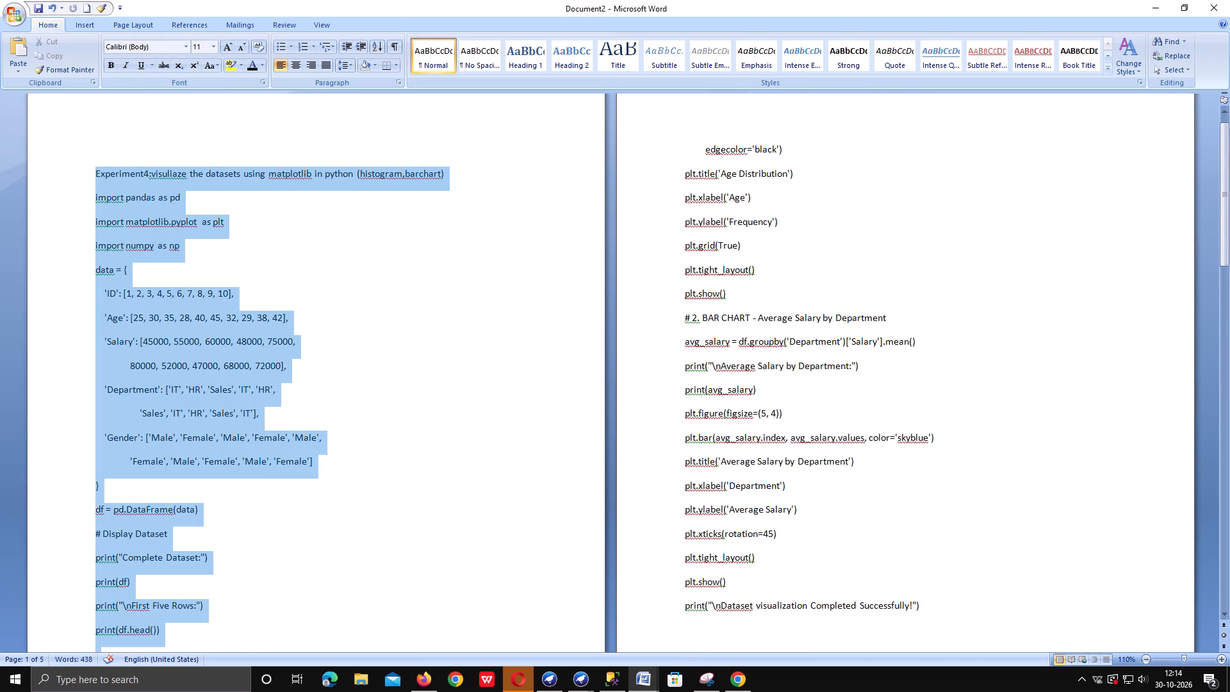
left_click_drag(298, 657, 289, 657)
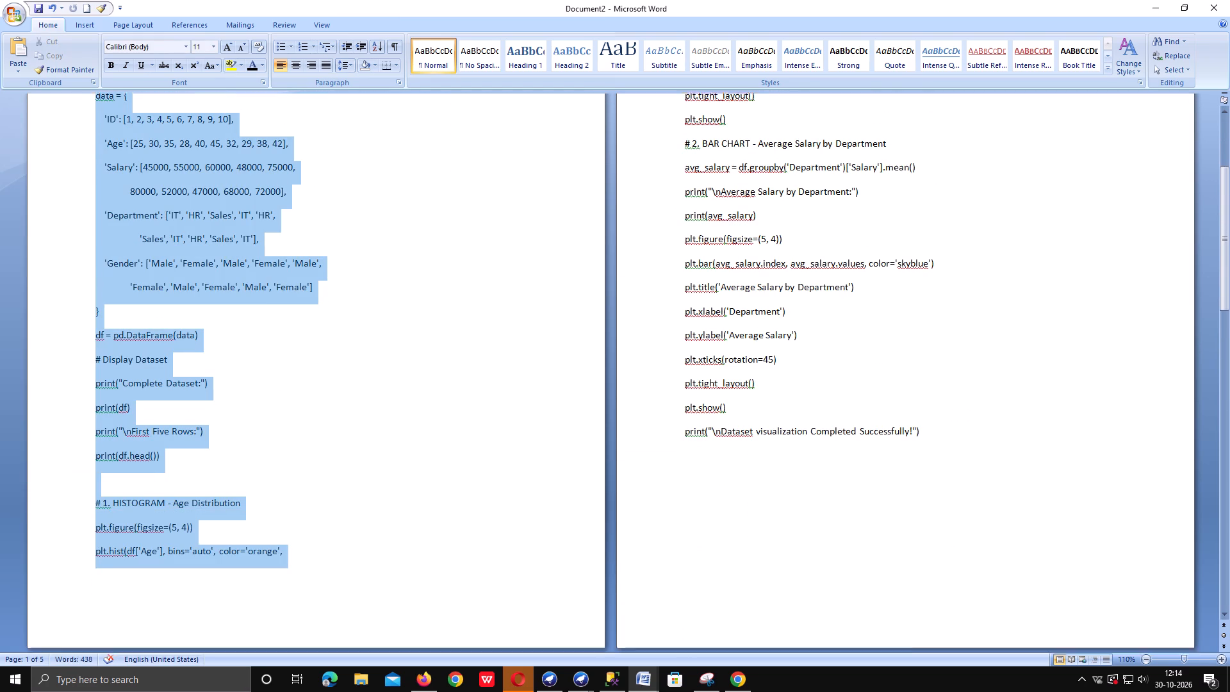
left_click_drag(289, 657, 295, 629)
key("BackSpace")
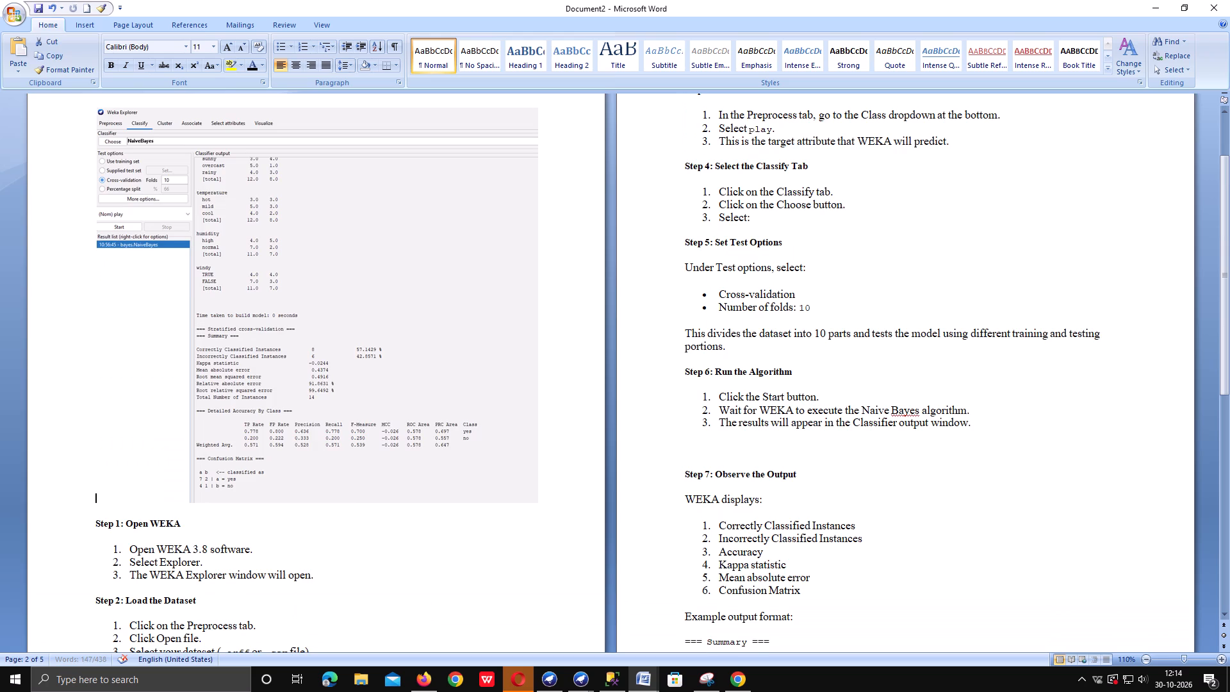
Add the heading line "Question3:perform classification on a given dataset using navie bayes algorithm in weka" above the Weka screenshot.
scroll(275, 592, "up", 11)
scroll(288, 565, "down", 12)
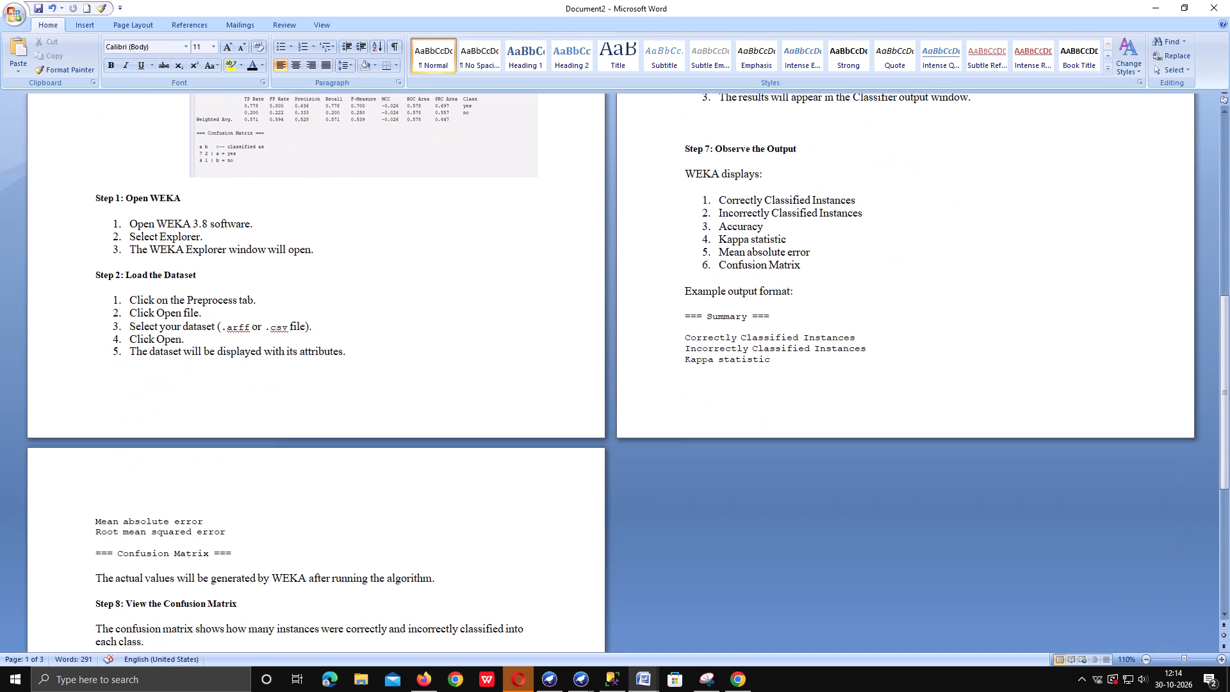
scroll(288, 565, "down", 12)
scroll(288, 565, "up", 16)
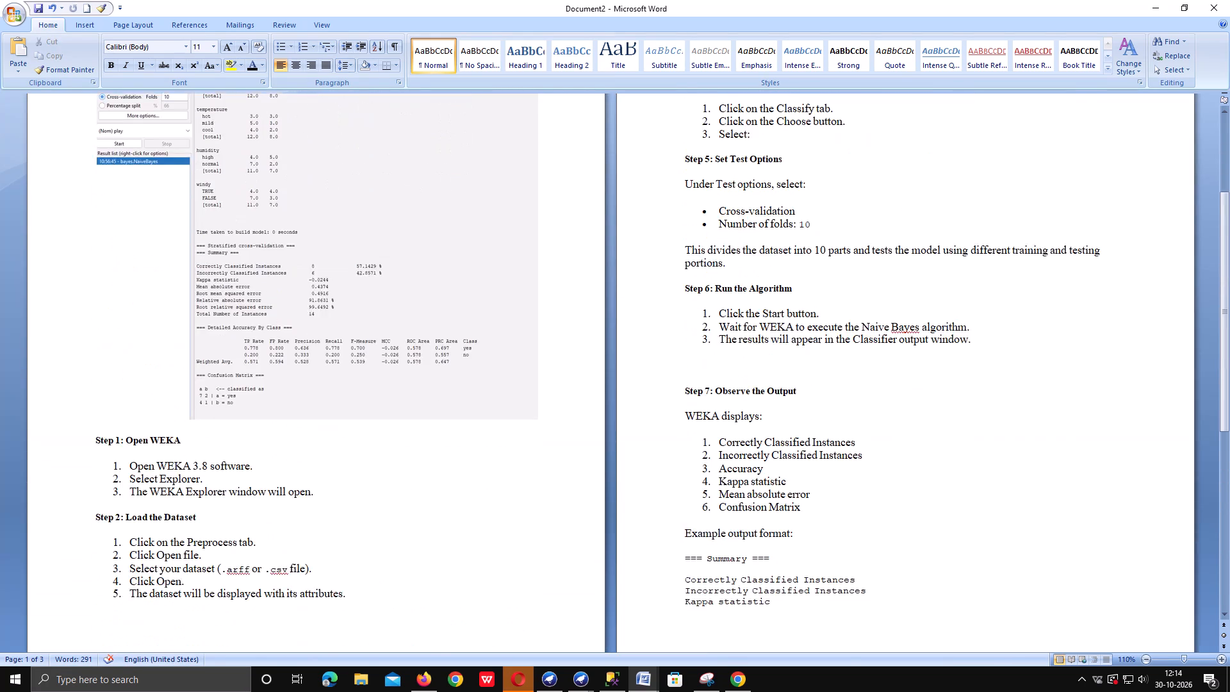
scroll(288, 565, "up", 15)
left_click(234, 193)
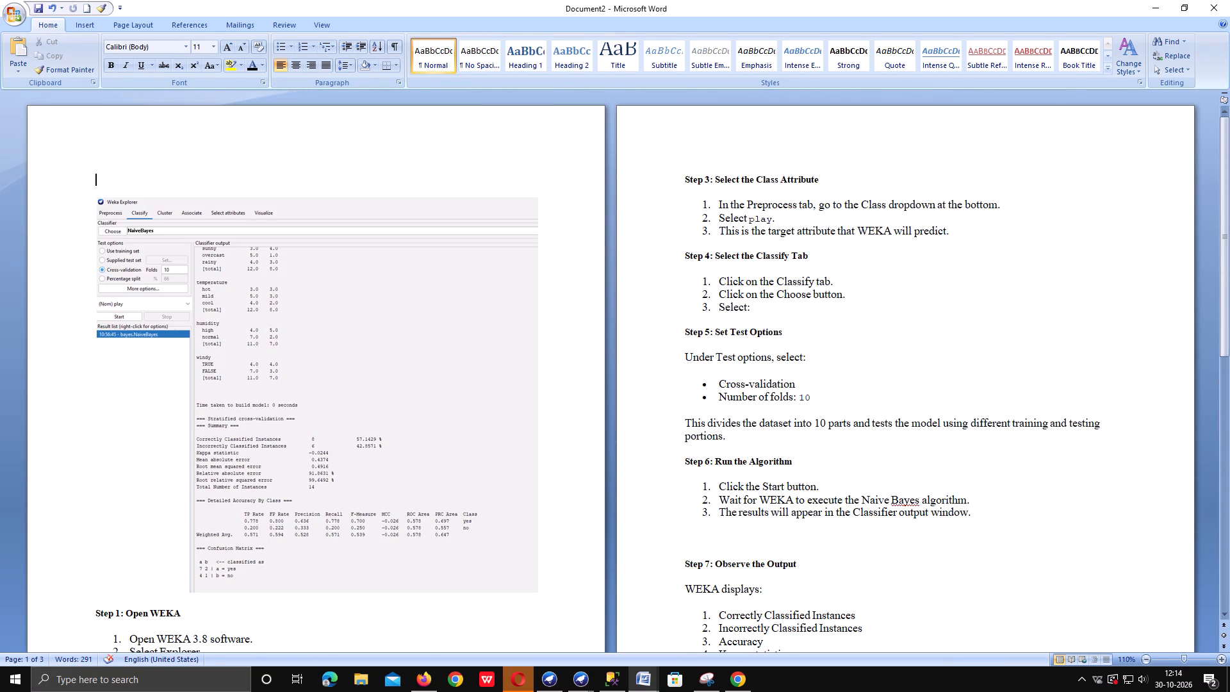
type("question")
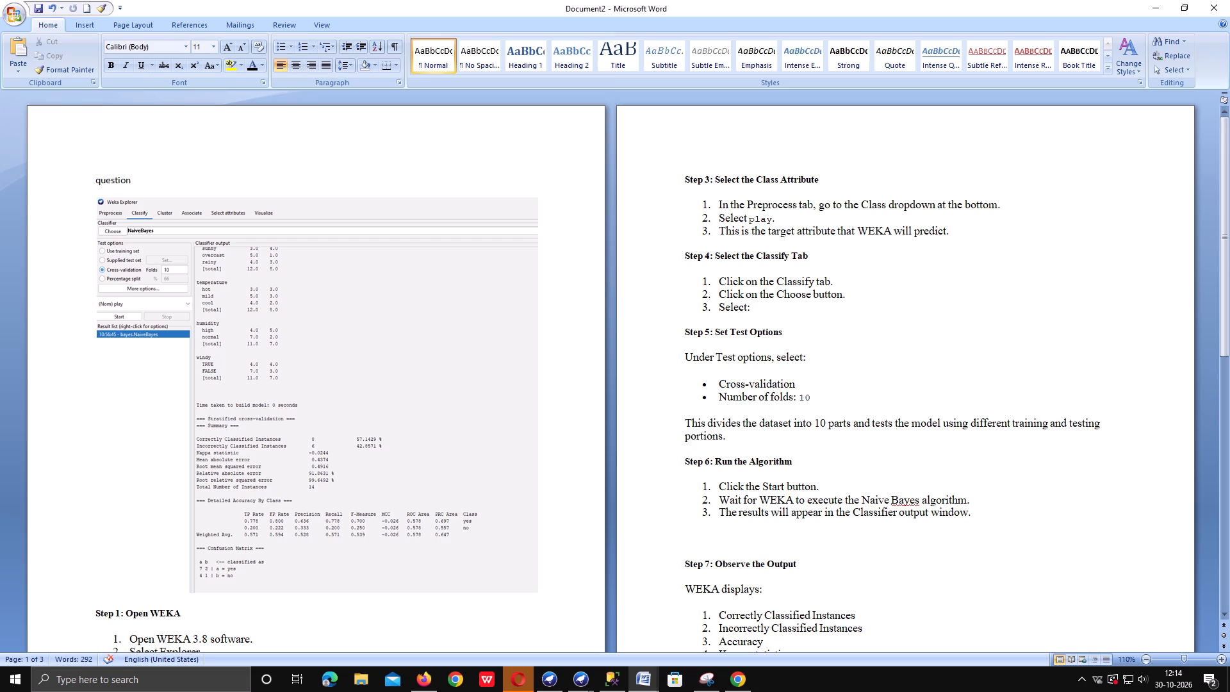
type("3:")
type("perform")
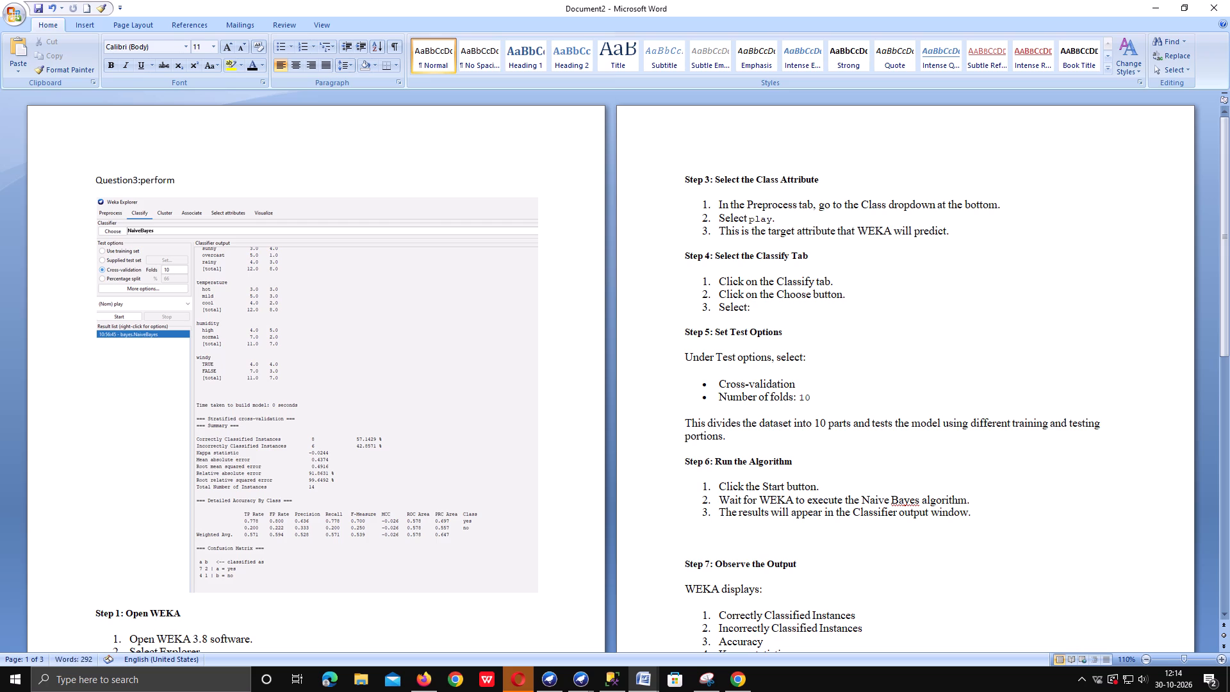
key("space")
type("classification")
key("space")
type("on a given dataset")
key("space")
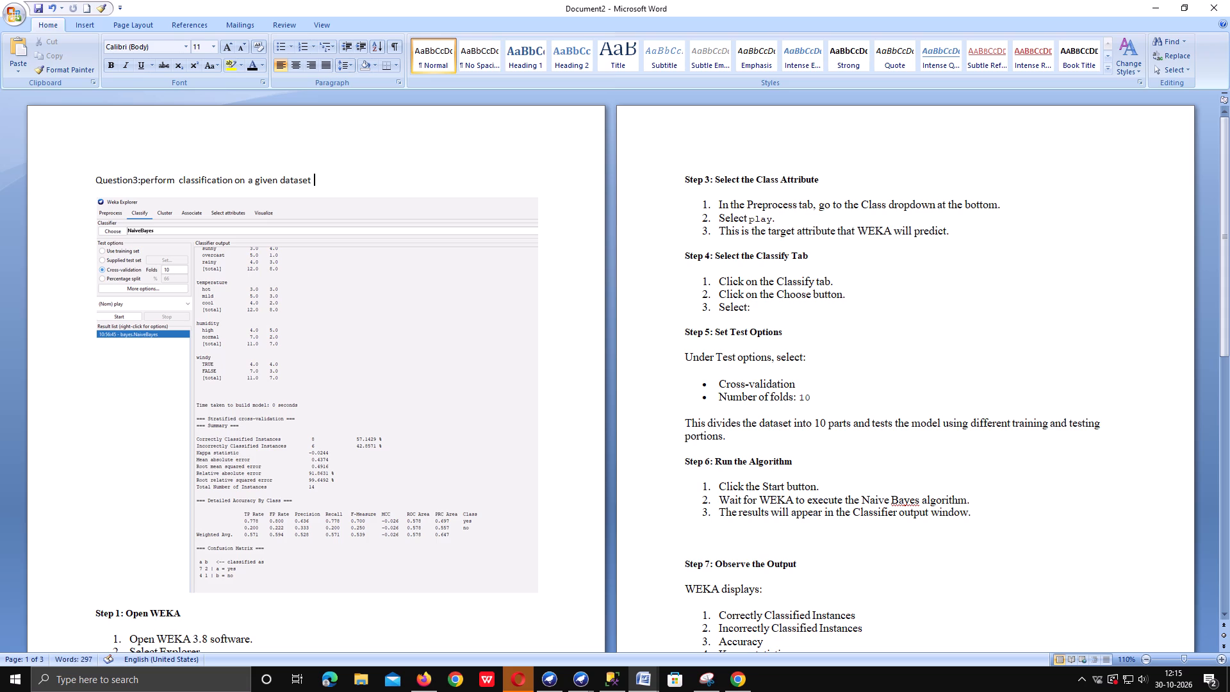
type("usin")
type("g navie bayes")
key("space")
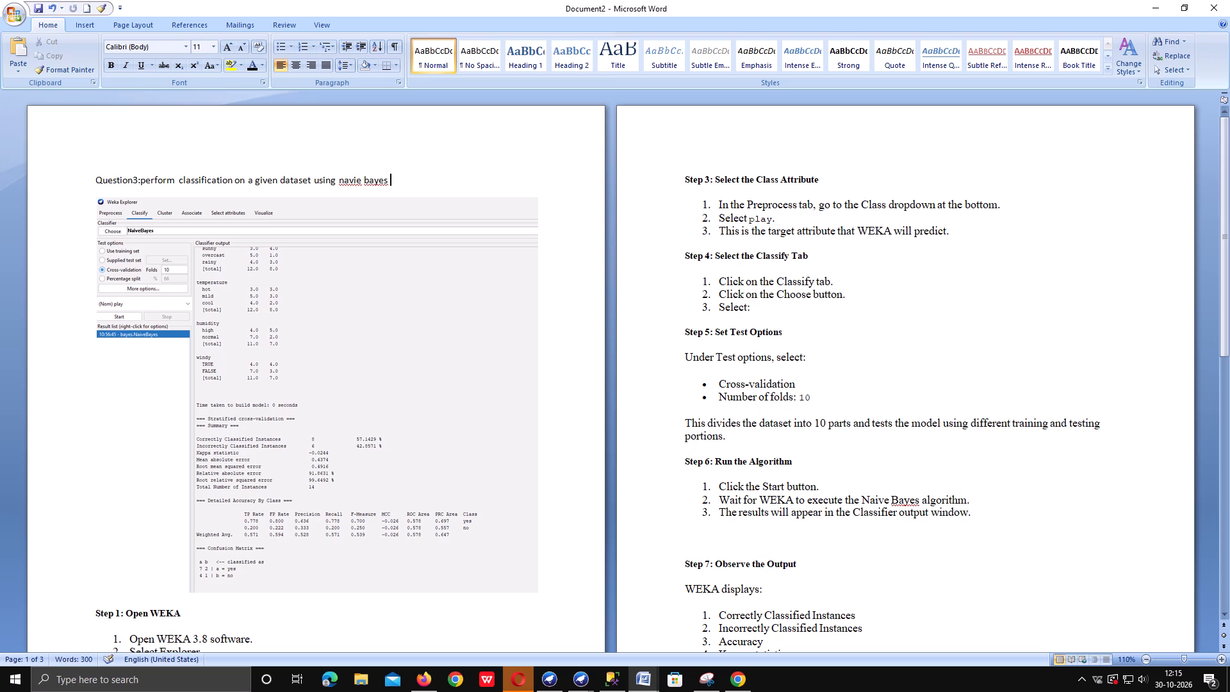
type("alo")
key("BackSpace")
type("gorithm")
key("space")
type("in weks")
key("BackSpace")
key("a")
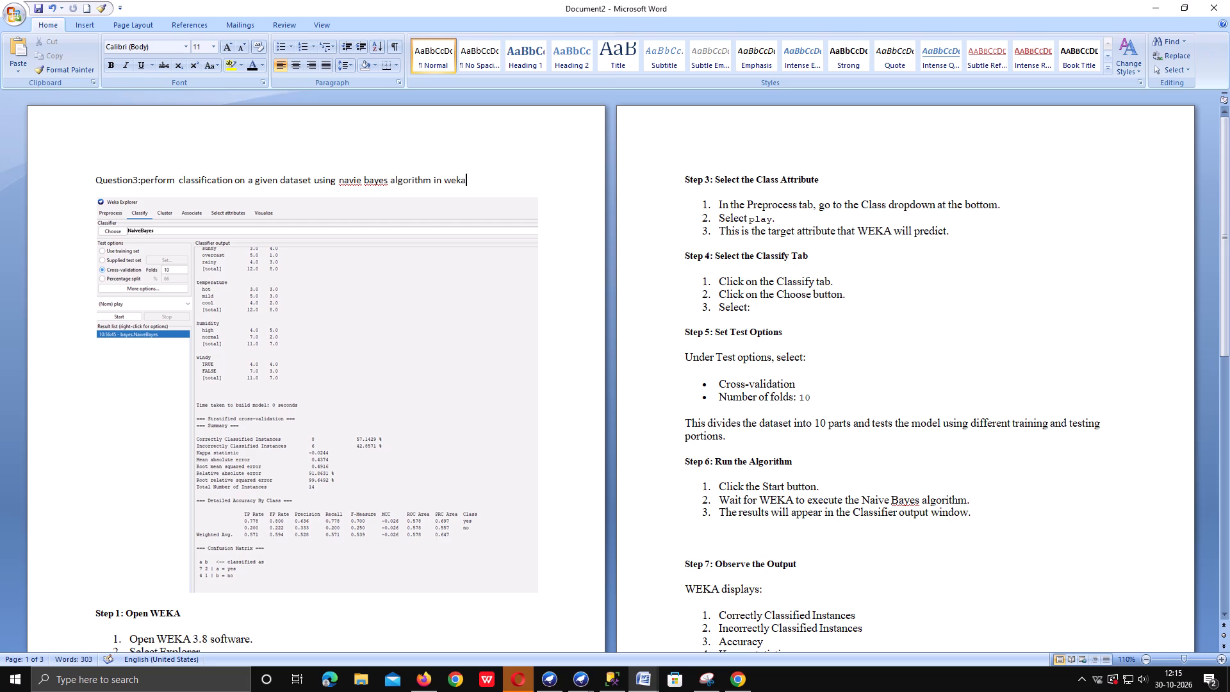
Save the new document as Question3, in Word Document format, in the Desktop folder that holds the original document.
left_click(18, 22)
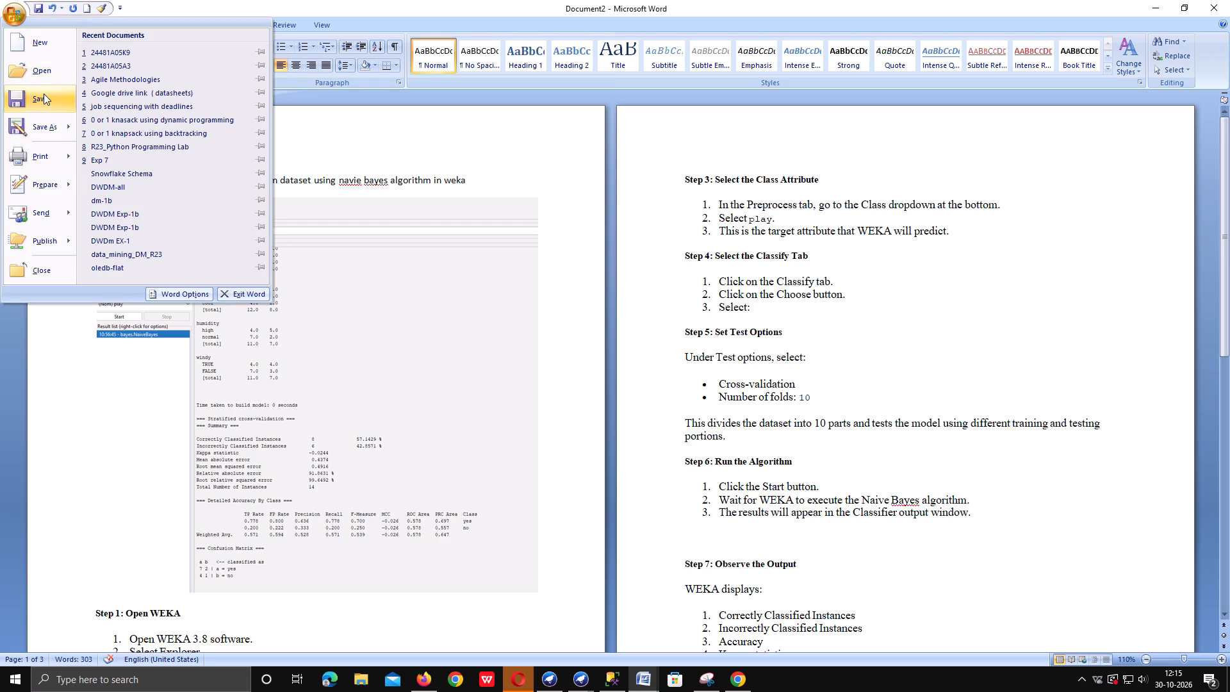
left_click(44, 97)
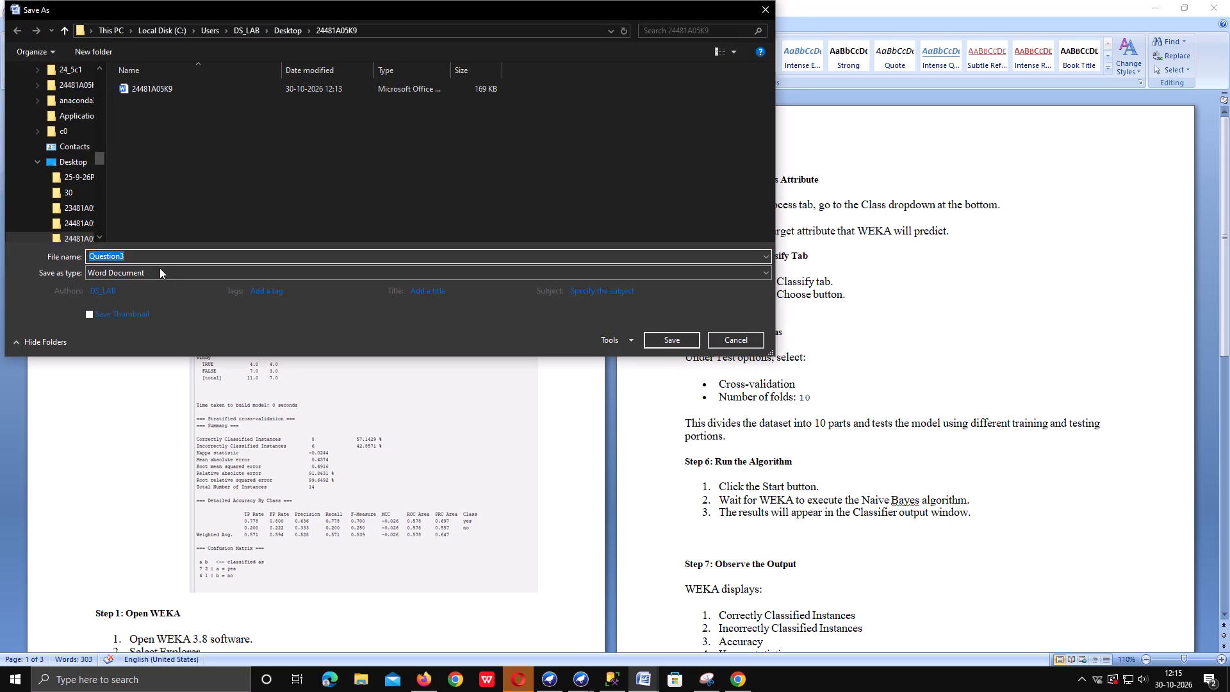
left_click(133, 257)
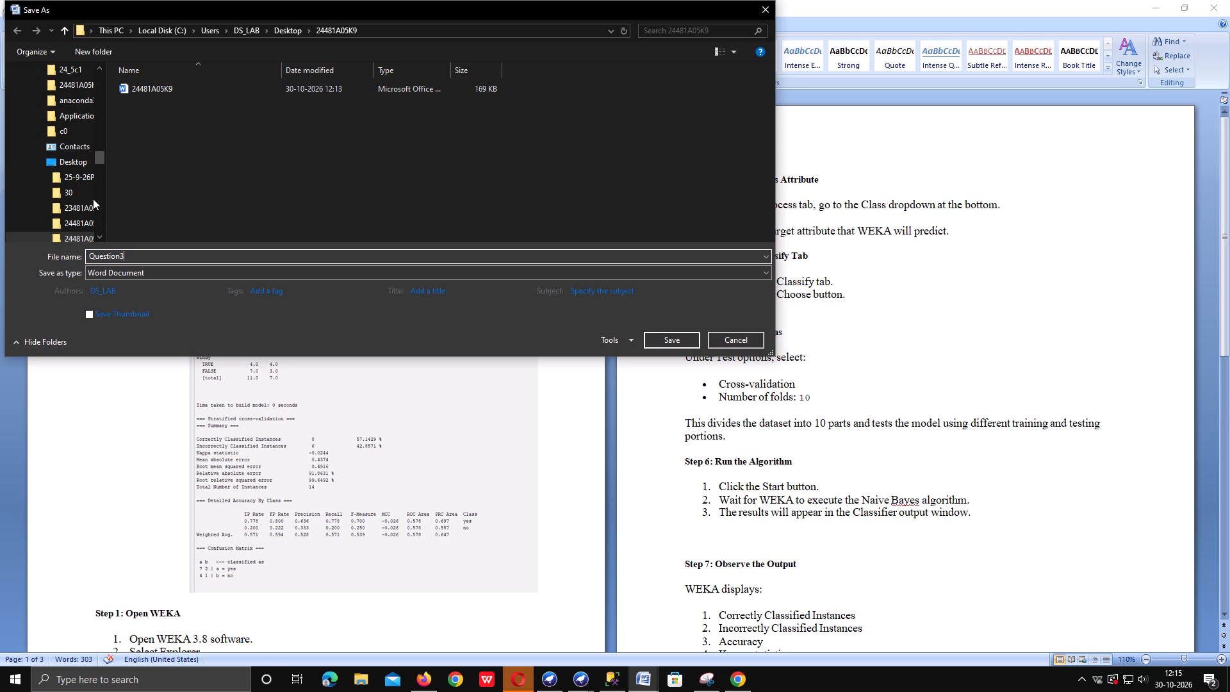
left_click(83, 162)
left_click(83, 162)
double_click(83, 162)
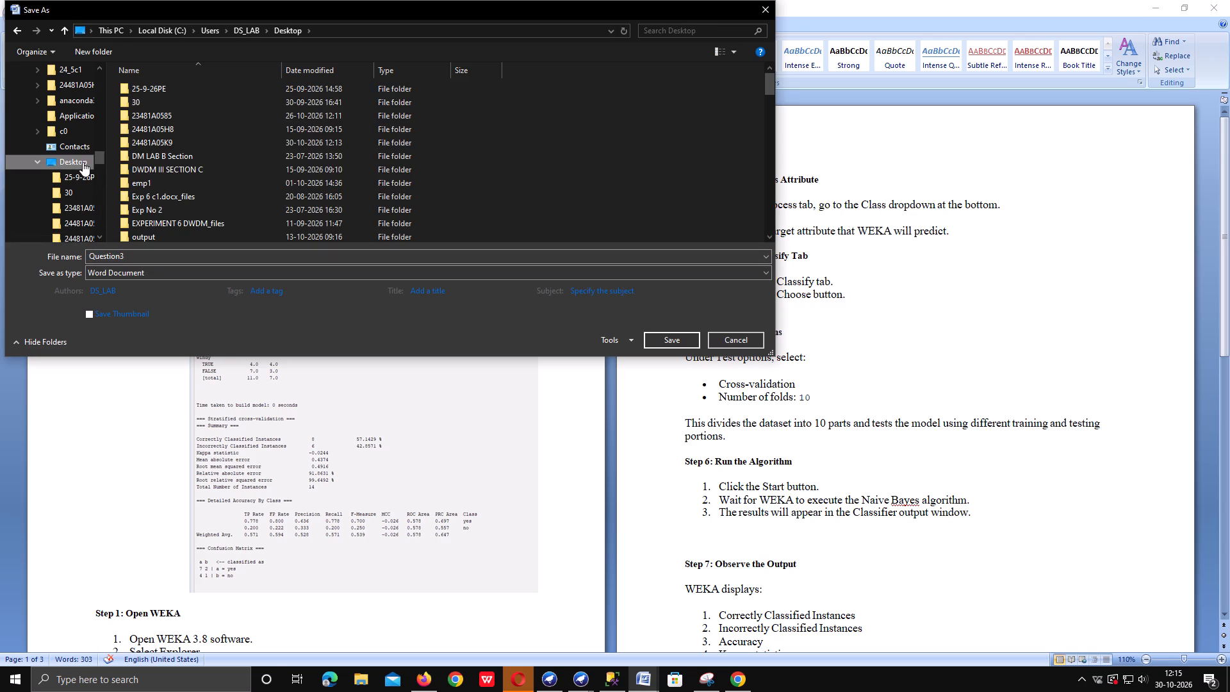
double_click(54, 158)
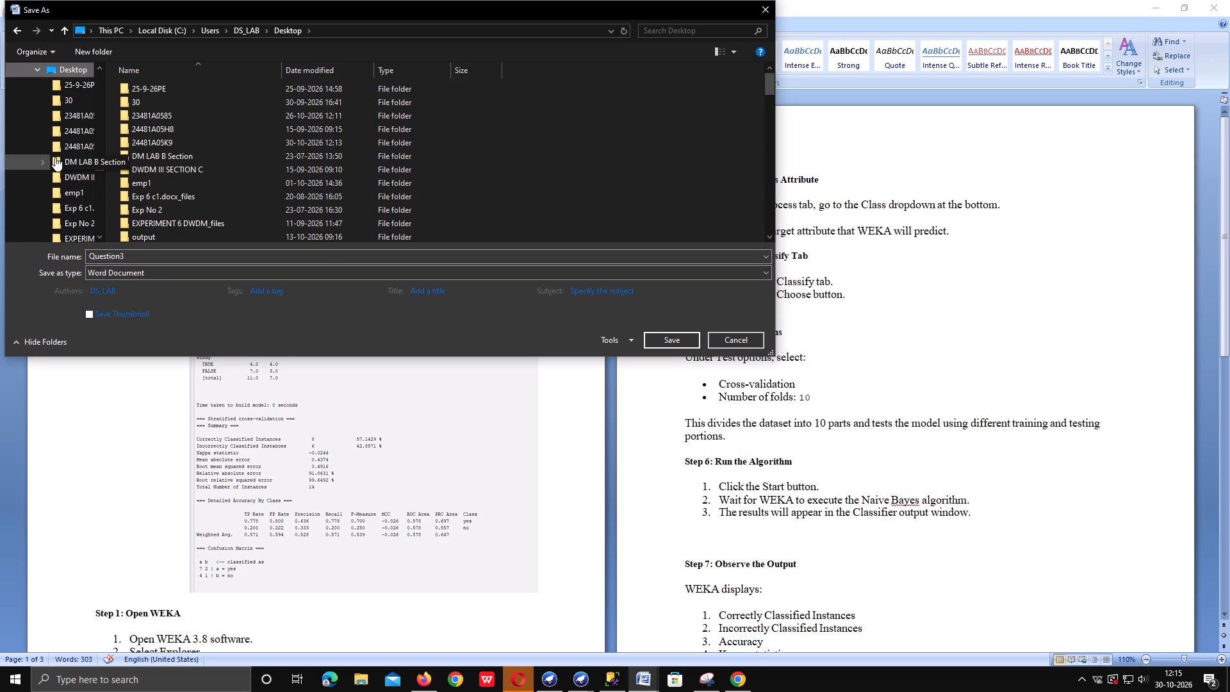
left_click(75, 142)
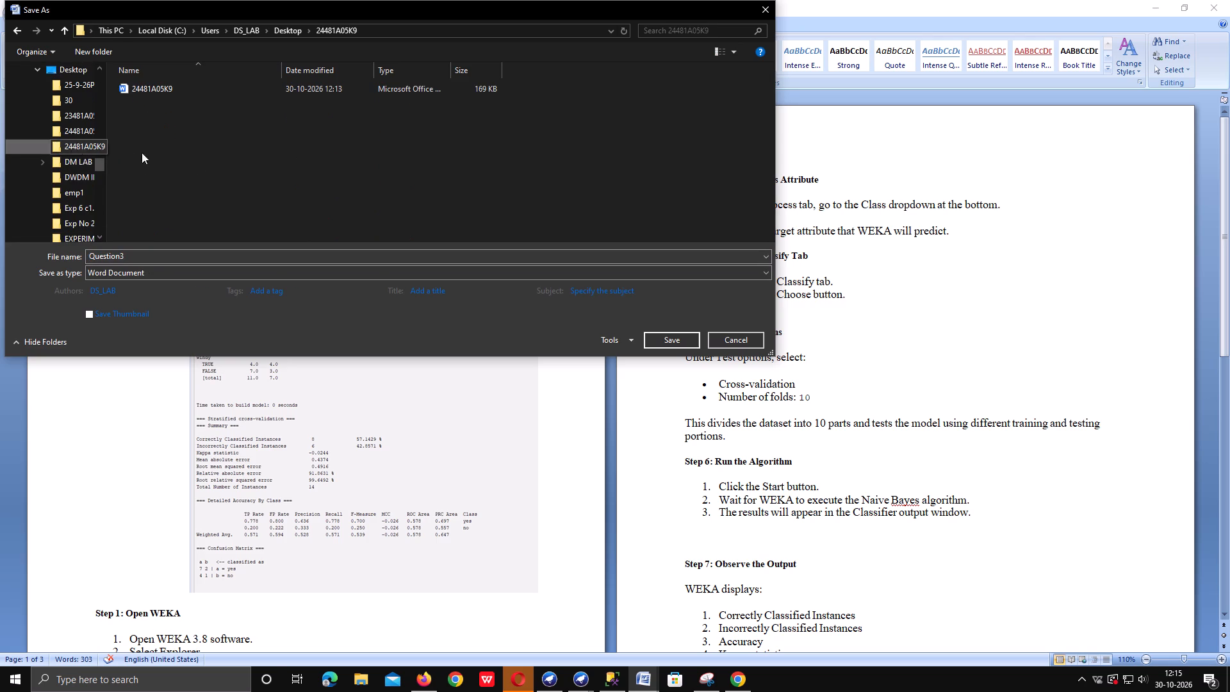
left_click(660, 336)
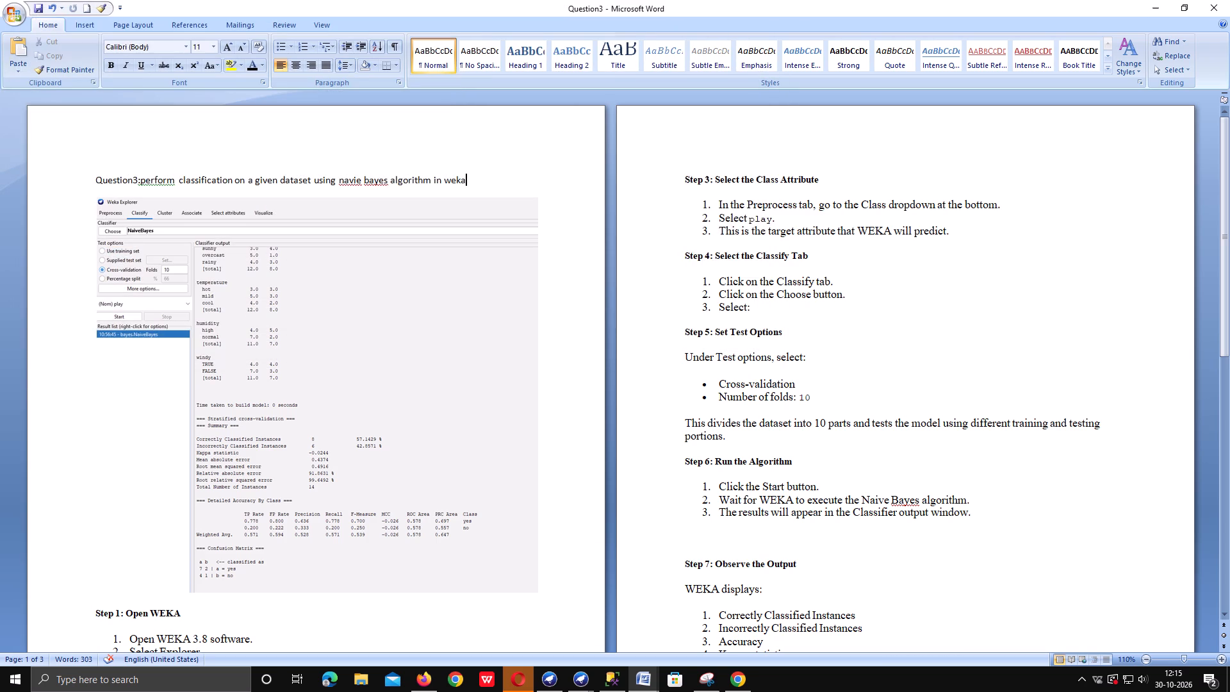
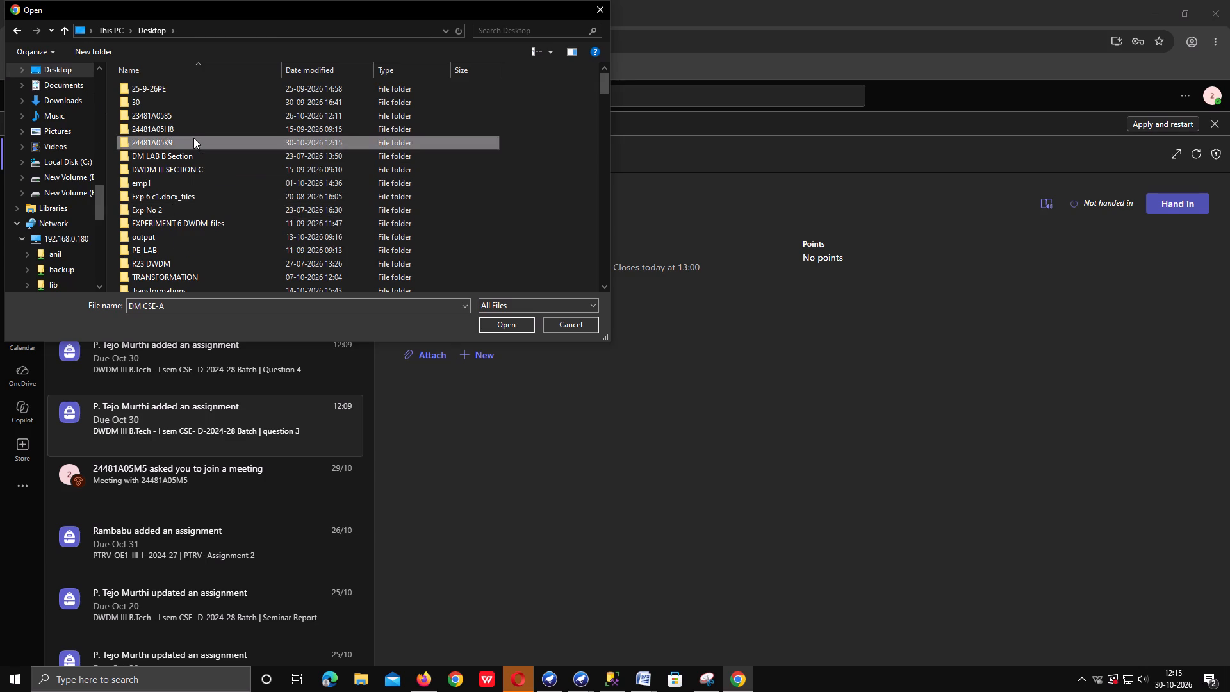
Attach the Question3 document from the student-numbered Desktop folder modified 30-10-2026 to the question 3 assignment.
left_click(193, 138)
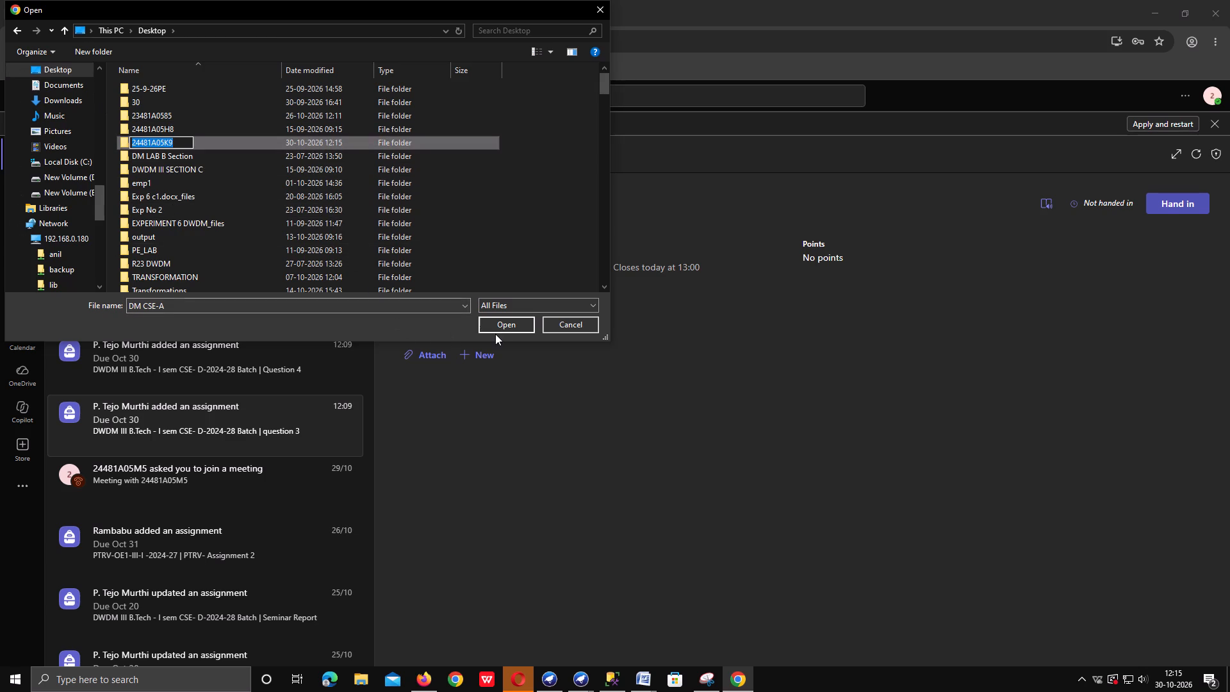
left_click(496, 324)
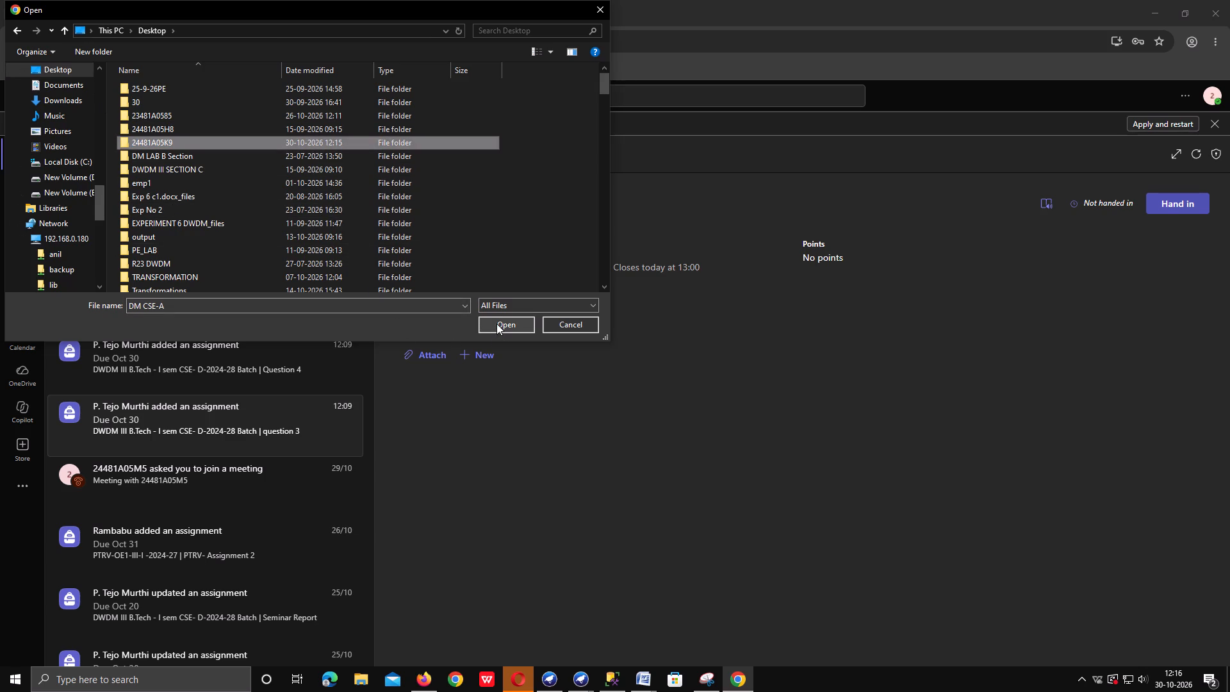
left_click(496, 324)
left_click(200, 103)
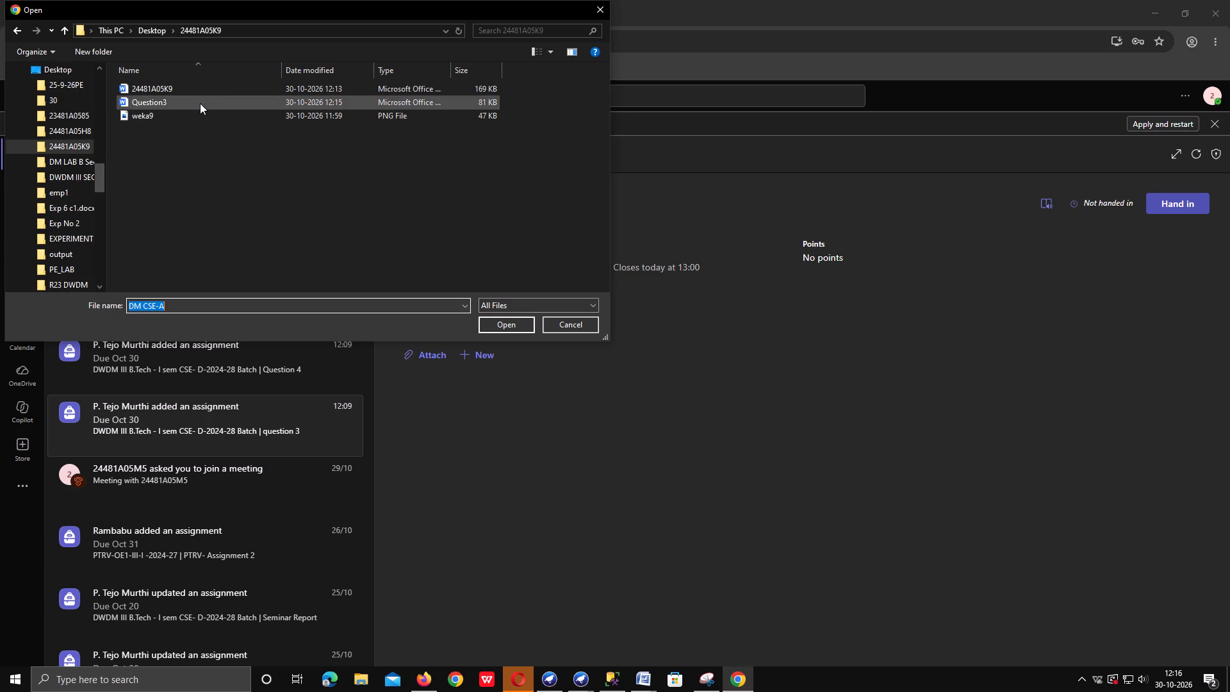
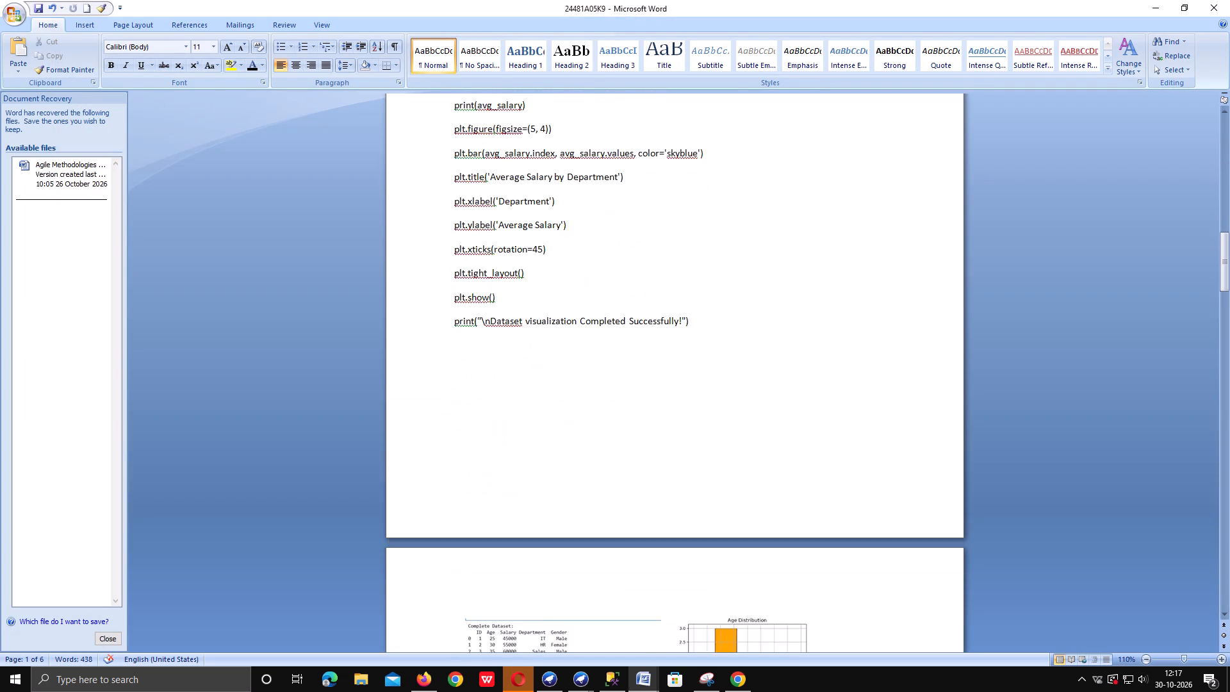
Delete the Weka Explorer Naive Bayes output screenshot from the page after the matplotlib charts.
scroll(591, 552, "down", 20)
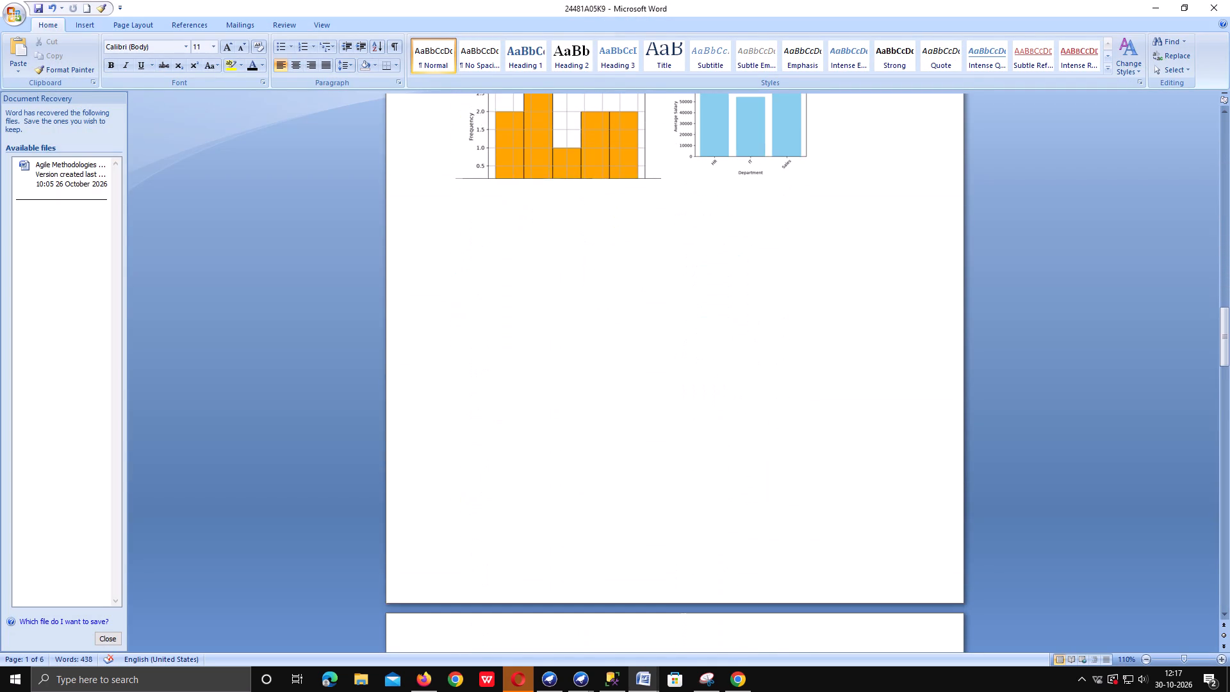
scroll(591, 552, "down", 12)
scroll(591, 552, "up", 1)
left_click(450, 315)
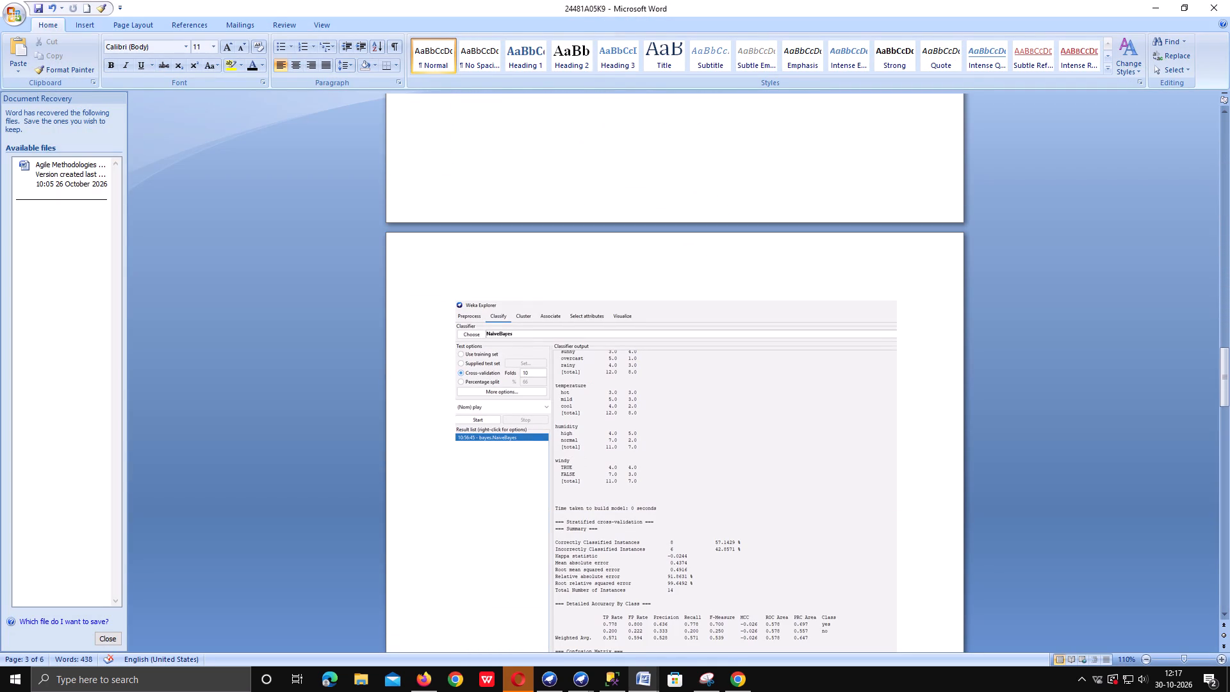
left_click(479, 328)
key("BackSpace")
Delete all the Weka procedure text after the charts, from "Step 1: Open WEKA" through the Result paragraph.
scroll(574, 365, "up", 5)
left_click_drag(453, 314, 520, 425)
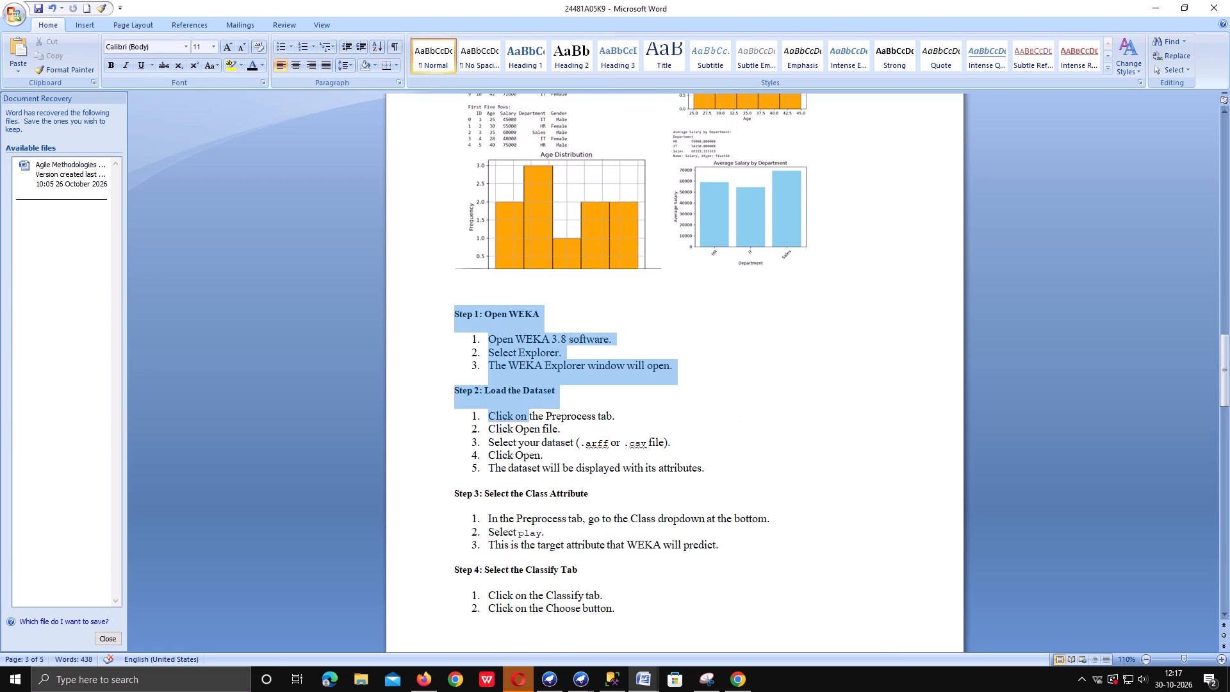
left_click_drag(520, 425, 559, 683)
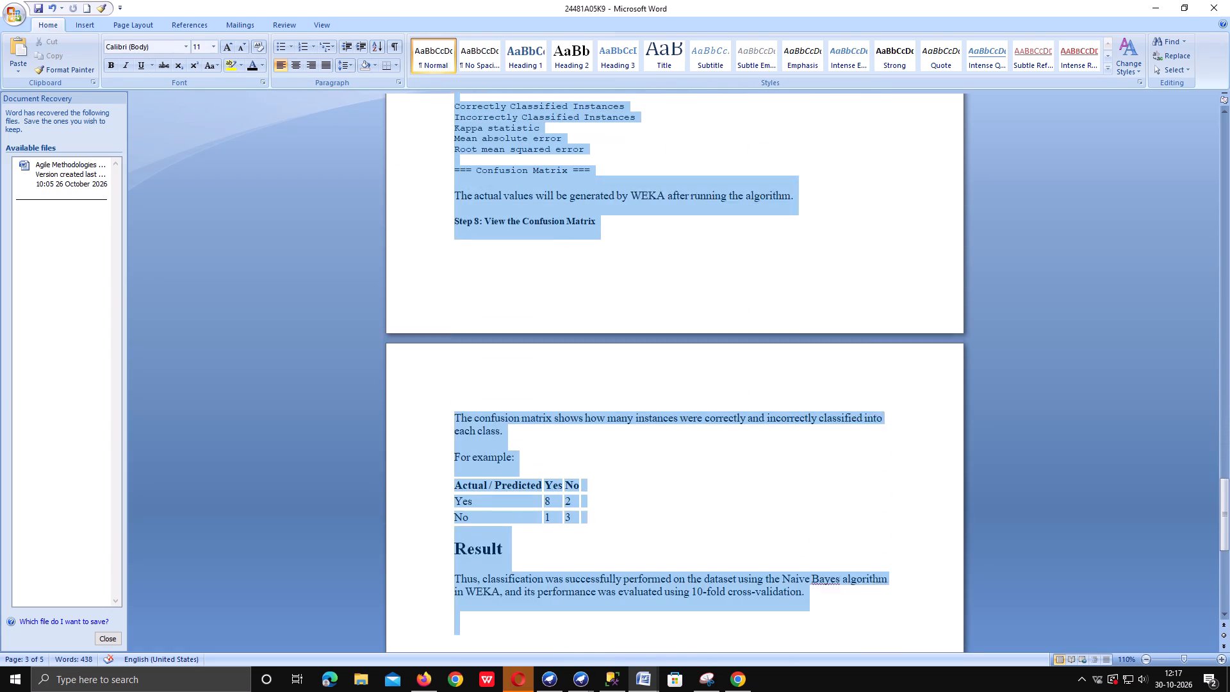
left_click_drag(559, 683, 559, 682)
key("BackSpace")
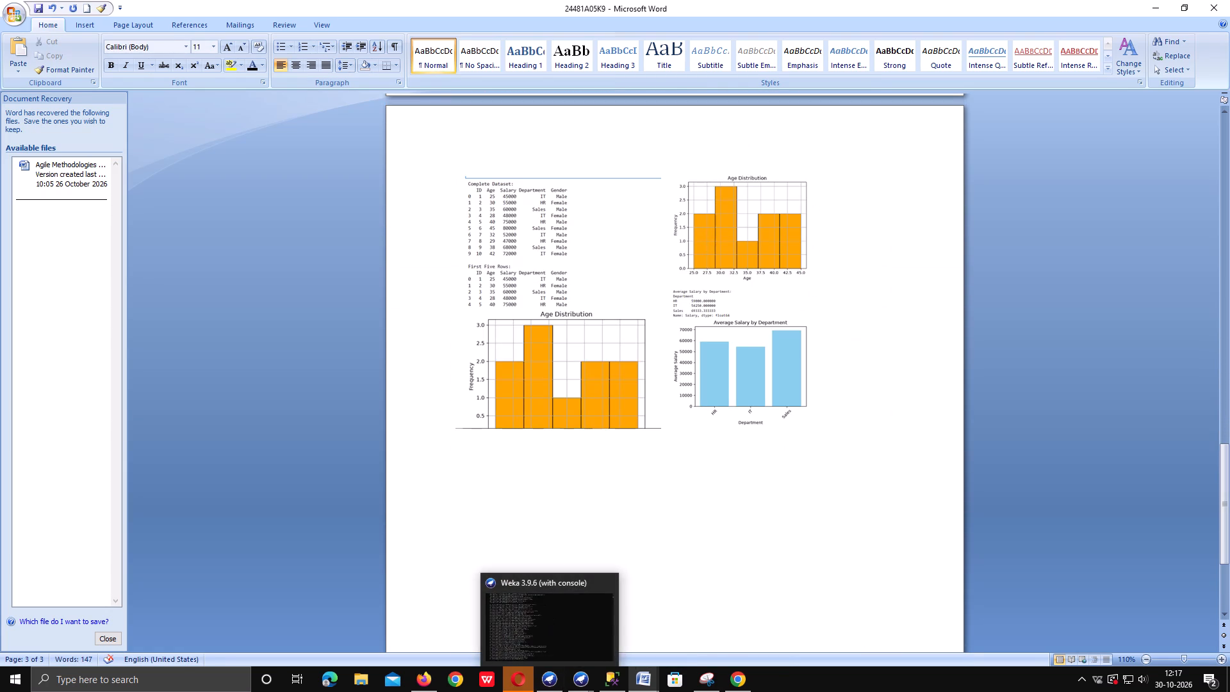
left_click(566, 536)
Remove the blank line between print(df.head()) and the "# 1. HISTOGRAM - Age Distribution" comment.
scroll(703, 474, "up", 20)
scroll(703, 474, "up", 5)
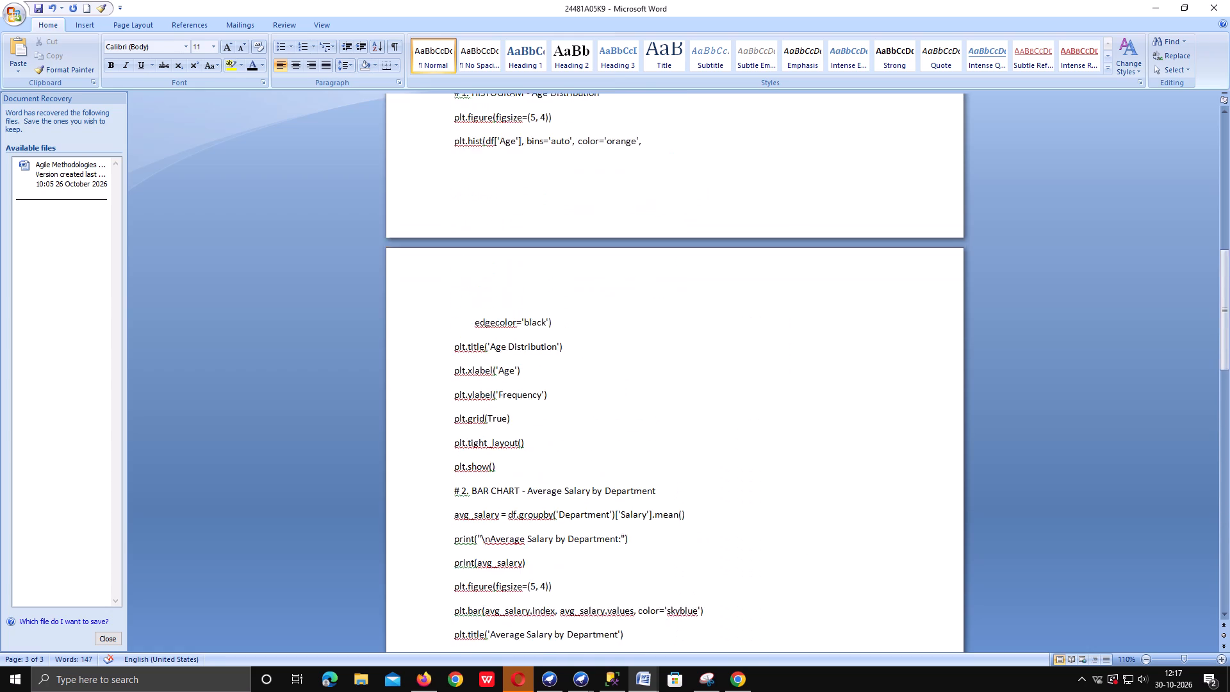
scroll(706, 472, "up", 6)
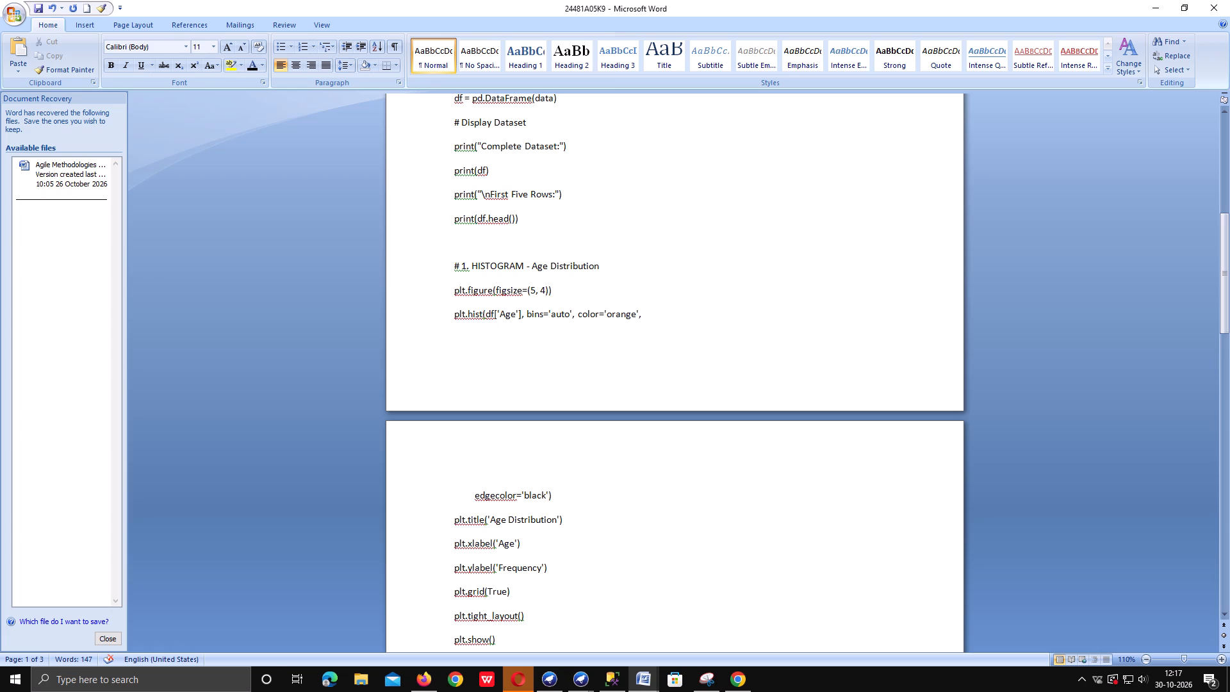
scroll(706, 472, "up", 7)
left_click(550, 481)
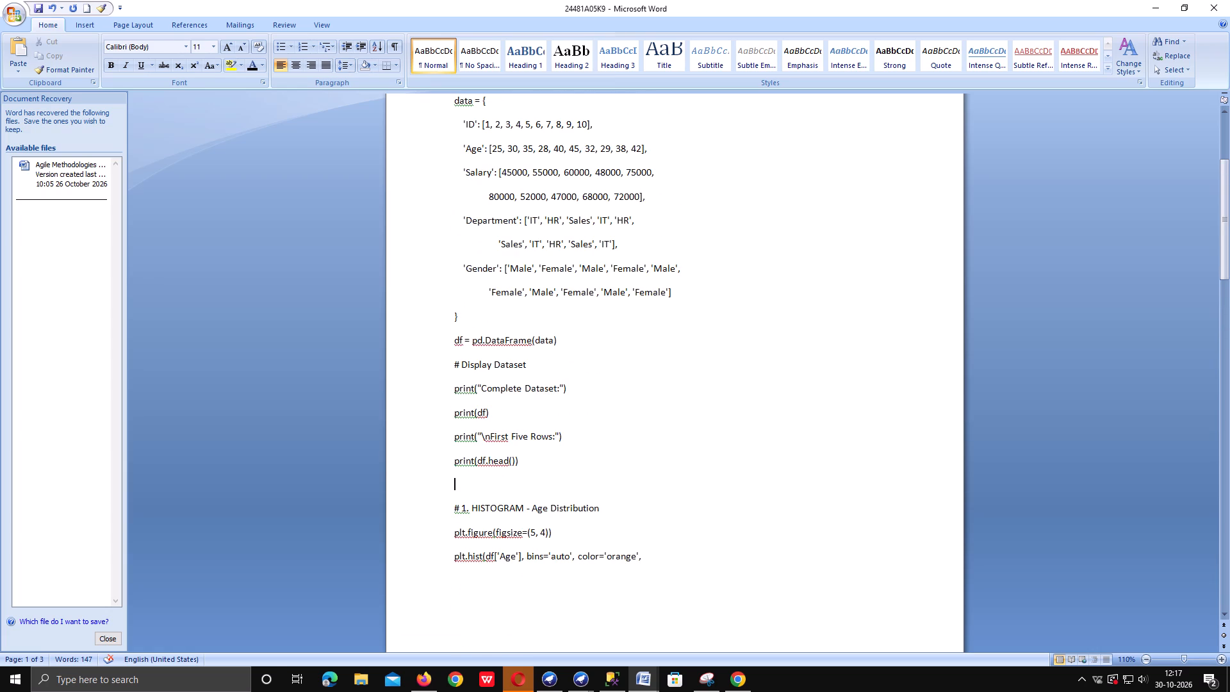
key("BackSpace")
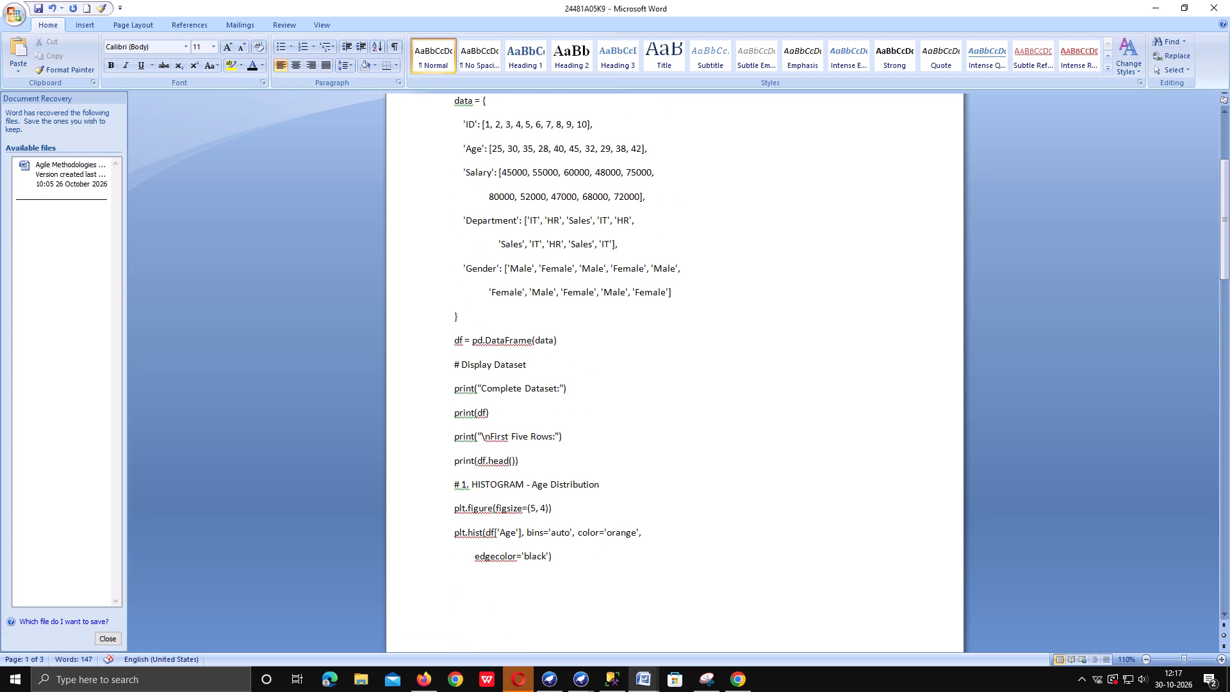
Check the remaining code and chart pages, and save the document under its current name.
scroll(517, 333, "up", 12)
scroll(518, 332, "down", 19)
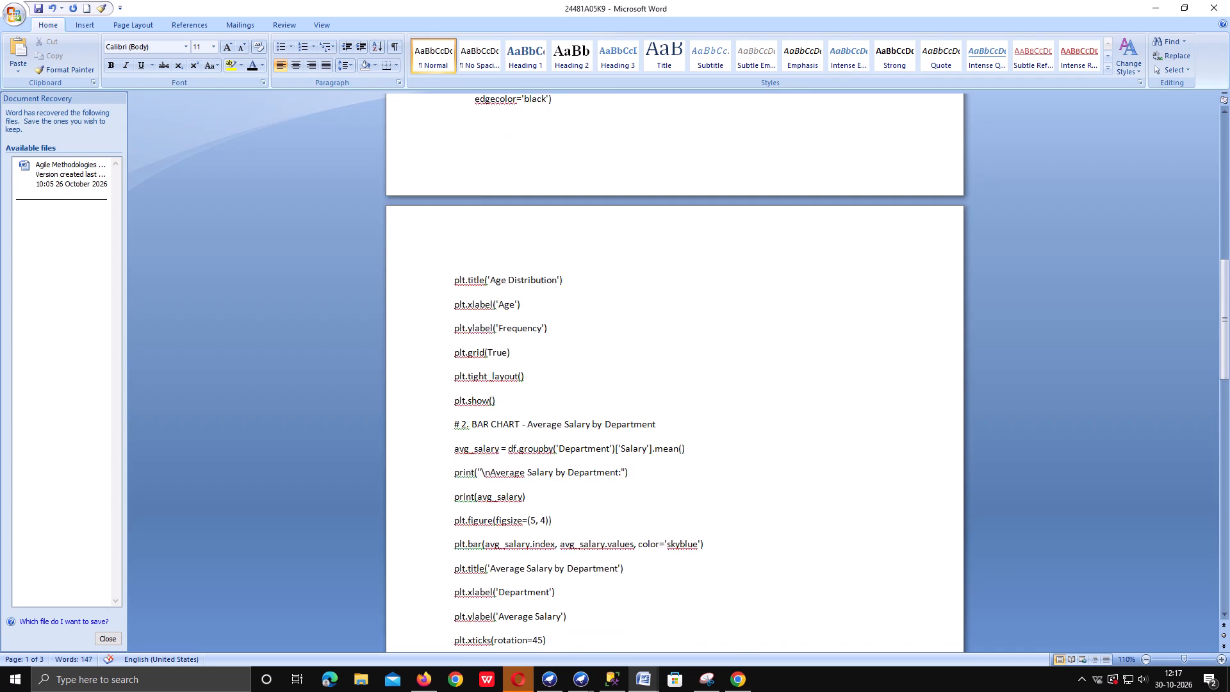
scroll(516, 334, "down", 16)
left_click(556, 277)
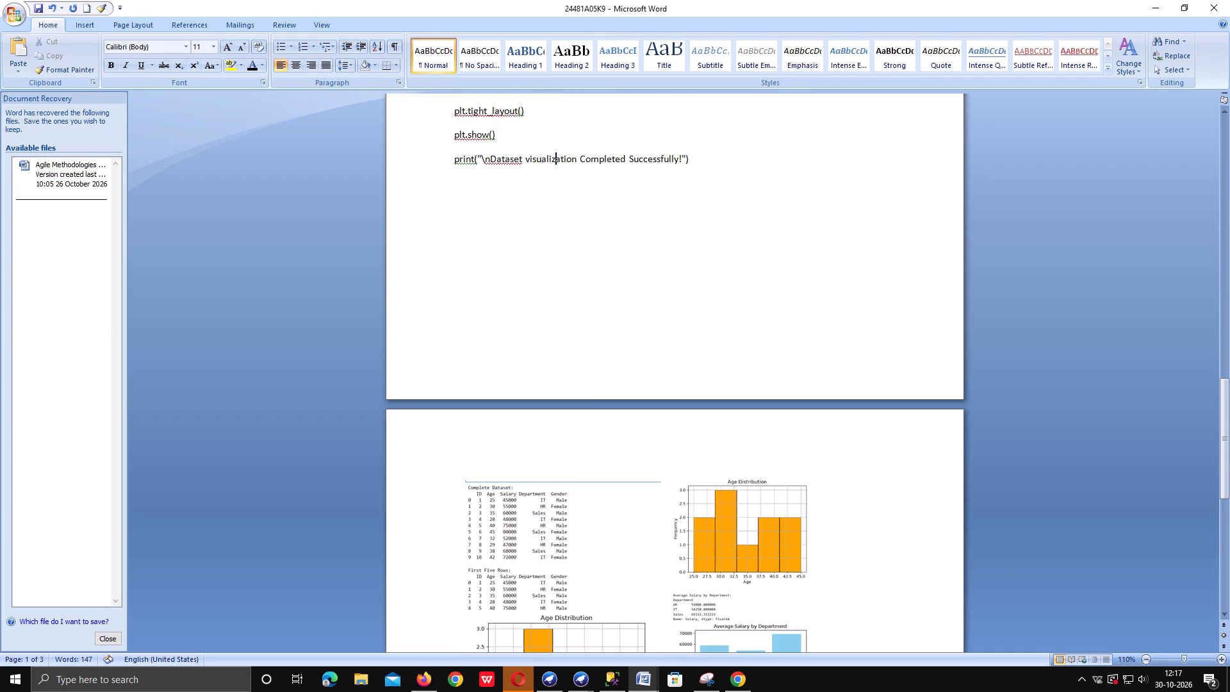
scroll(582, 311, "down", 11)
scroll(579, 313, "down", 12)
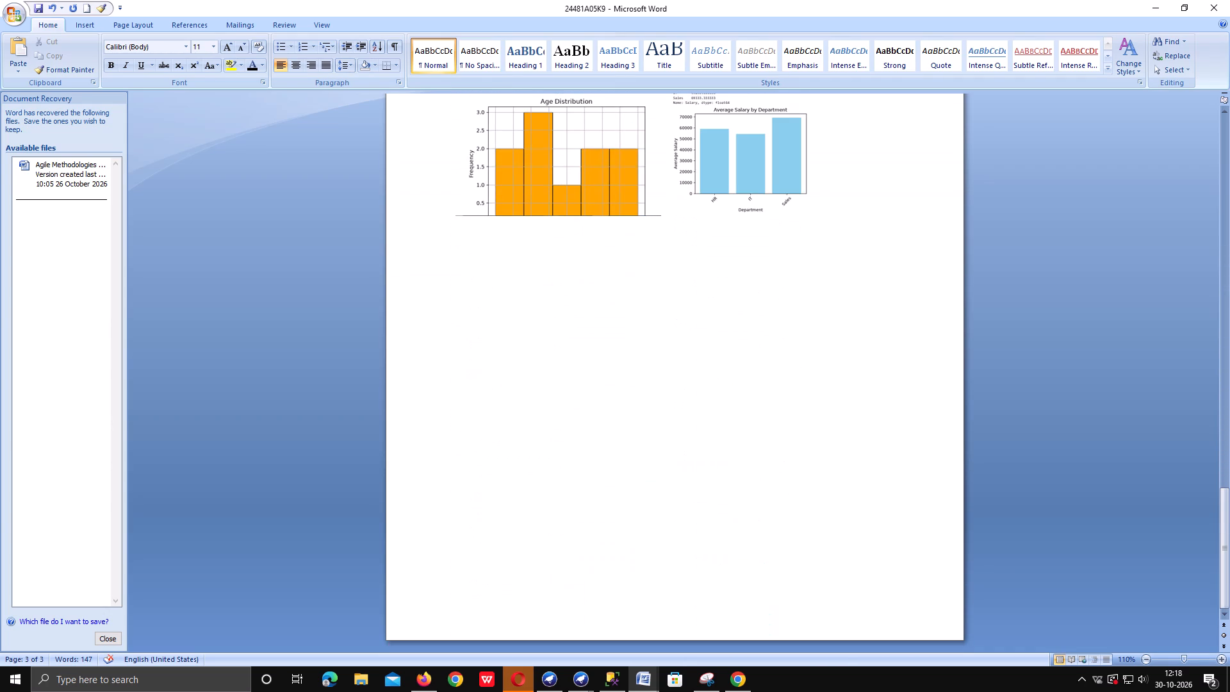
left_click(18, 21)
left_click(60, 103)
Save a copy of the matplotlib document as question4 in the same Desktop folder, in Word Document format.
left_click(19, 14)
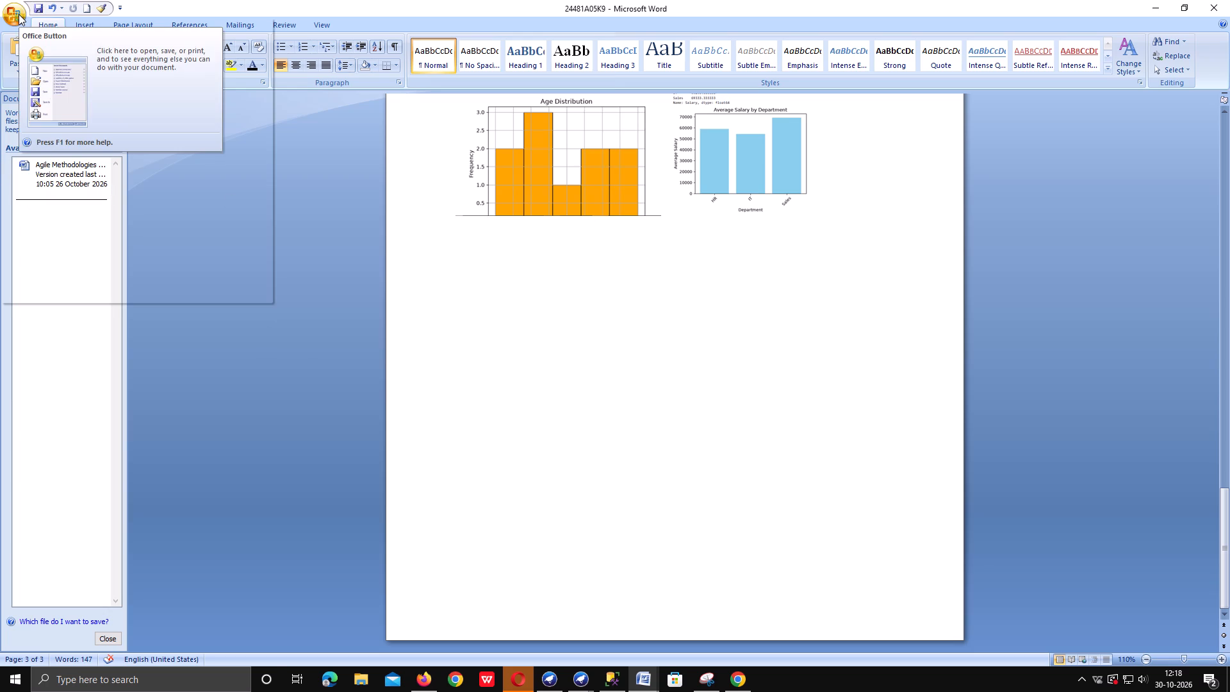
left_click(53, 122)
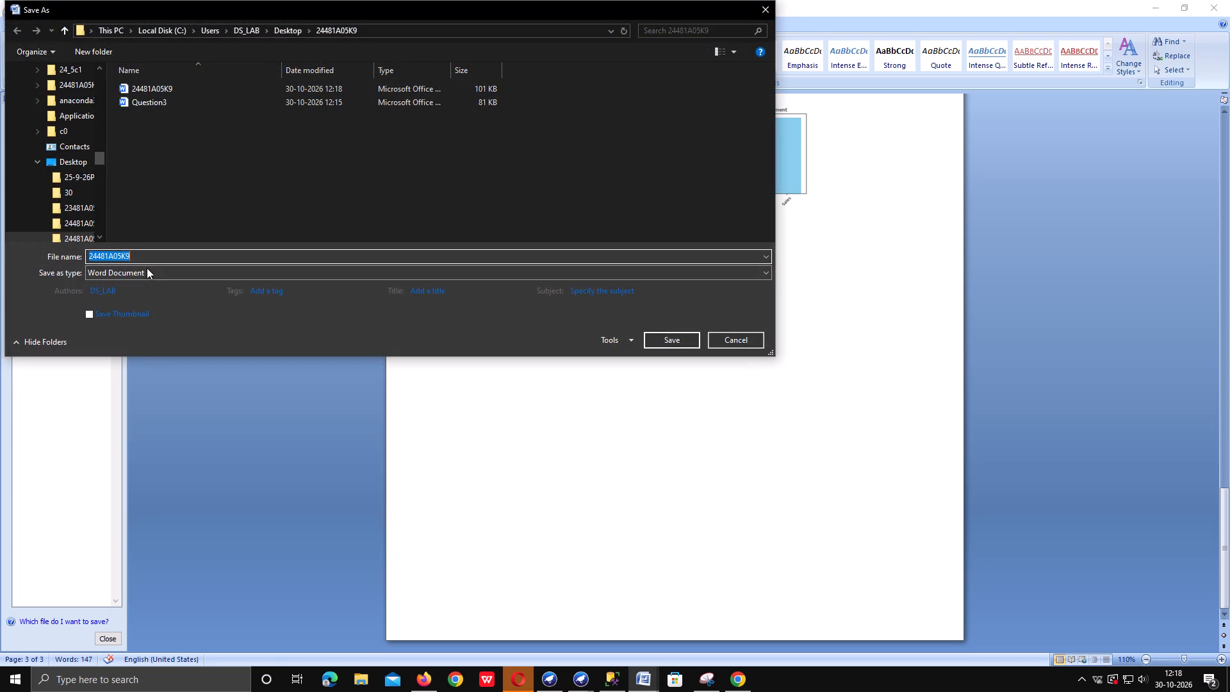
key("BackSpace")
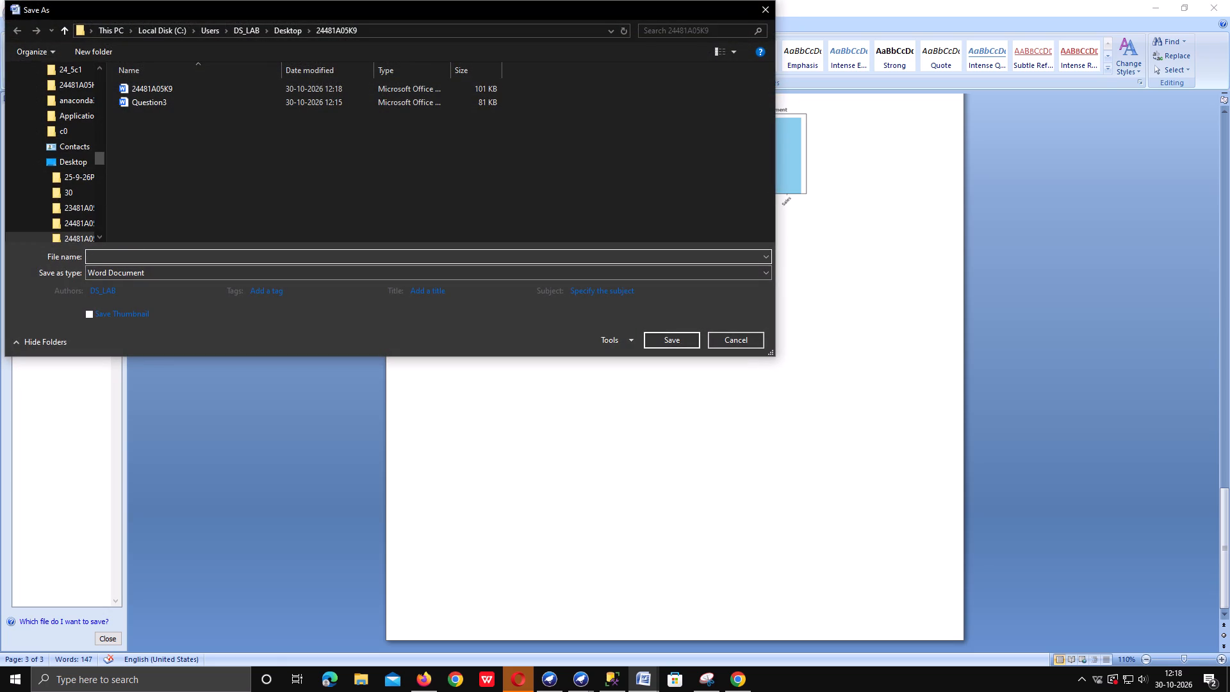
type("quw")
key("BackSpace")
type("estion")
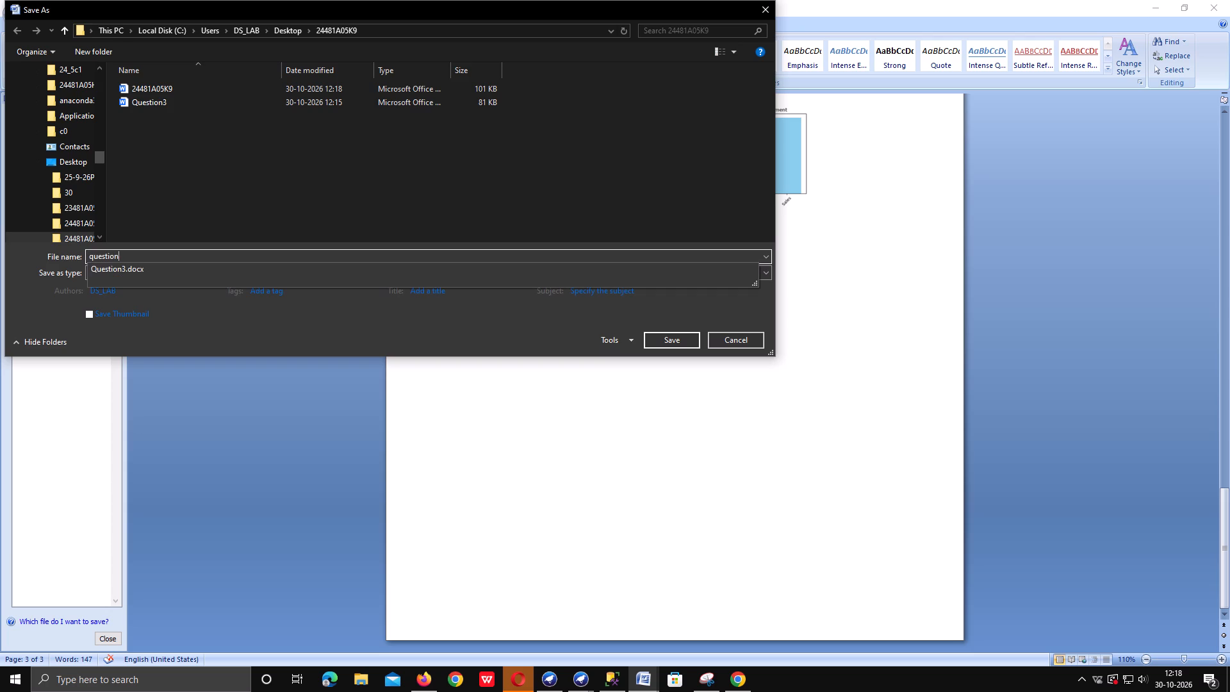
key("4")
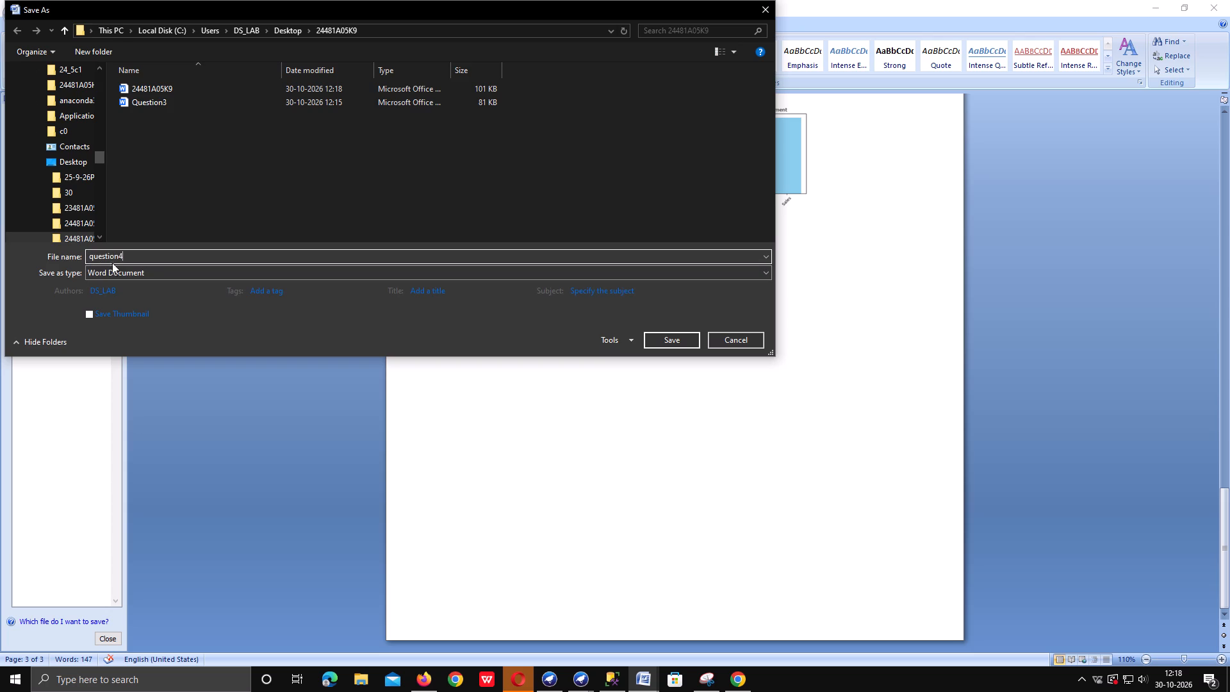